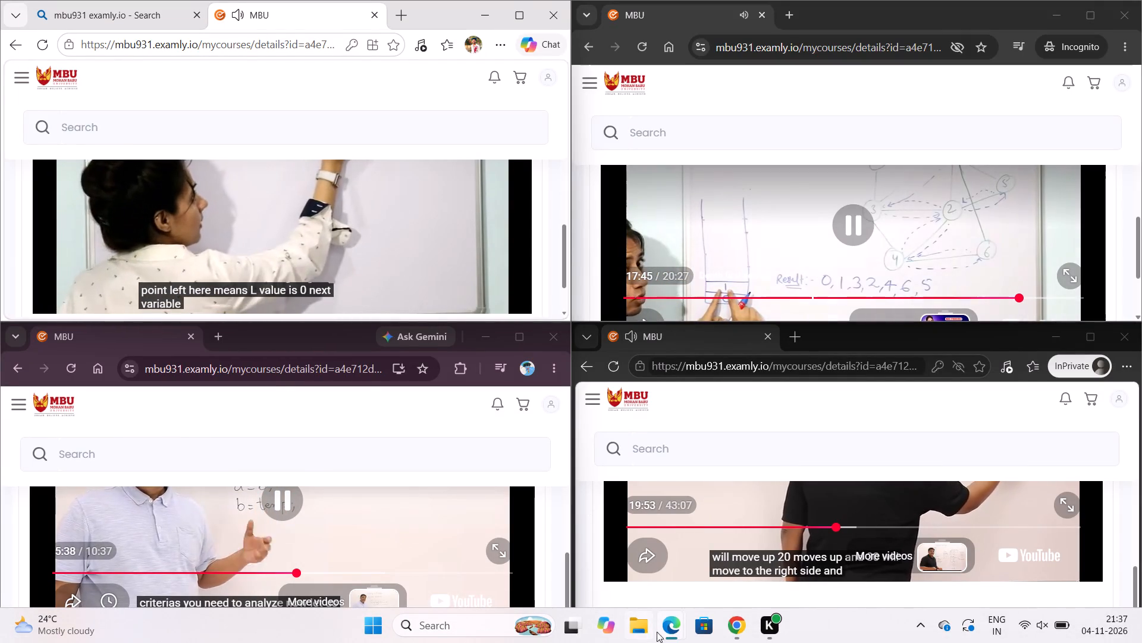
Open the Word document whose name ends in .it2 from File Explorer's recent files and maximise its window.
{"action": "left_click", "coordinate": [639, 632]}
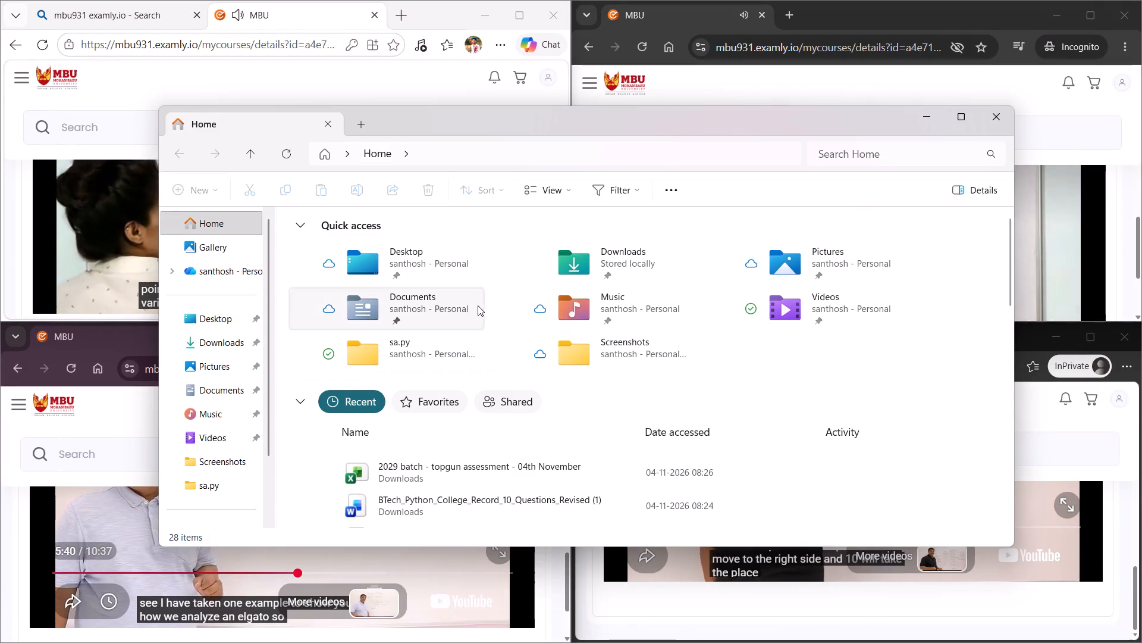
{"action": "scroll", "coordinate": [486, 488], "scroll_direction": "down", "scroll_amount": 1}
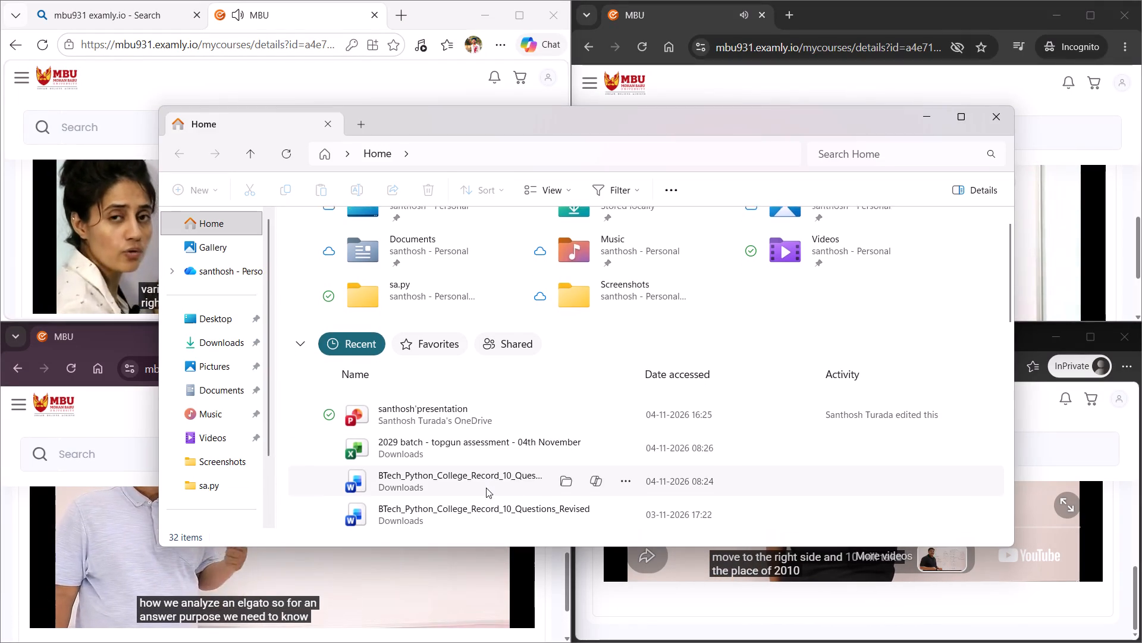
{"action": "scroll", "coordinate": [486, 488], "scroll_direction": "down", "scroll_amount": 2}
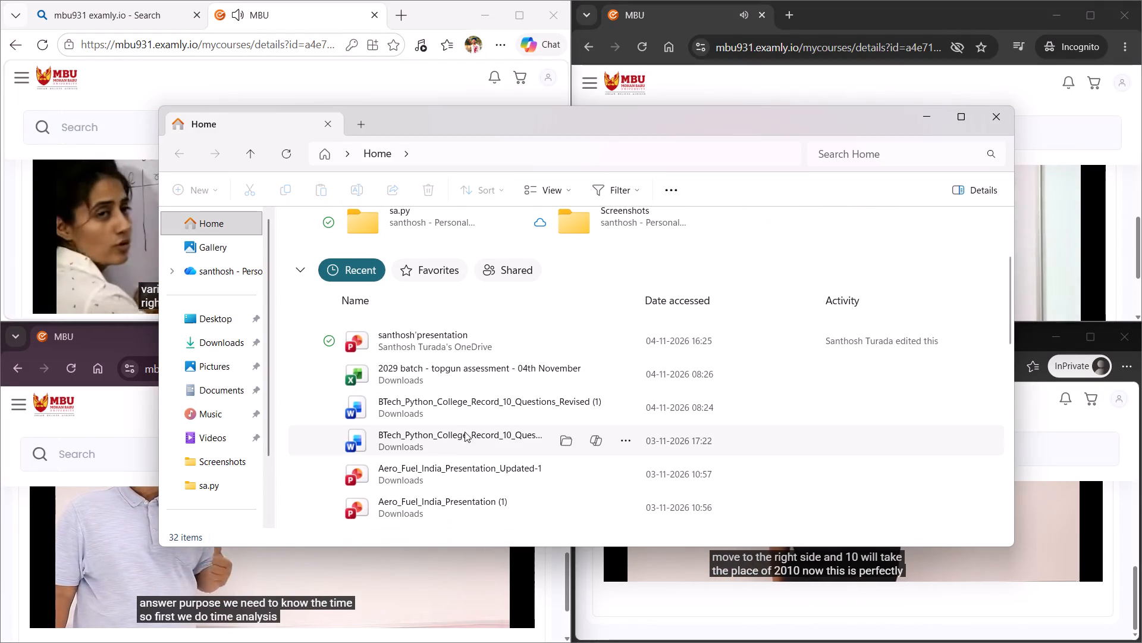
{"action": "scroll", "coordinate": [464, 431], "scroll_direction": "down", "scroll_amount": 2}
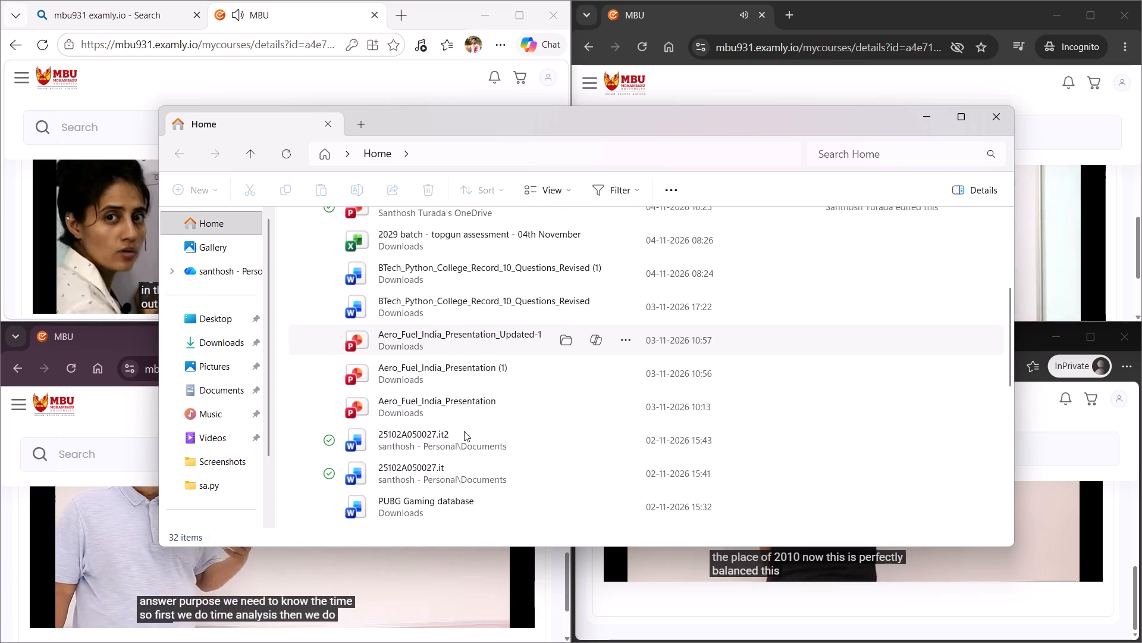
{"action": "scroll", "coordinate": [464, 431], "scroll_direction": "down", "scroll_amount": 1}
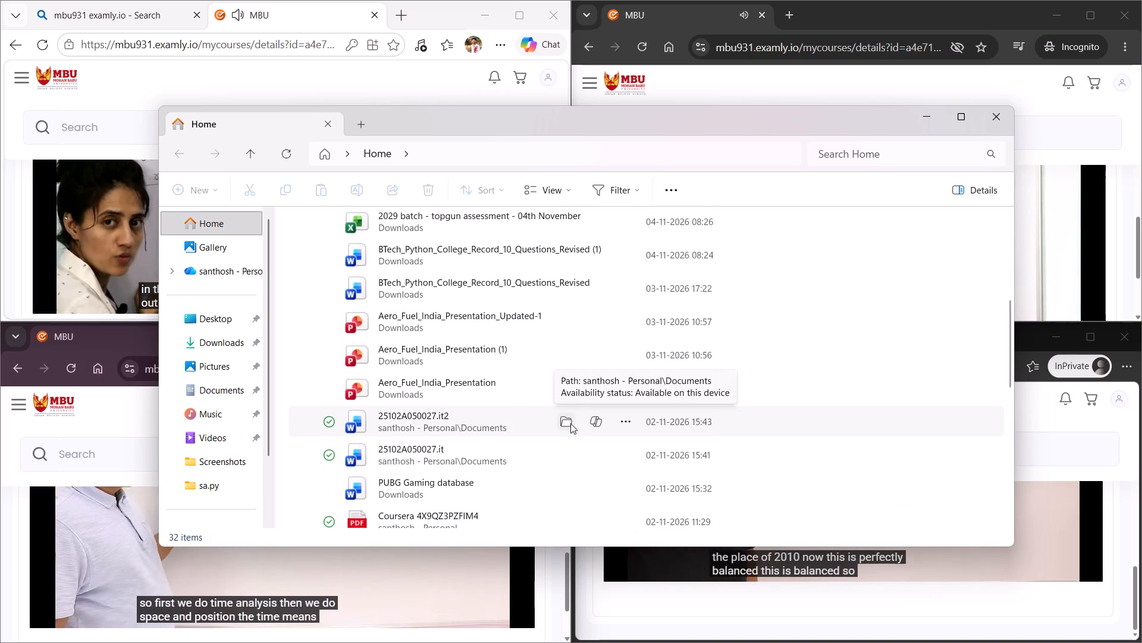
{"action": "left_click", "coordinate": [509, 421]}
{"action": "double_click", "coordinate": [523, 421]}
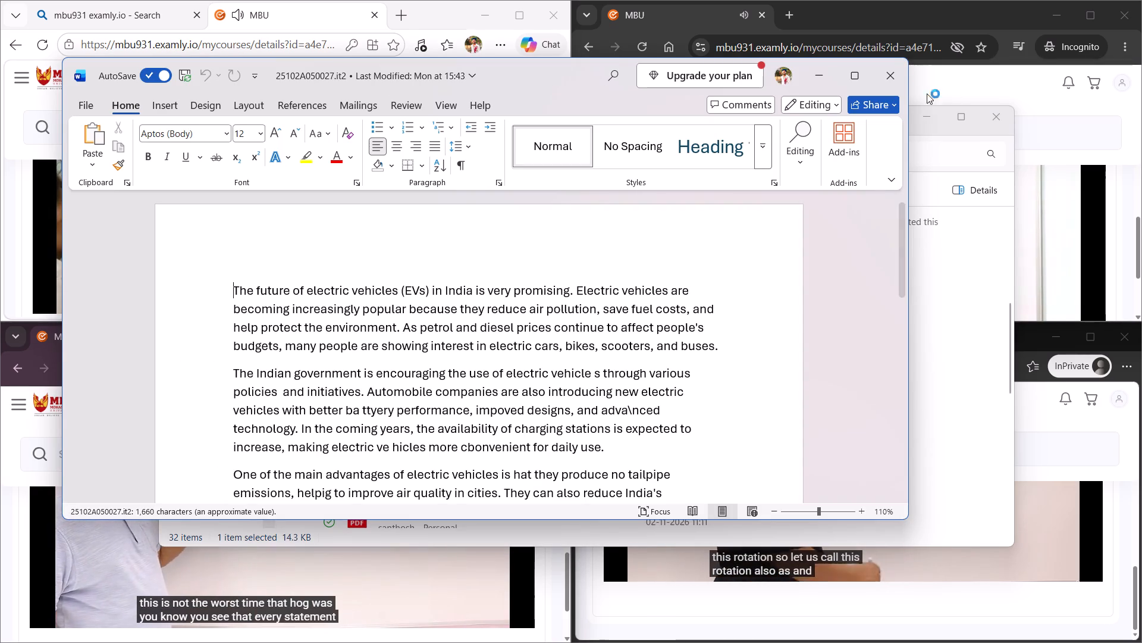
{"action": "left_click", "coordinate": [854, 73]}
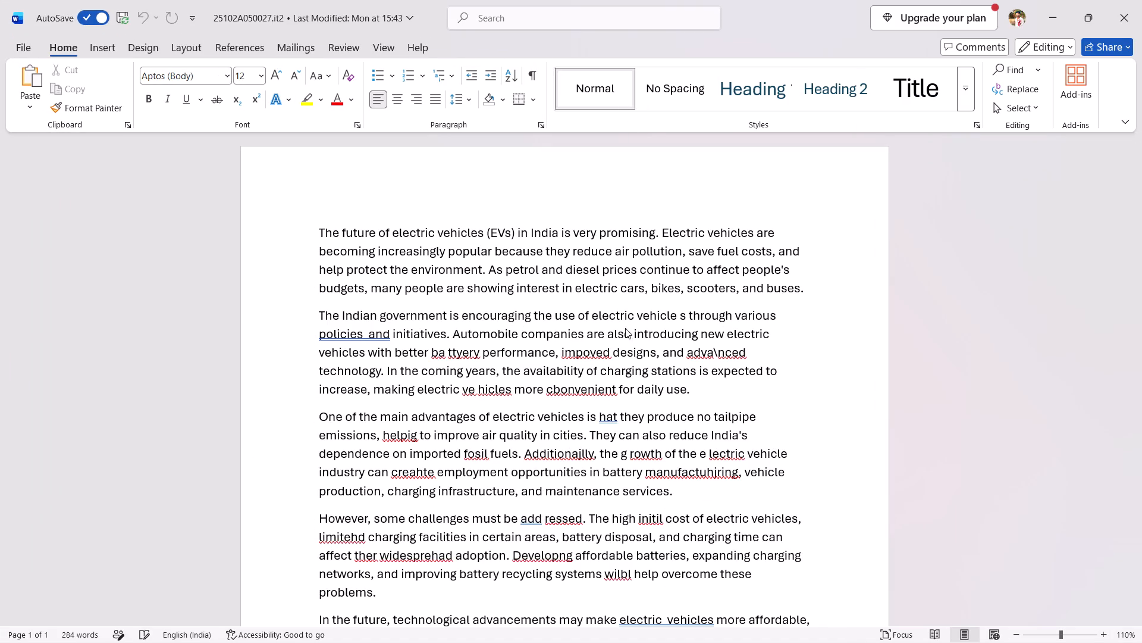
Look over the essay on electric vehicles in India and close the document.
{"action": "scroll", "coordinate": [580, 397], "scroll_direction": "up", "scroll_amount": 4}
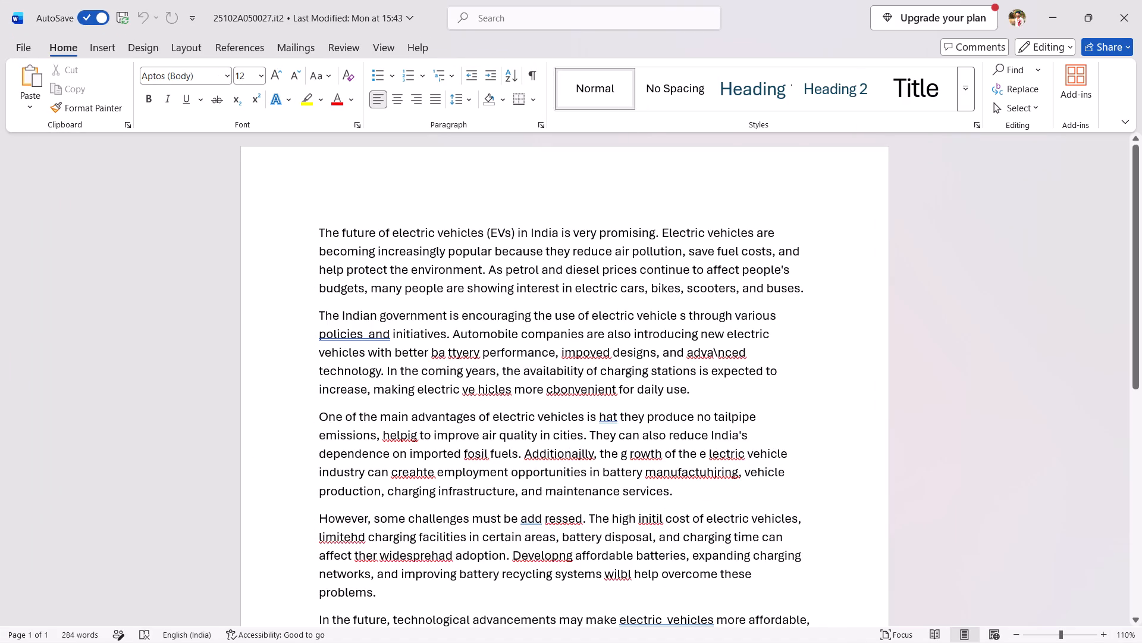
{"action": "scroll", "coordinate": [692, 398], "scroll_direction": "down", "scroll_amount": 7}
{"action": "scroll", "coordinate": [692, 398], "scroll_direction": "up", "scroll_amount": 6}
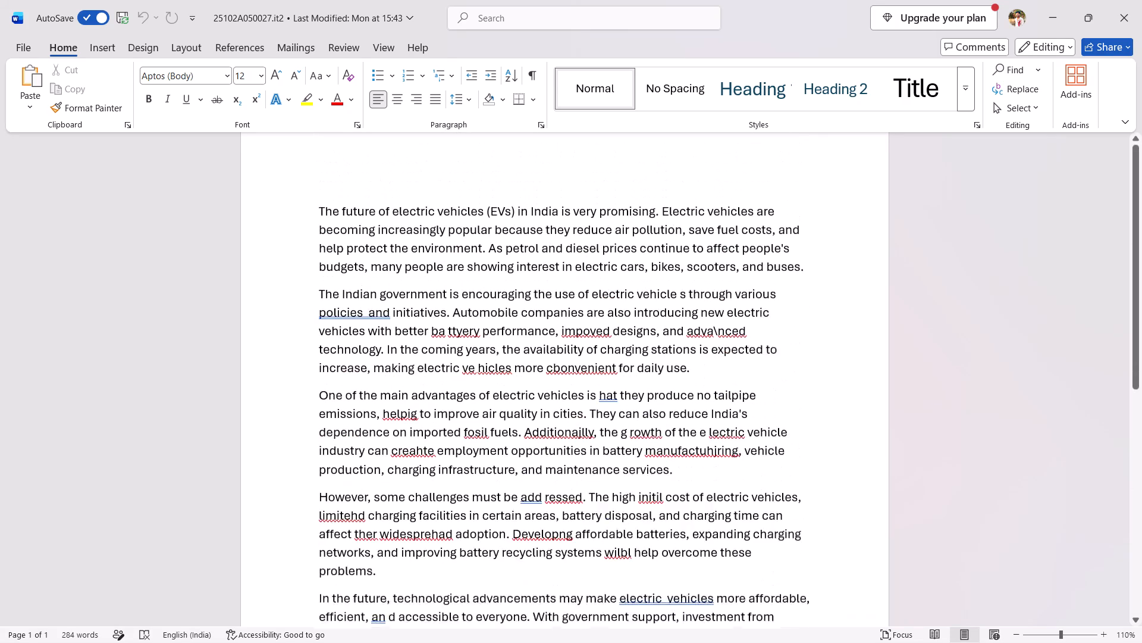
{"action": "scroll", "coordinate": [692, 398], "scroll_direction": "up", "scroll_amount": 4}
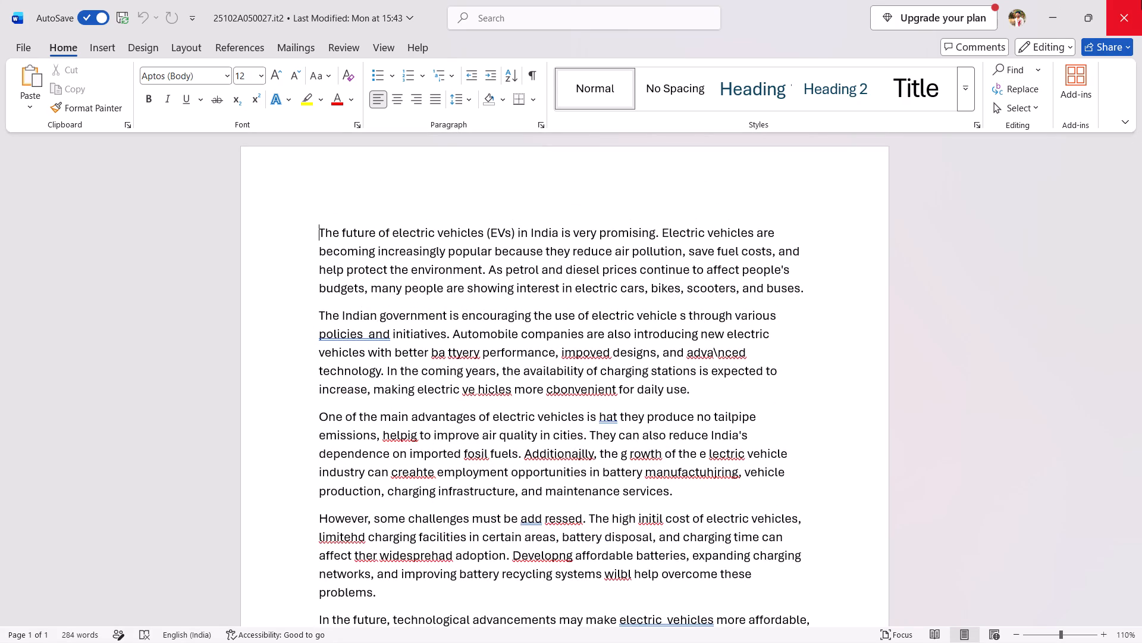
{"action": "left_click", "coordinate": [1137, 4]}
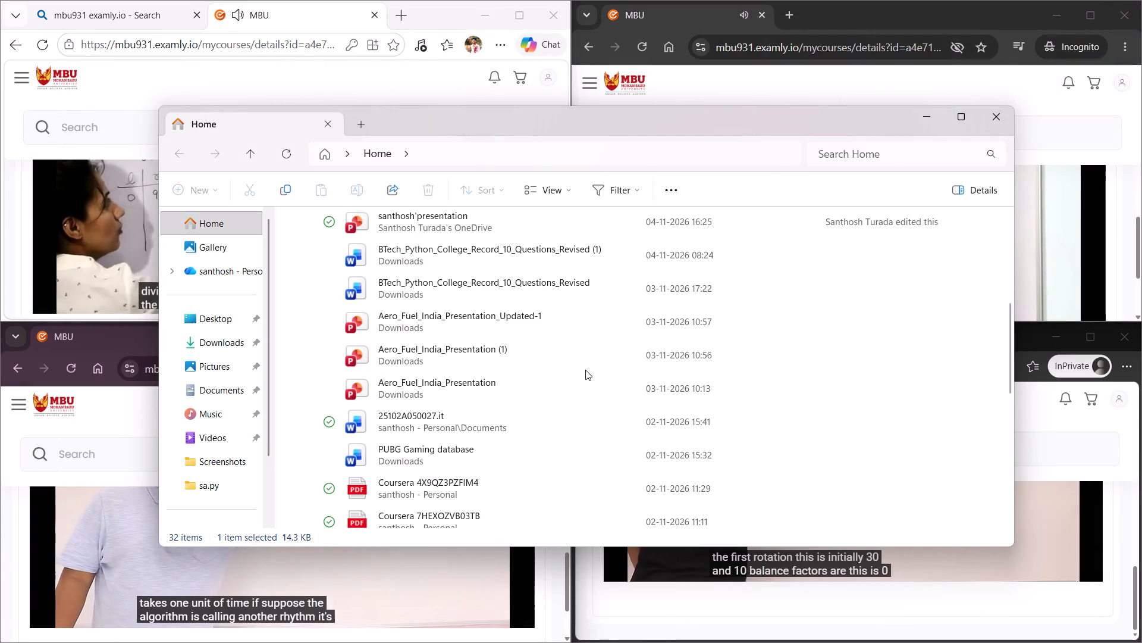
Open the PUBG Gaming database Word document from File Explorer's recent files.
{"action": "scroll", "coordinate": [558, 338], "scroll_direction": "up", "scroll_amount": 1}
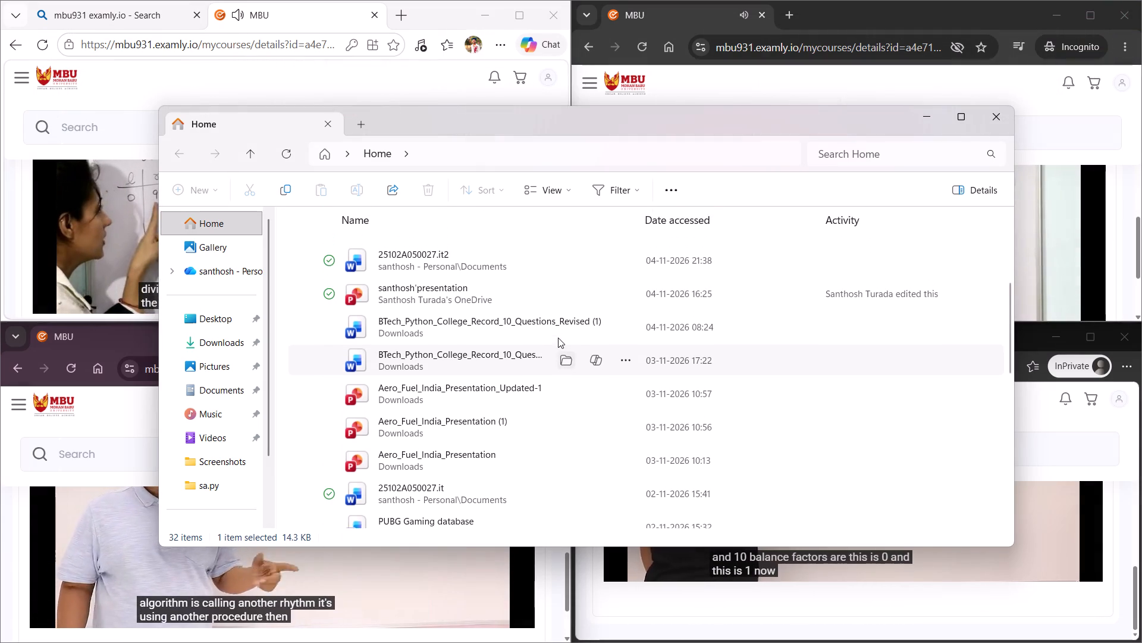
{"action": "scroll", "coordinate": [558, 338], "scroll_direction": "up", "scroll_amount": 1}
{"action": "scroll", "coordinate": [558, 338], "scroll_direction": "down", "scroll_amount": 4}
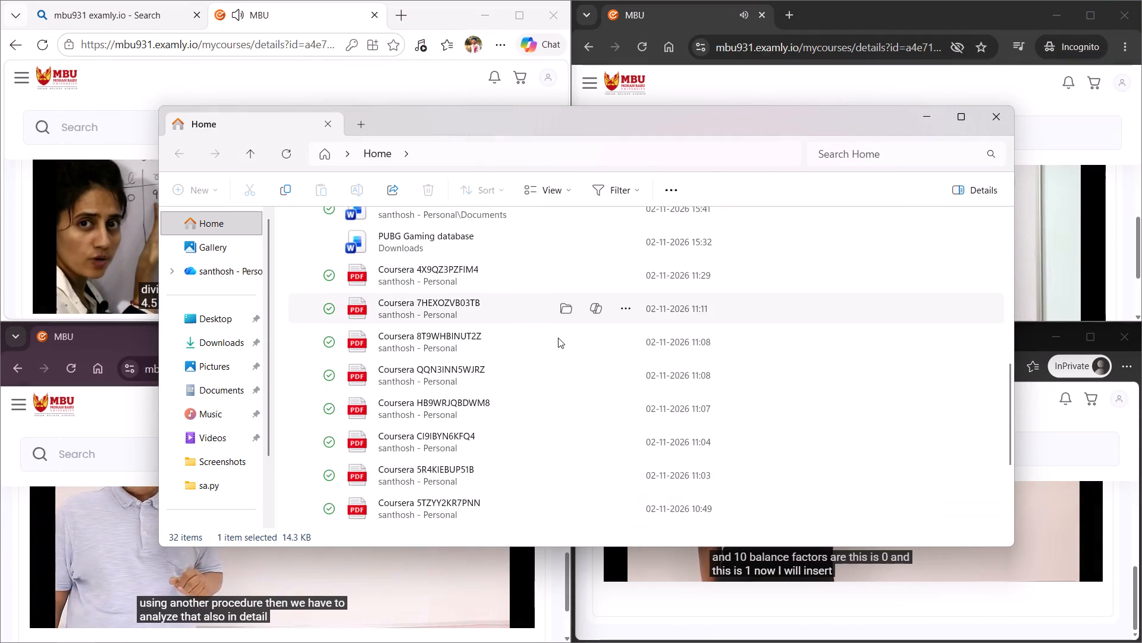
{"action": "scroll", "coordinate": [558, 338], "scroll_direction": "down", "scroll_amount": 3}
{"action": "scroll", "coordinate": [558, 338], "scroll_direction": "up", "scroll_amount": 1}
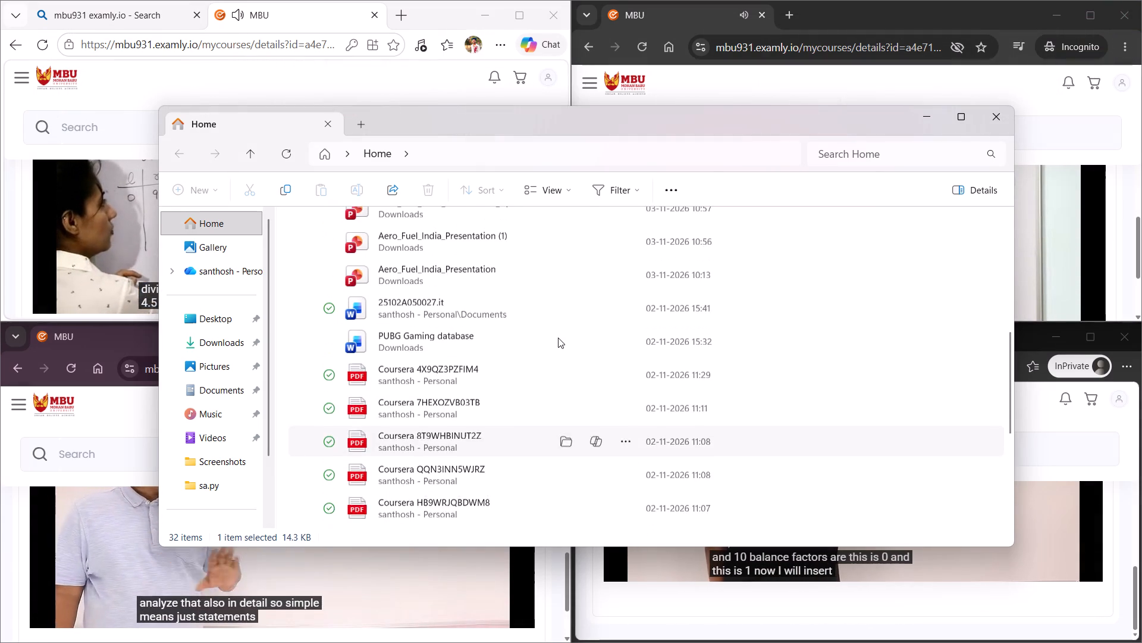
{"action": "scroll", "coordinate": [558, 338], "scroll_direction": "up", "scroll_amount": 1}
{"action": "double_click", "coordinate": [549, 381]}
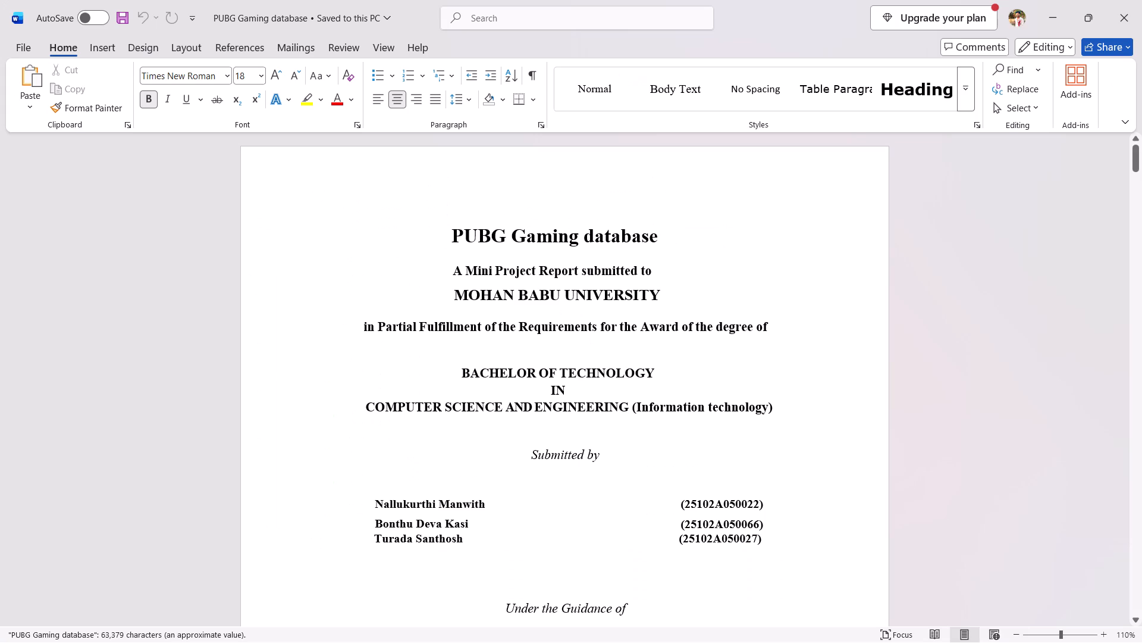
Examine the report's front matter from the title page through the certificate, program outcomes and abstract to the table of contents.
{"action": "scroll", "coordinate": [598, 385], "scroll_direction": "down", "scroll_amount": 5}
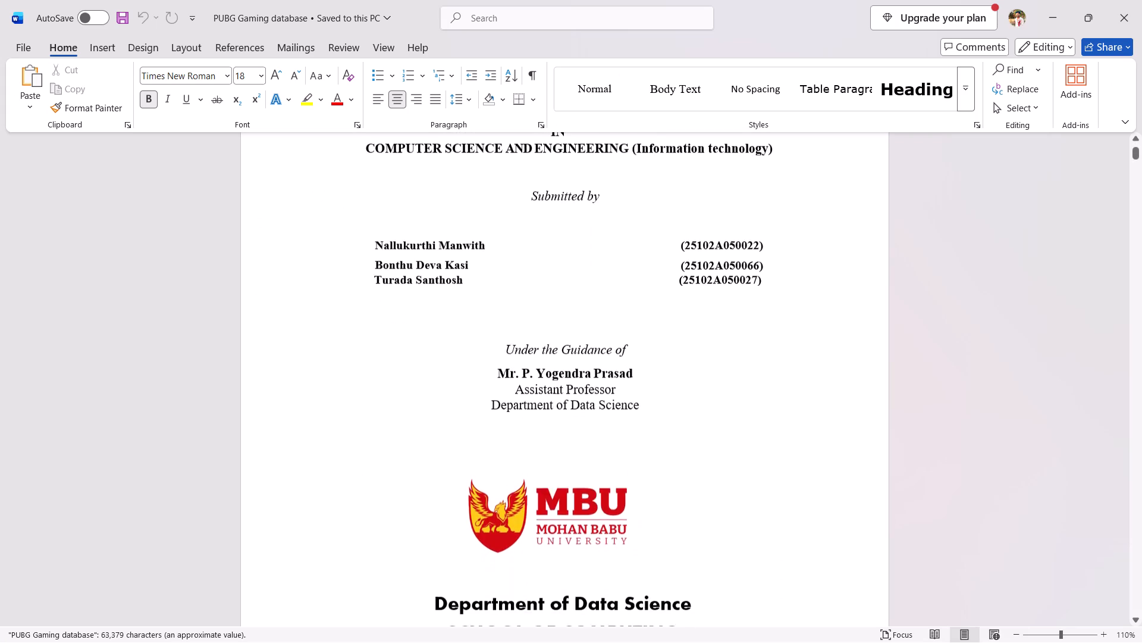
{"action": "scroll", "coordinate": [598, 385], "scroll_direction": "down", "scroll_amount": 5}
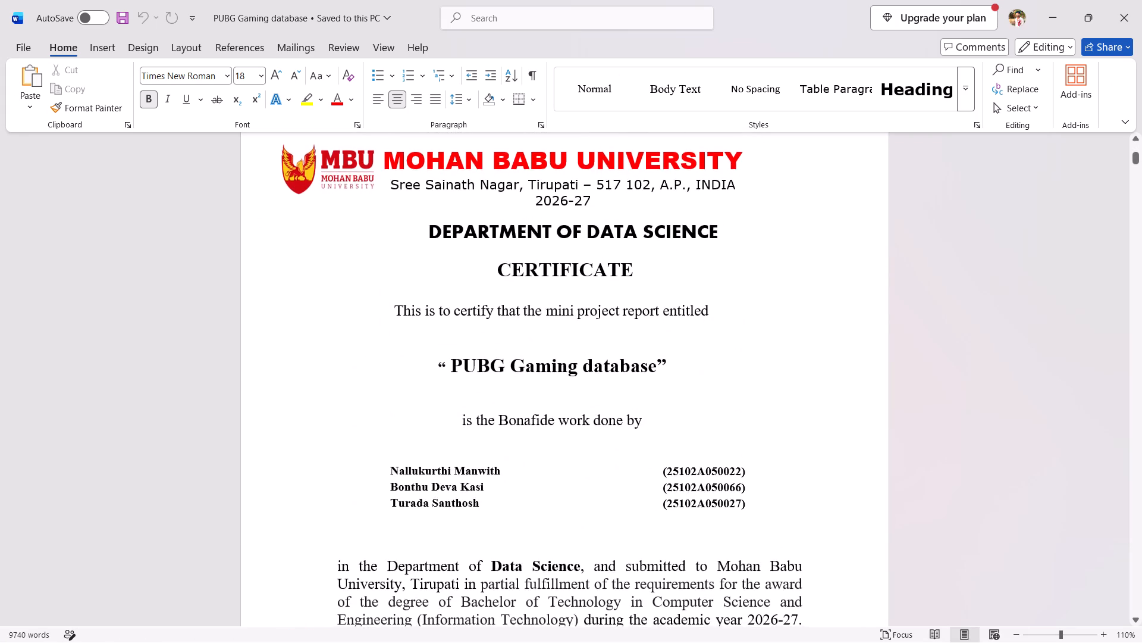
{"action": "scroll", "coordinate": [598, 385], "scroll_direction": "down", "scroll_amount": 5}
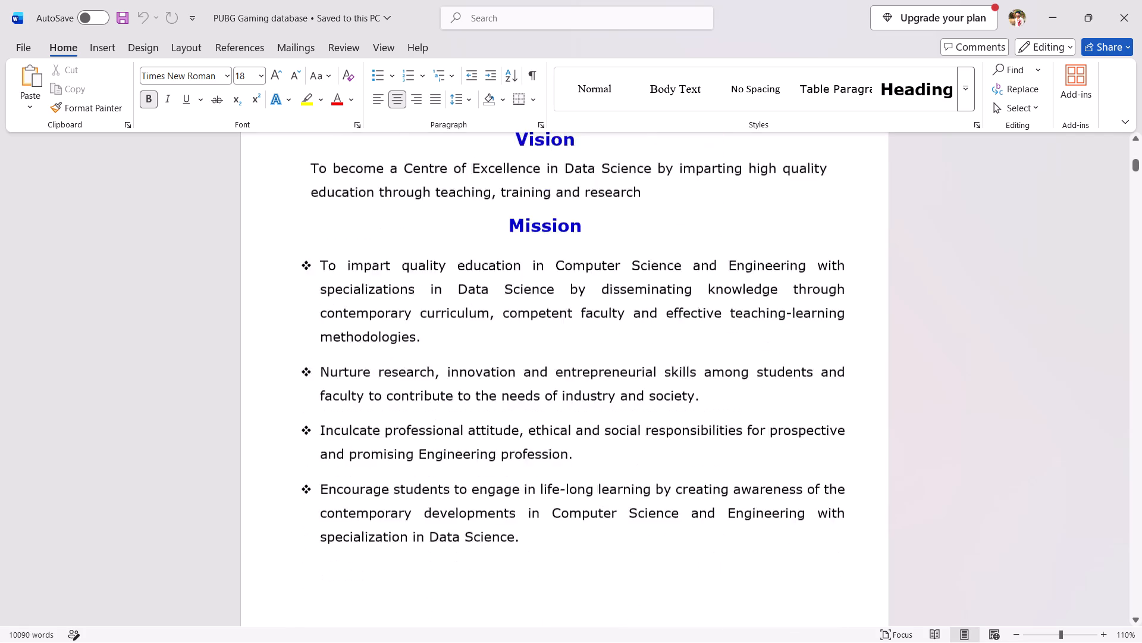
{"action": "scroll", "coordinate": [598, 385], "scroll_direction": "down", "scroll_amount": 5}
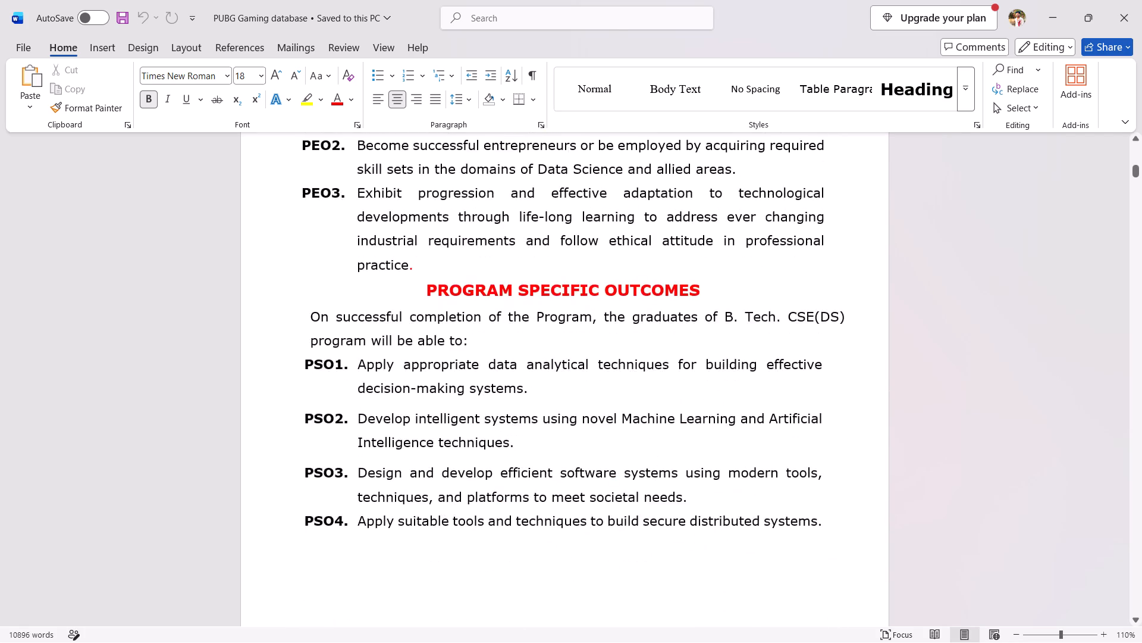
{"action": "scroll", "coordinate": [598, 385], "scroll_direction": "down", "scroll_amount": 5}
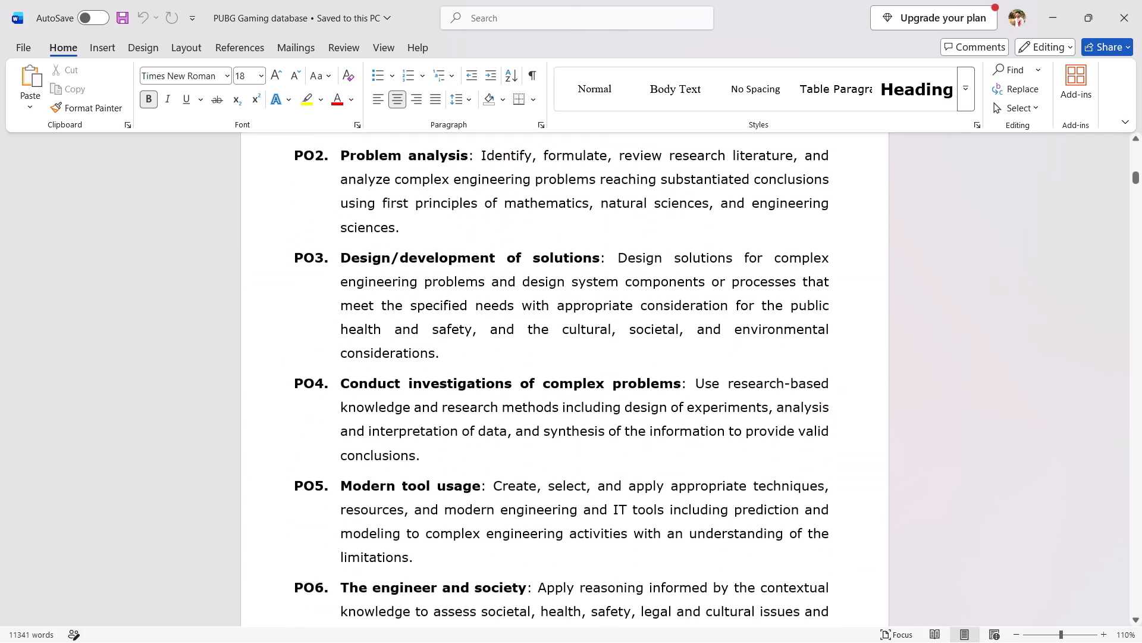
{"action": "scroll", "coordinate": [598, 385], "scroll_direction": "down", "scroll_amount": 4}
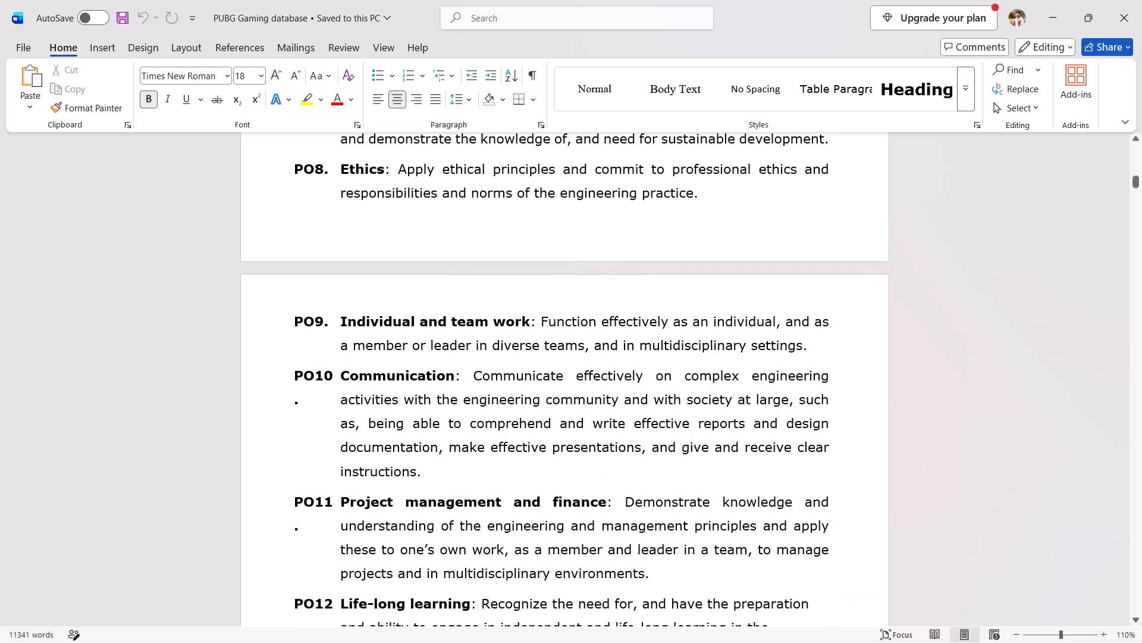
{"action": "scroll", "coordinate": [598, 385], "scroll_direction": "down", "scroll_amount": 3}
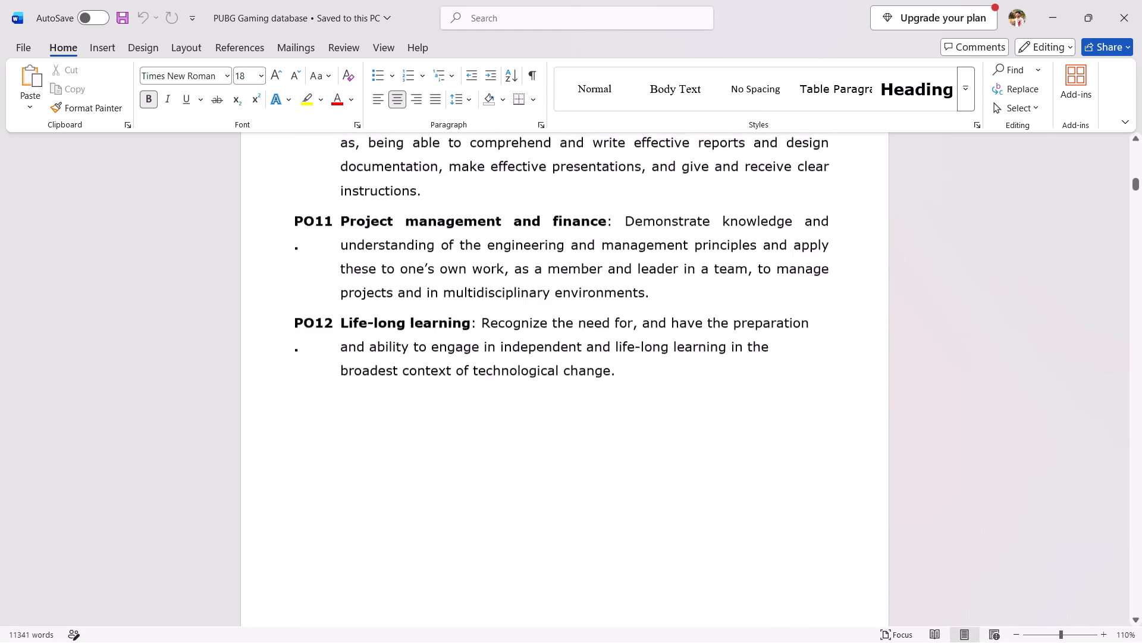
{"action": "scroll", "coordinate": [598, 385], "scroll_direction": "down", "scroll_amount": 7}
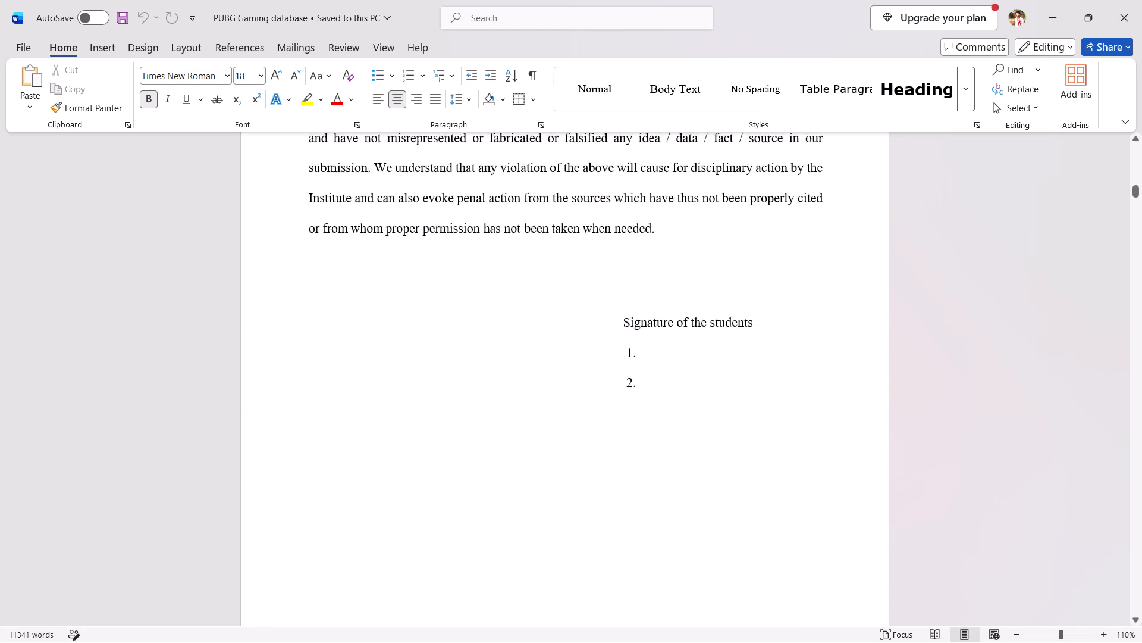
{"action": "scroll", "coordinate": [598, 385], "scroll_direction": "down", "scroll_amount": 6}
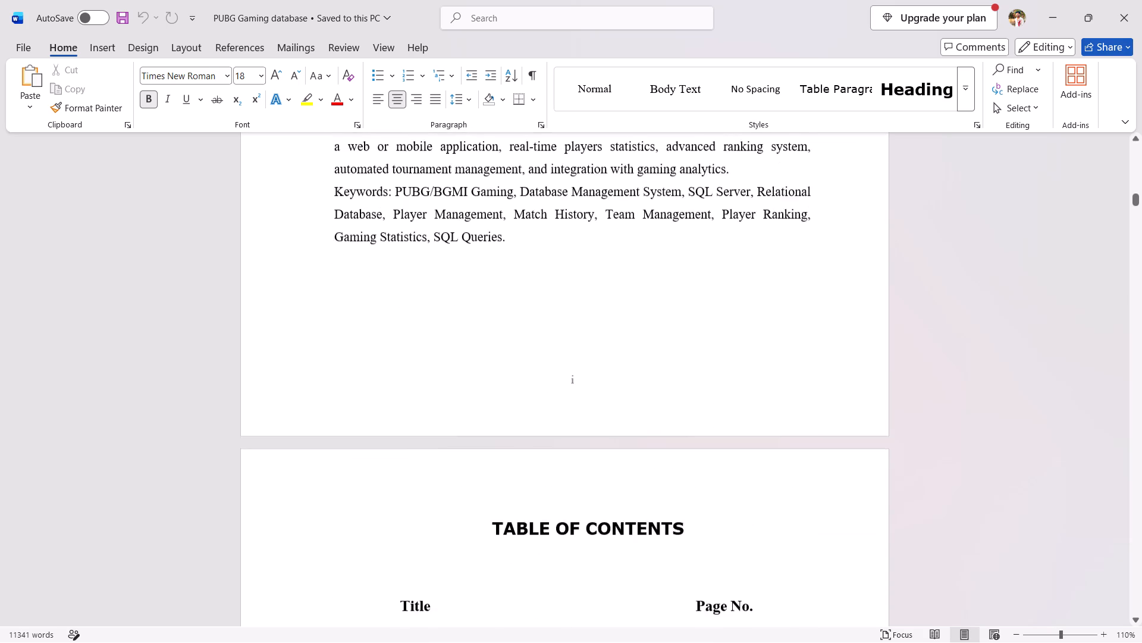
{"action": "scroll", "coordinate": [598, 385], "scroll_direction": "down", "scroll_amount": 1}
{"action": "scroll", "coordinate": [598, 385], "scroll_direction": "up", "scroll_amount": 1}
{"action": "left_click", "coordinate": [651, 418]}
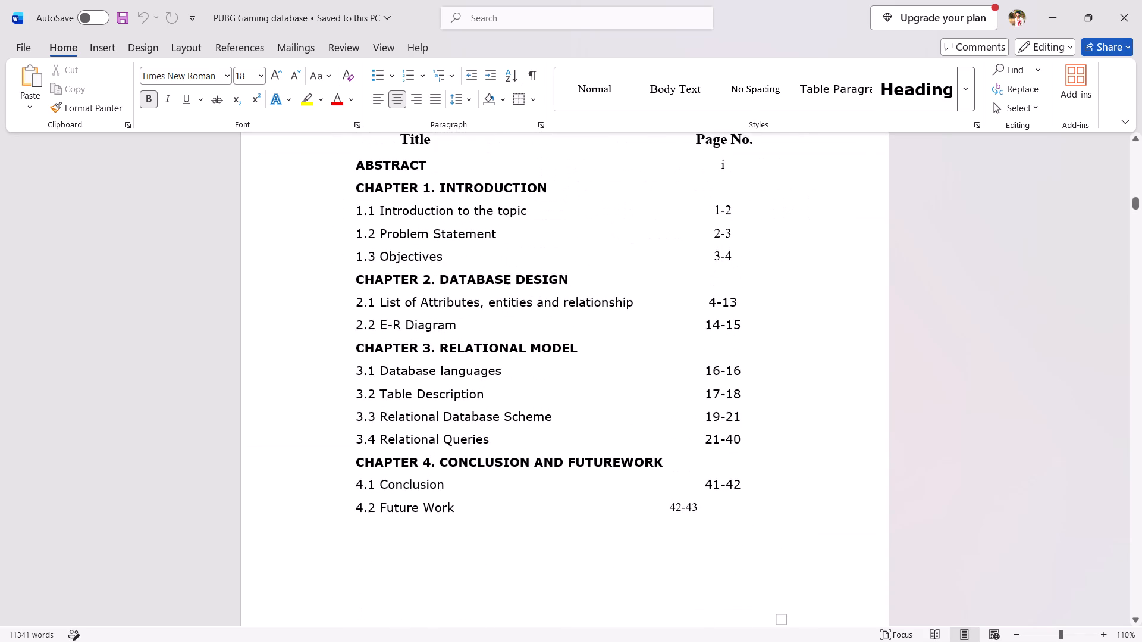
{"action": "scroll", "coordinate": [629, 399], "scroll_direction": "up", "scroll_amount": 1}
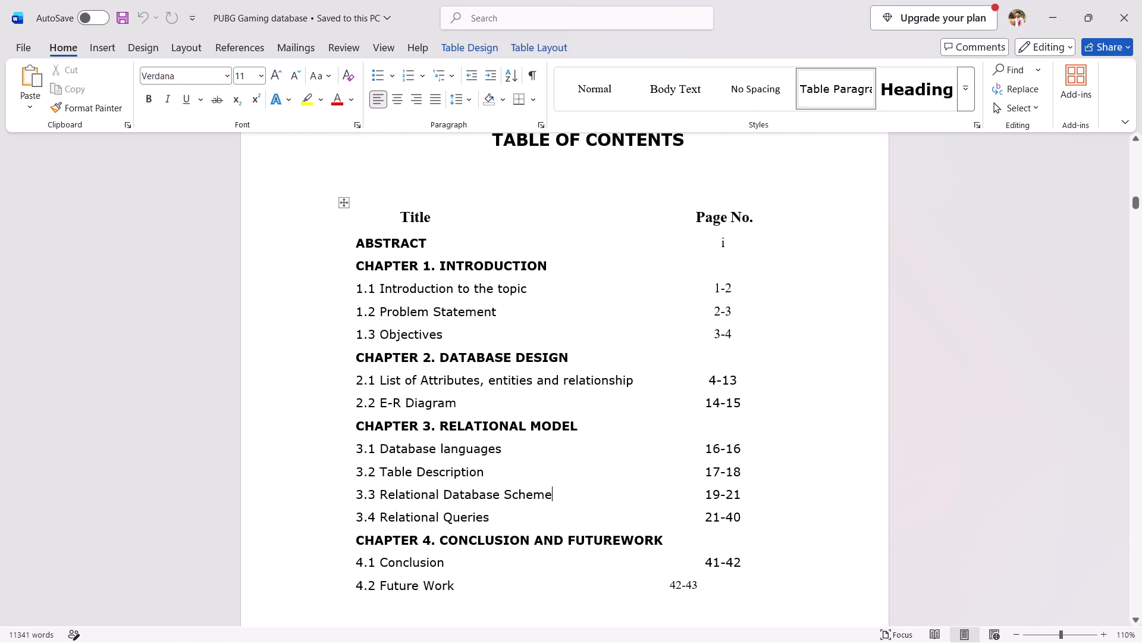
{"action": "scroll", "coordinate": [629, 399], "scroll_direction": "up", "scroll_amount": 2}
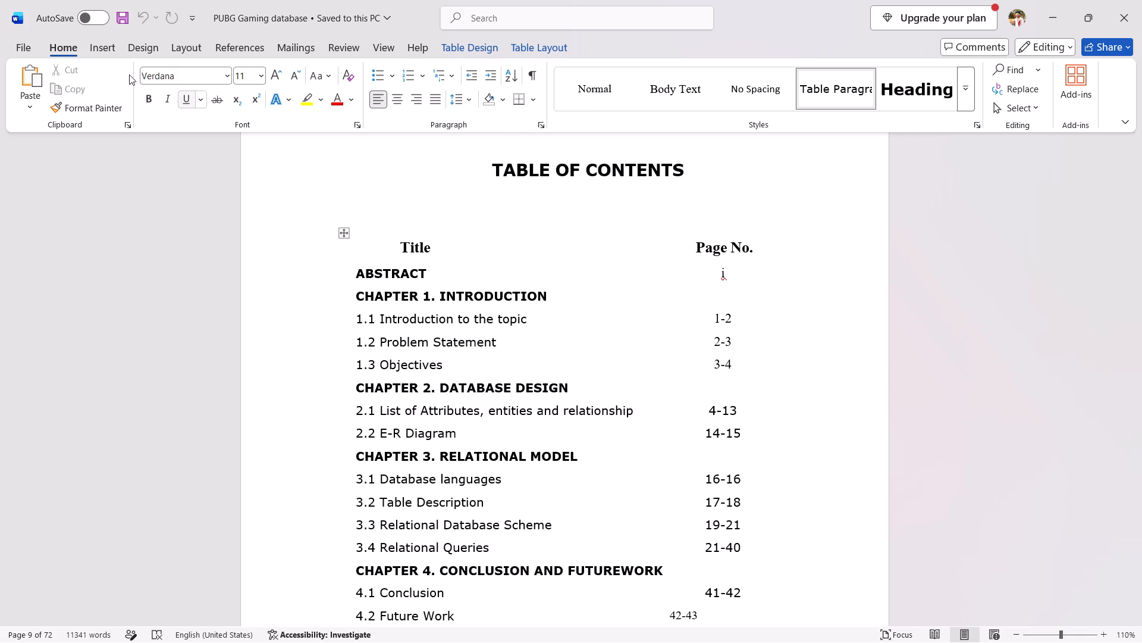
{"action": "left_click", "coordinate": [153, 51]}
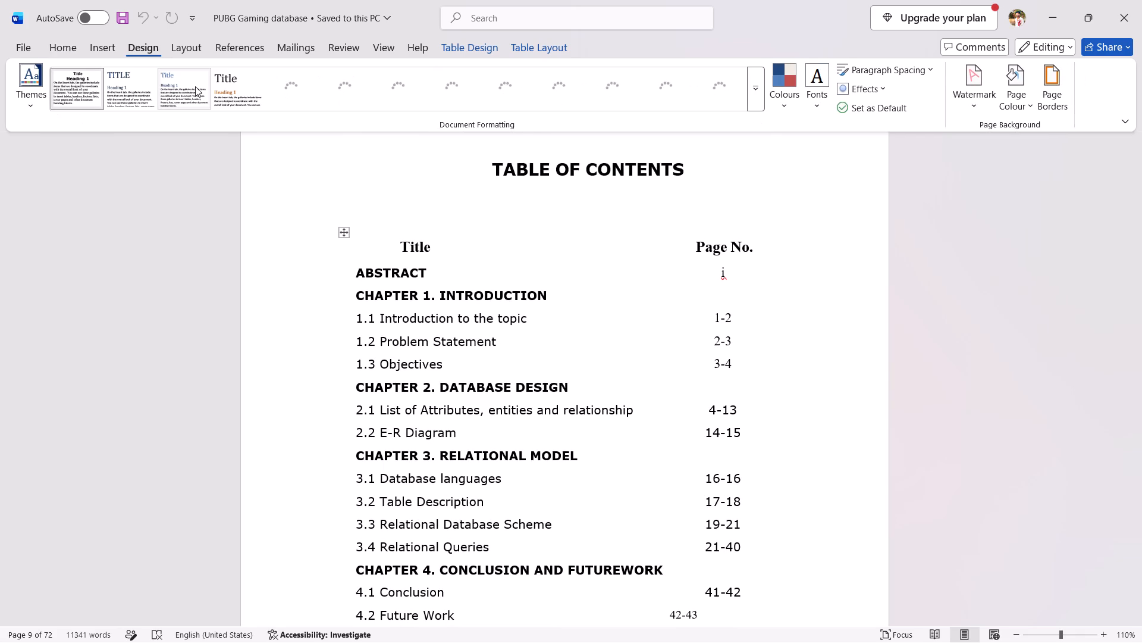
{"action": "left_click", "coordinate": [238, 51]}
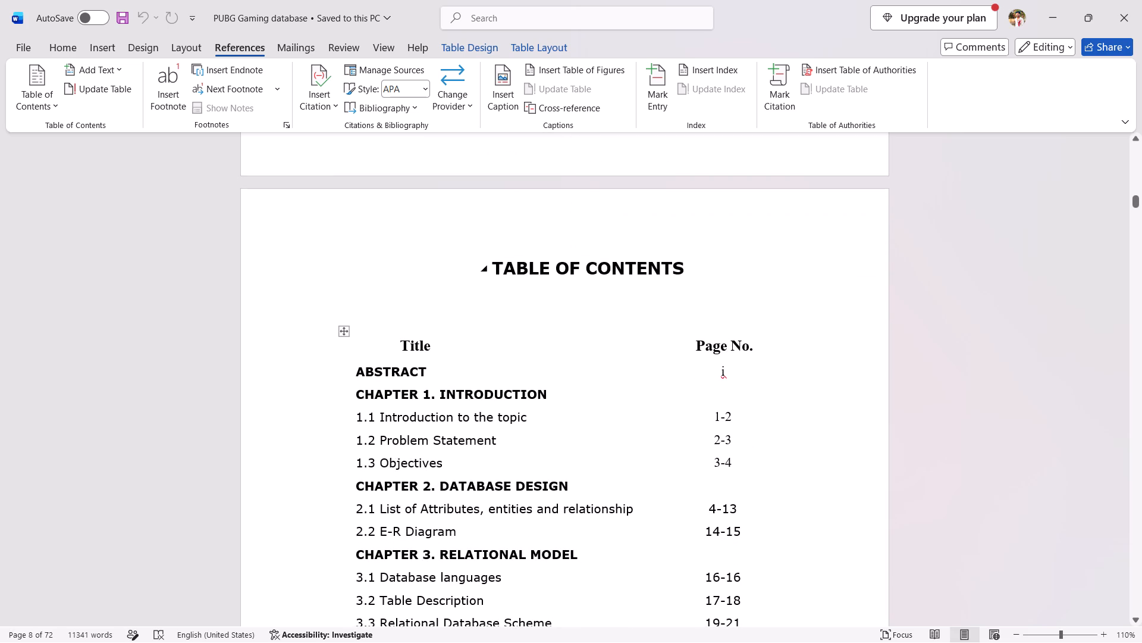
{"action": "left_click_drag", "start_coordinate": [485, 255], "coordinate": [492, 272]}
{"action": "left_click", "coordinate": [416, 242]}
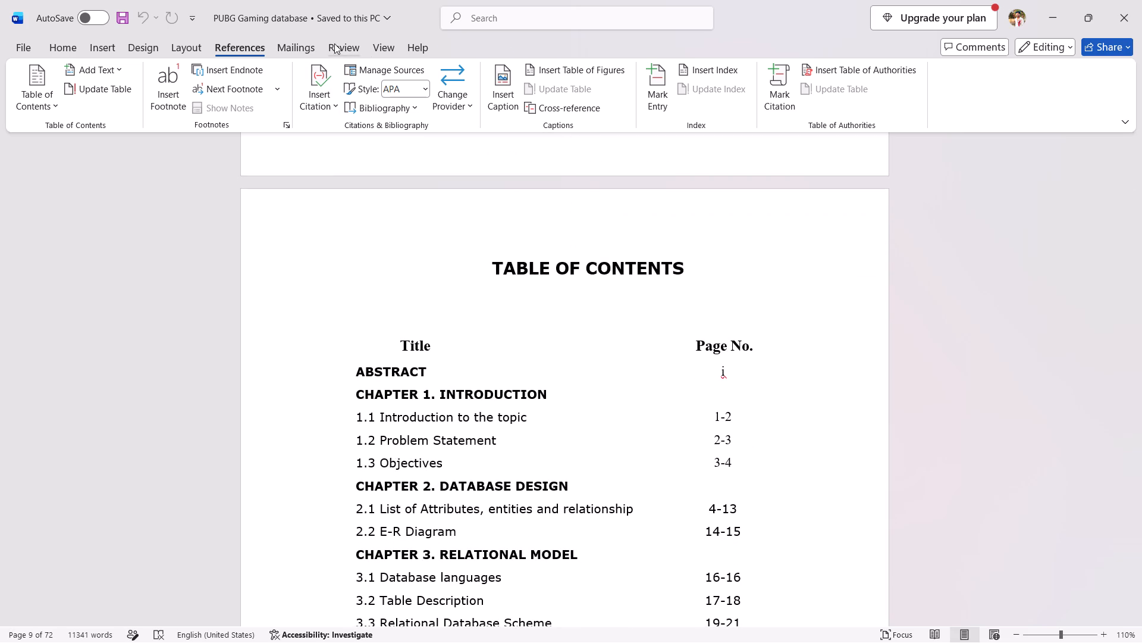
Open a second window of the PUBG Gaming database document.
{"action": "left_click", "coordinate": [379, 49]}
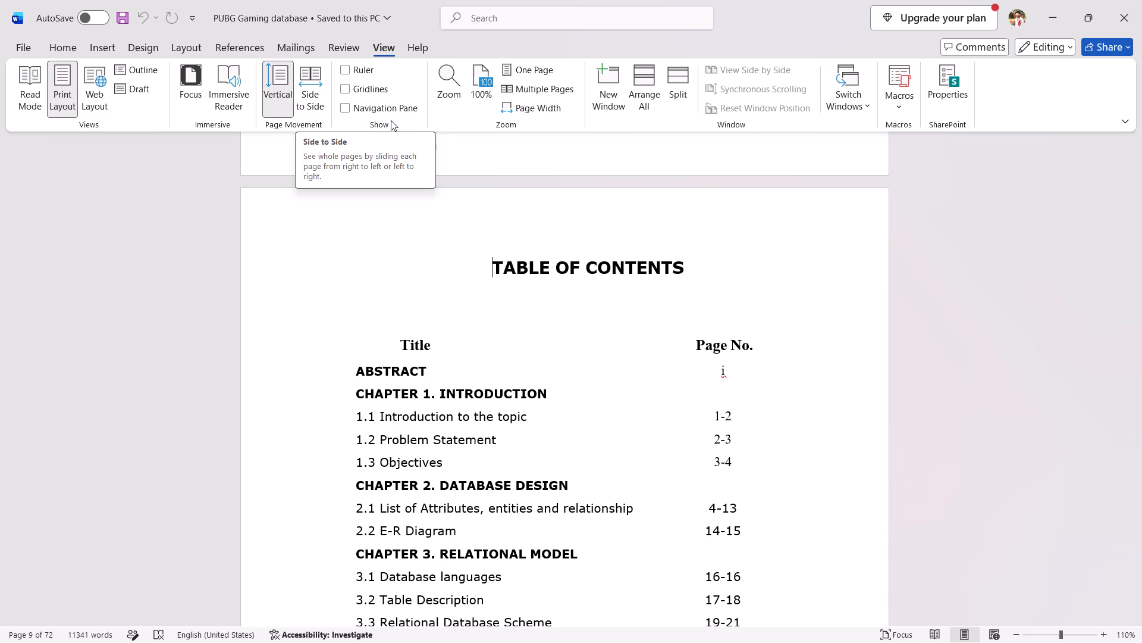
{"action": "left_click", "coordinate": [620, 105]}
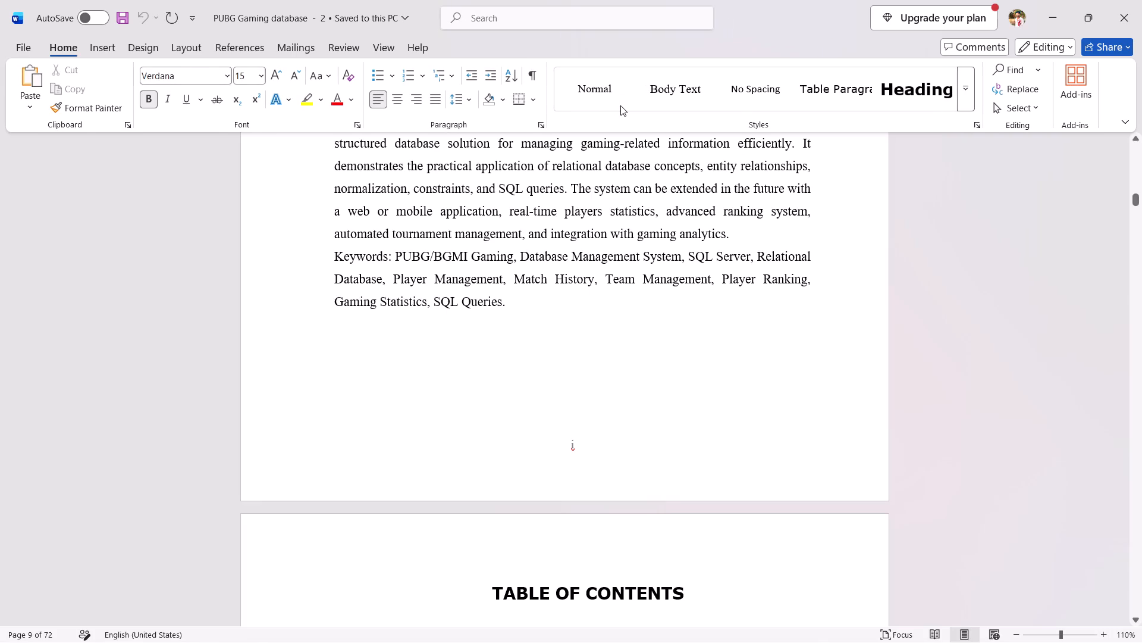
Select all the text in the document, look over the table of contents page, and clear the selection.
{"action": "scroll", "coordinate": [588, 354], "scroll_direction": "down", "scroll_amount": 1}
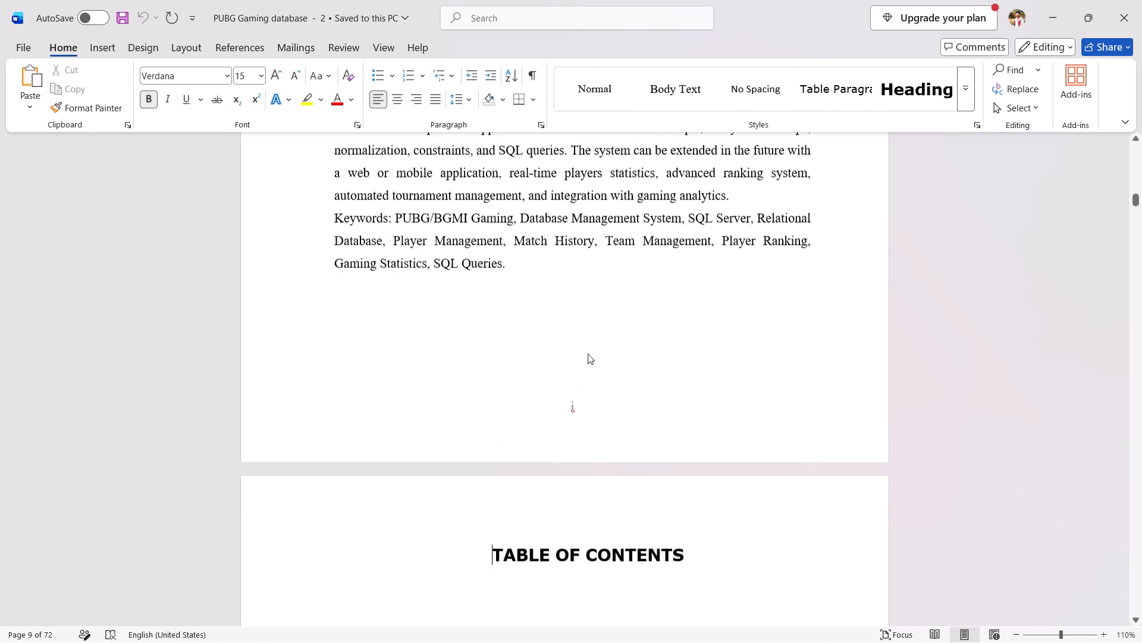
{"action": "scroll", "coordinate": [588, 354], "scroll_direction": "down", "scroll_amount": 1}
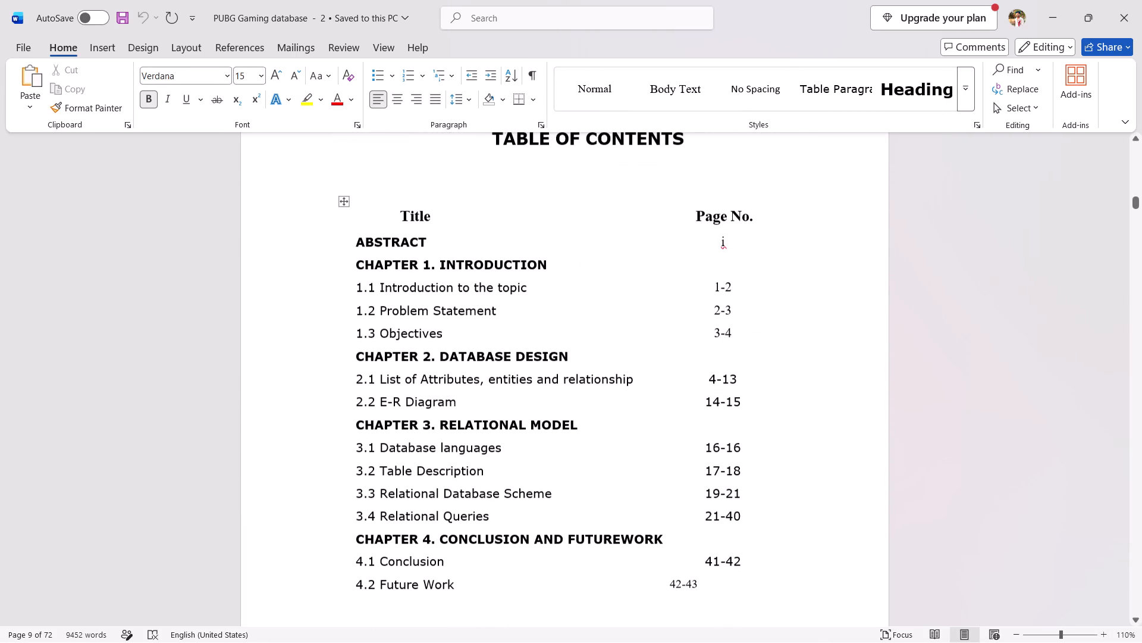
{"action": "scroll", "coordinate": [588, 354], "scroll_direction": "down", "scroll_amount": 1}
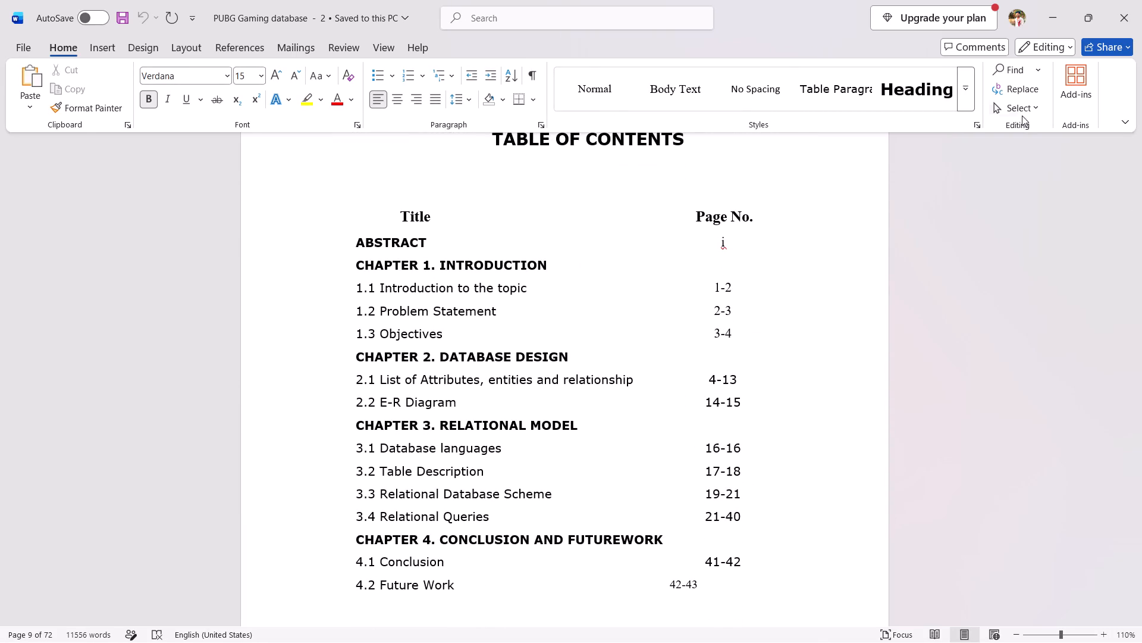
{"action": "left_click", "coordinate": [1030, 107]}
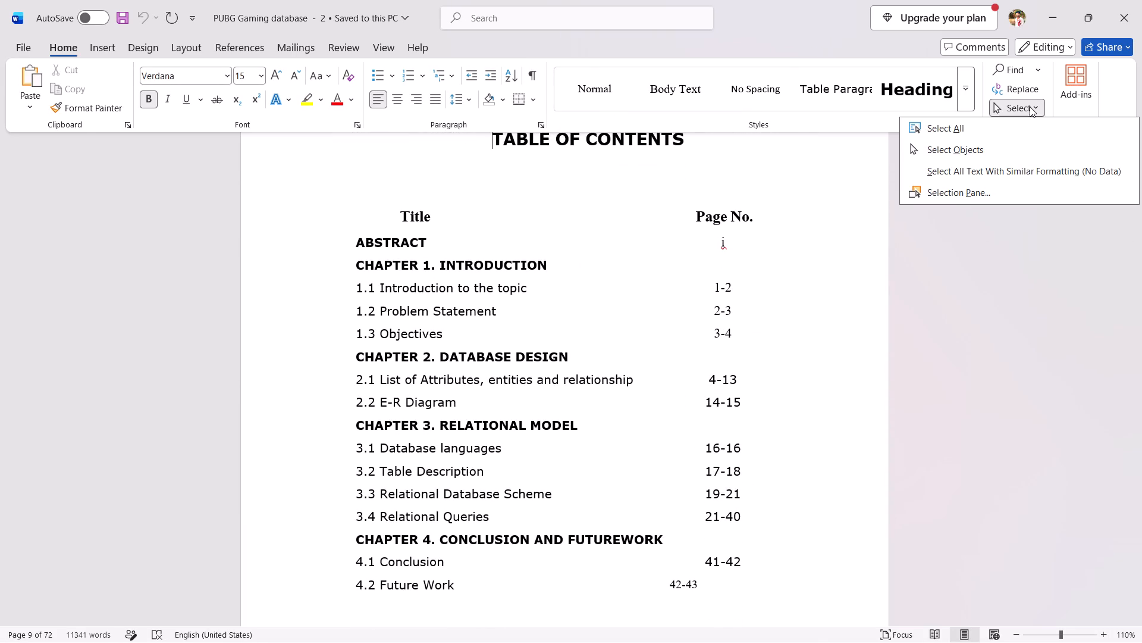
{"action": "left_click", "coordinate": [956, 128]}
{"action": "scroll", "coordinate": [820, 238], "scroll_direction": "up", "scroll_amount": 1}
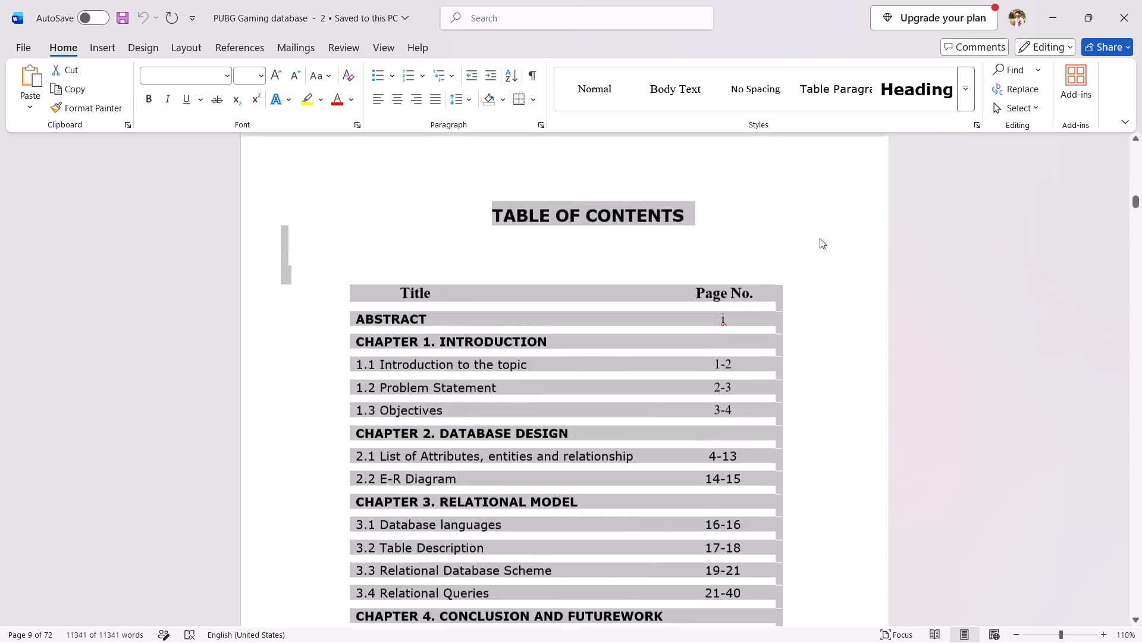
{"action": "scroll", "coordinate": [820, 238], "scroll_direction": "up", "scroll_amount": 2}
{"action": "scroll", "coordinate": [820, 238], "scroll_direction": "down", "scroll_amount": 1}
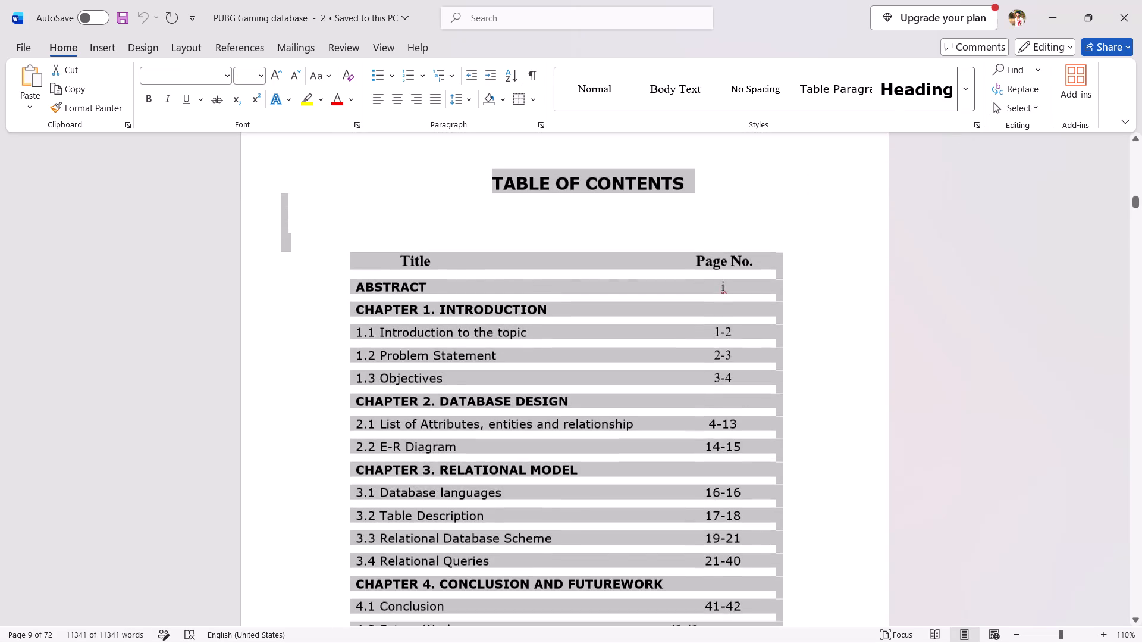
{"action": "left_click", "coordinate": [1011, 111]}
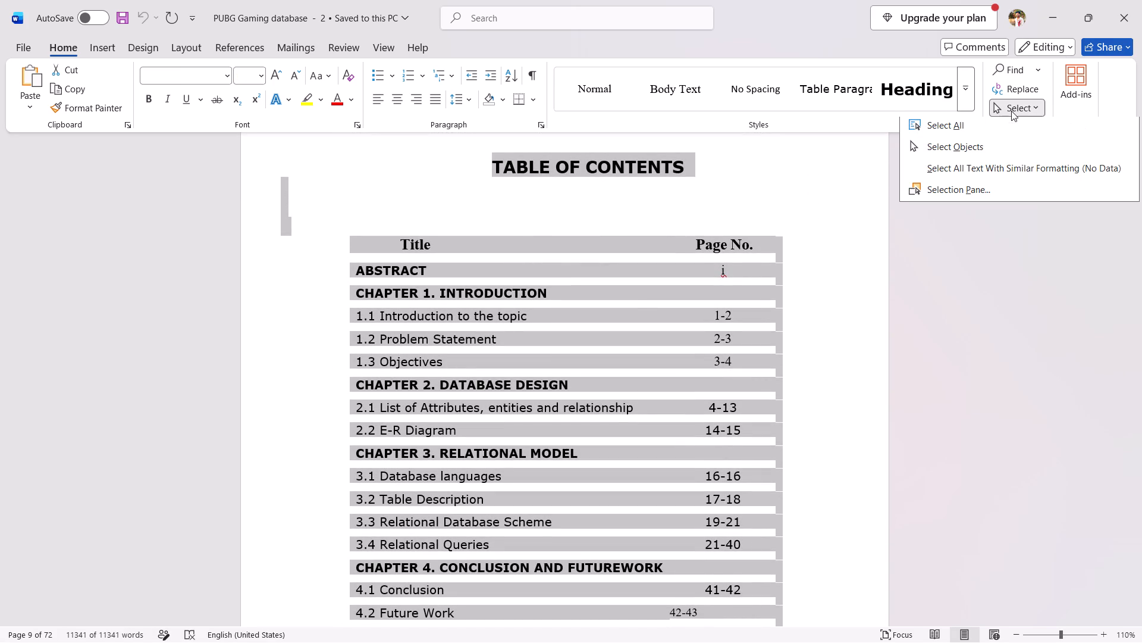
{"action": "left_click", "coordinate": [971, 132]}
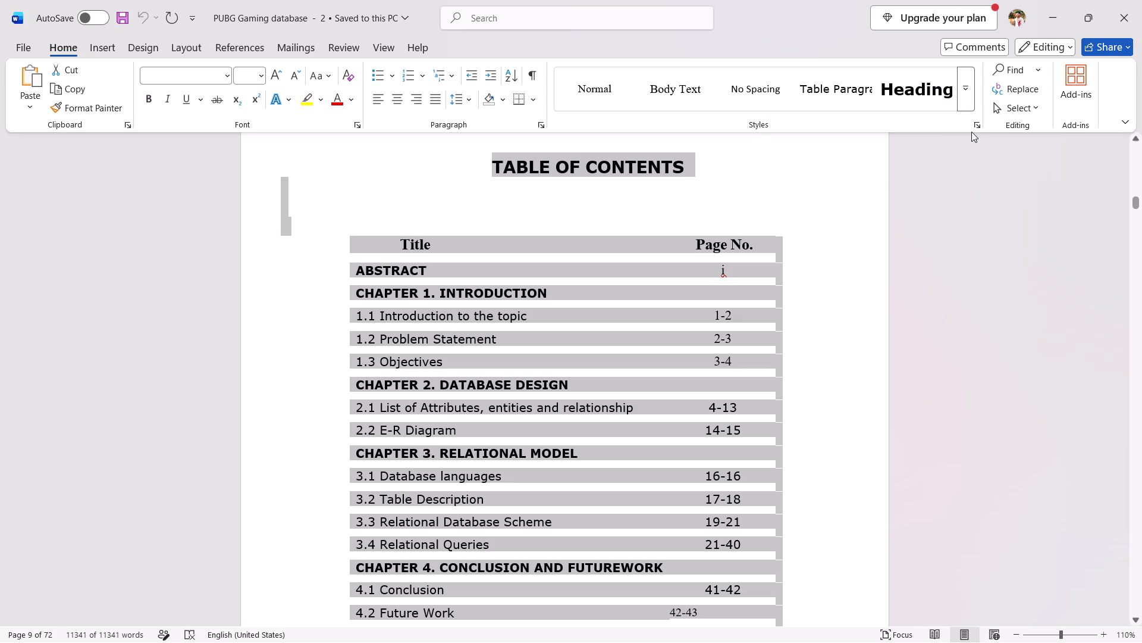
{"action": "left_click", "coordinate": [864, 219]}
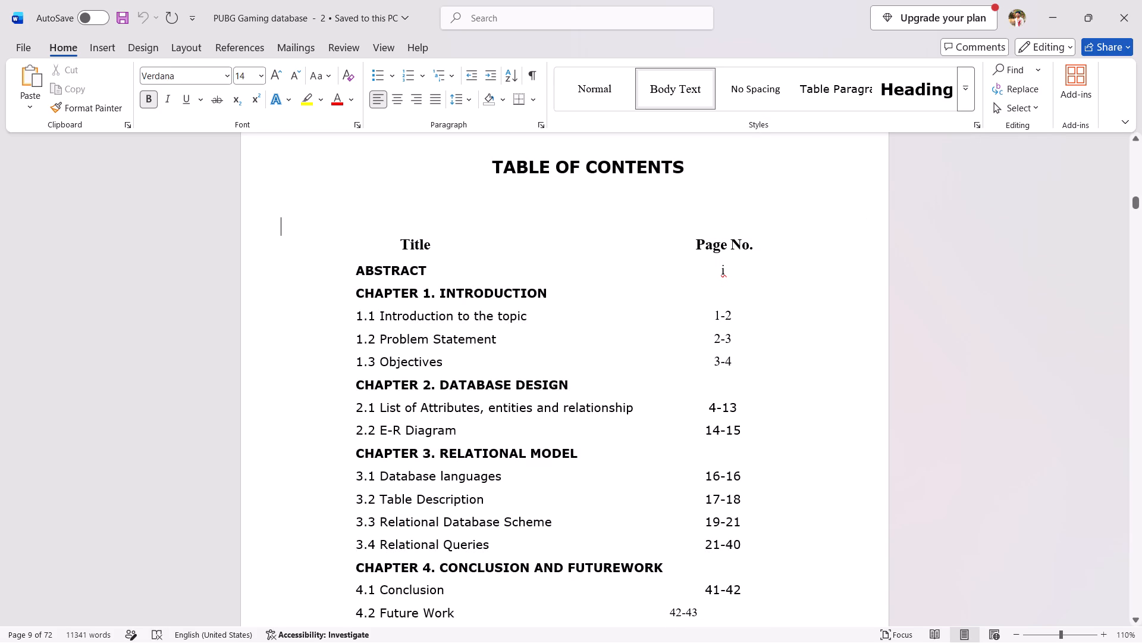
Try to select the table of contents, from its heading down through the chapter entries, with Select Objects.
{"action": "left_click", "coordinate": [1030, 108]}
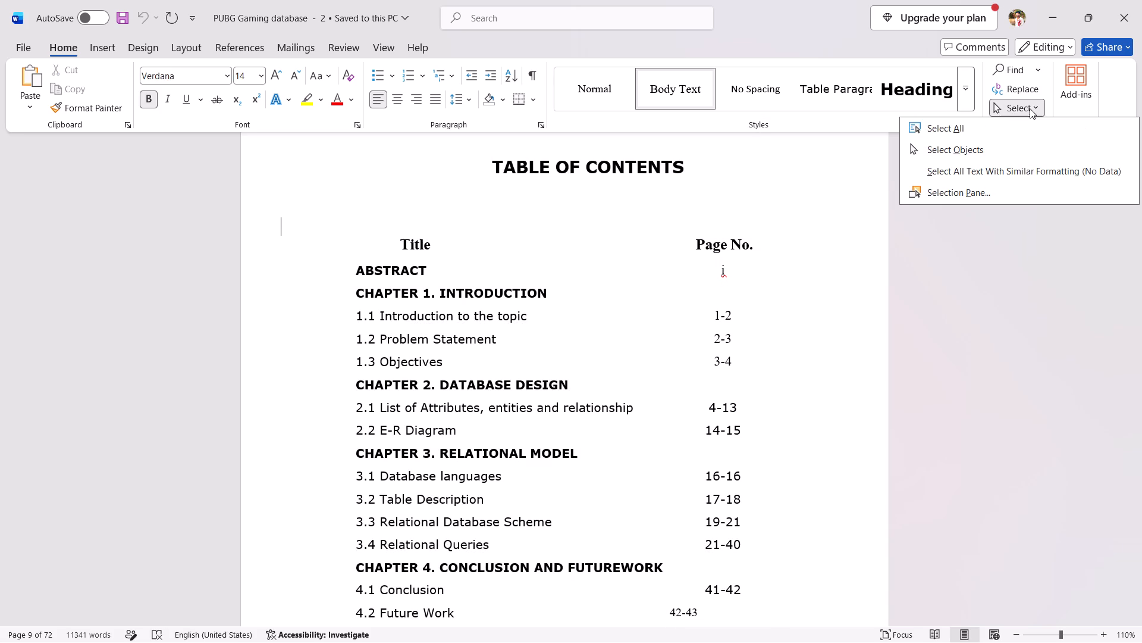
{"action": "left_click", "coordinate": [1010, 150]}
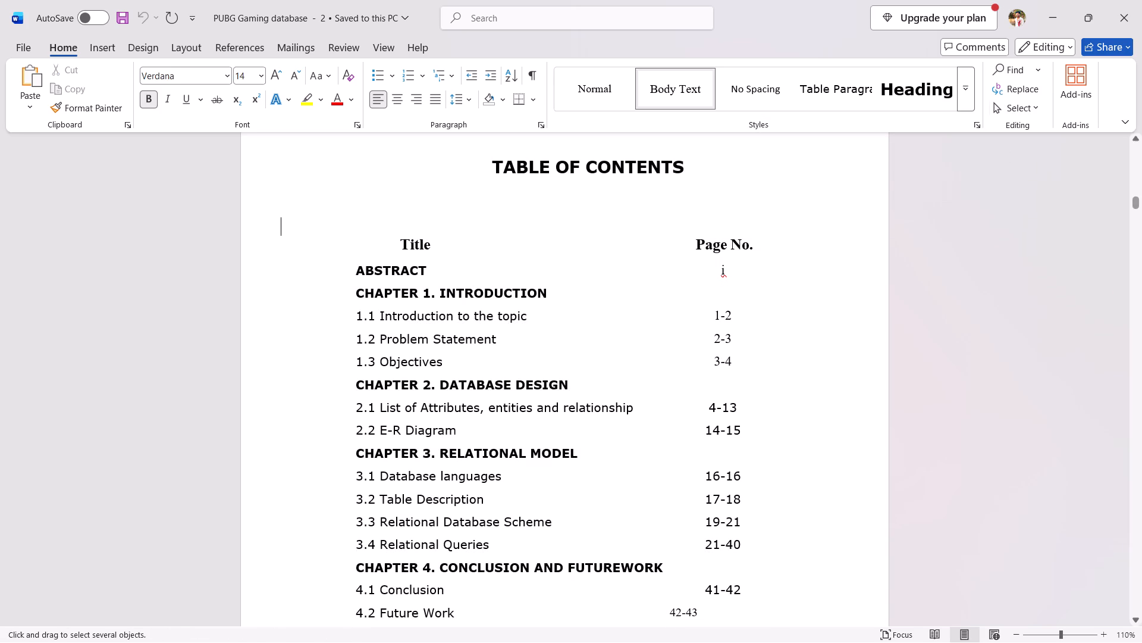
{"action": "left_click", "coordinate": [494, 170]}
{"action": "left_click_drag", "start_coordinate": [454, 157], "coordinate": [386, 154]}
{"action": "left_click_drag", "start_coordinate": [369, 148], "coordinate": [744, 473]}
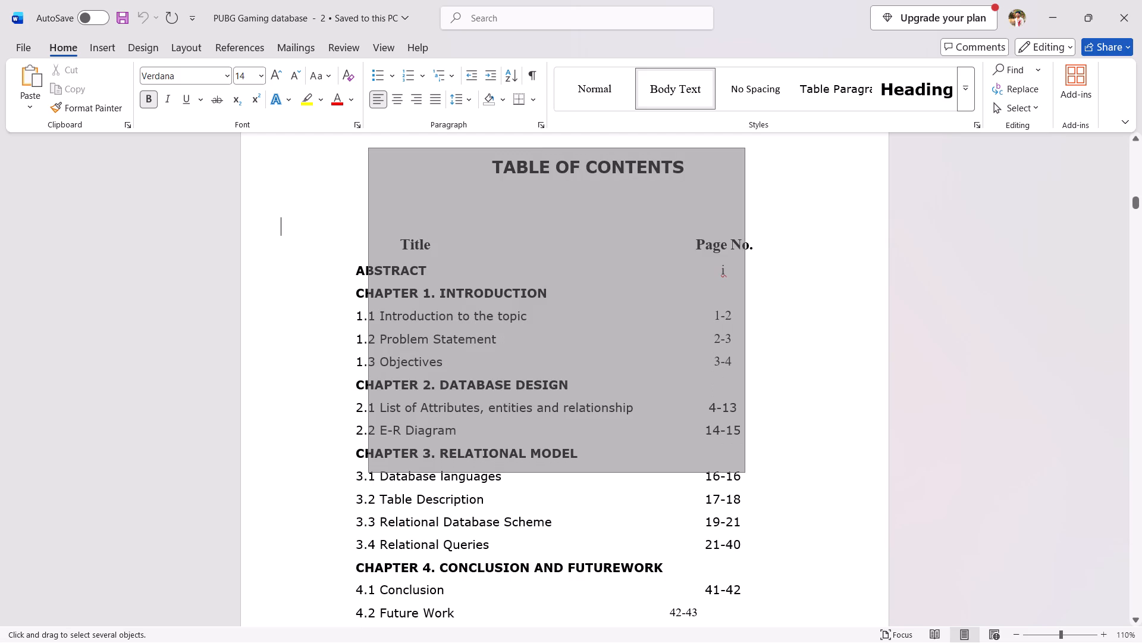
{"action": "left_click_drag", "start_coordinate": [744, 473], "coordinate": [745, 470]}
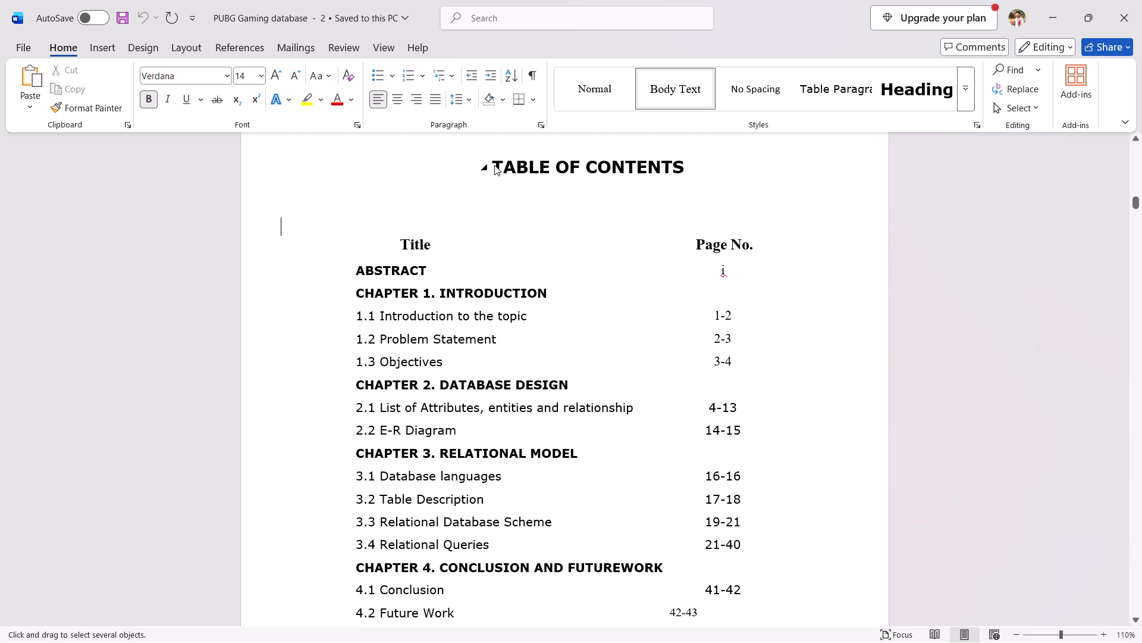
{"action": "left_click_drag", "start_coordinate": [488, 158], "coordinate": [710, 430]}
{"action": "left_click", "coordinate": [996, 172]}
Check the Selection pane for objects and close it.
{"action": "left_click", "coordinate": [1025, 110]}
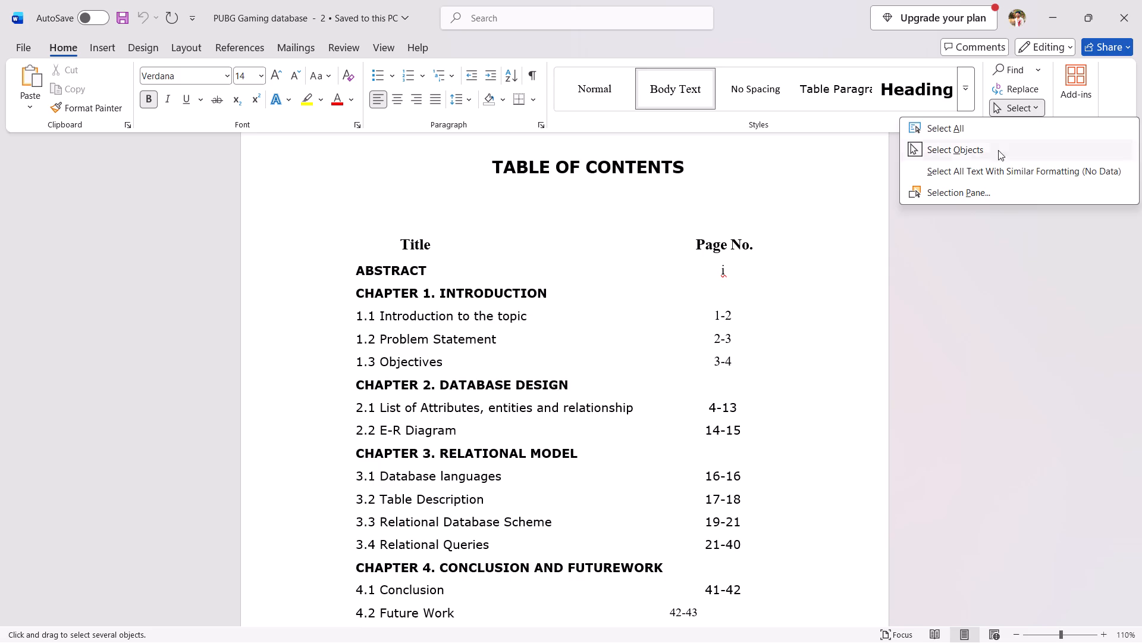
{"action": "left_click", "coordinate": [968, 193]}
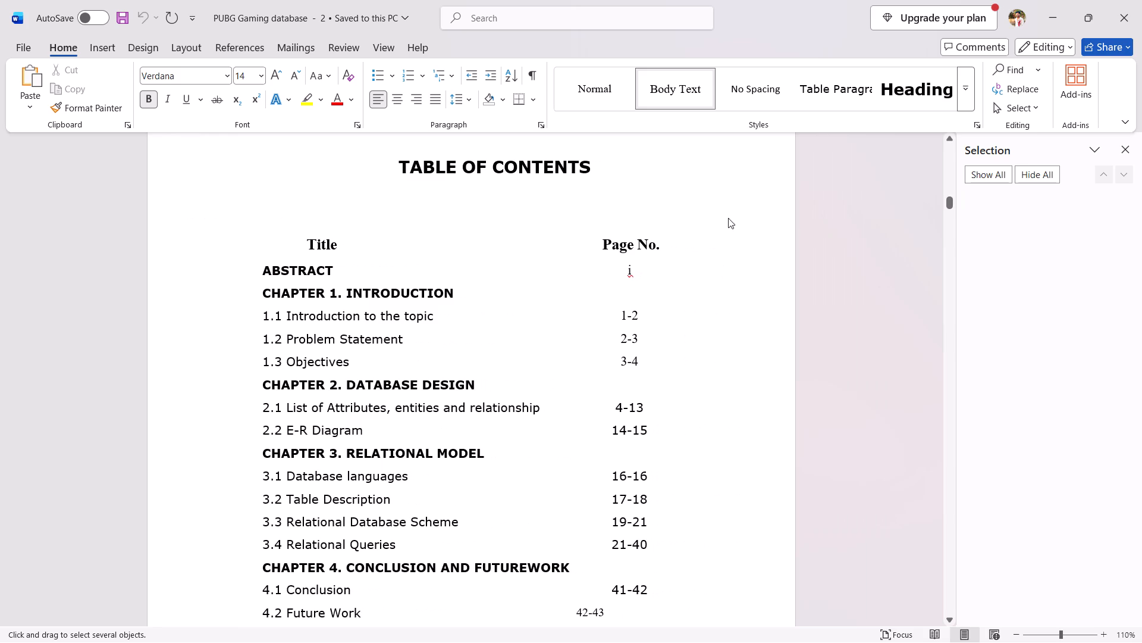
{"action": "left_click", "coordinate": [1125, 157]}
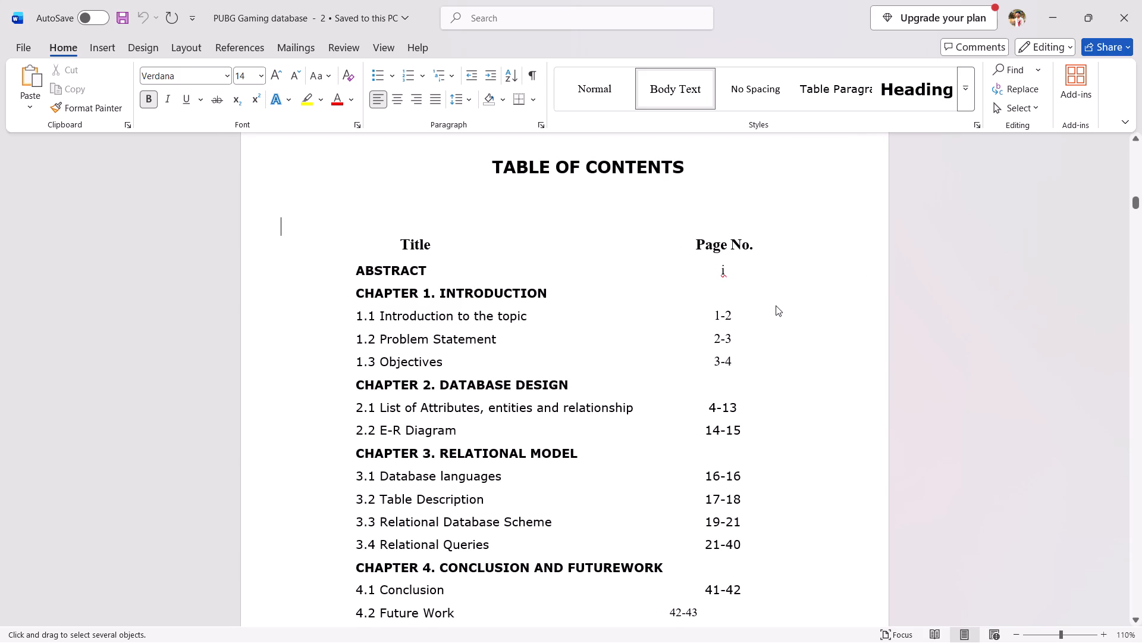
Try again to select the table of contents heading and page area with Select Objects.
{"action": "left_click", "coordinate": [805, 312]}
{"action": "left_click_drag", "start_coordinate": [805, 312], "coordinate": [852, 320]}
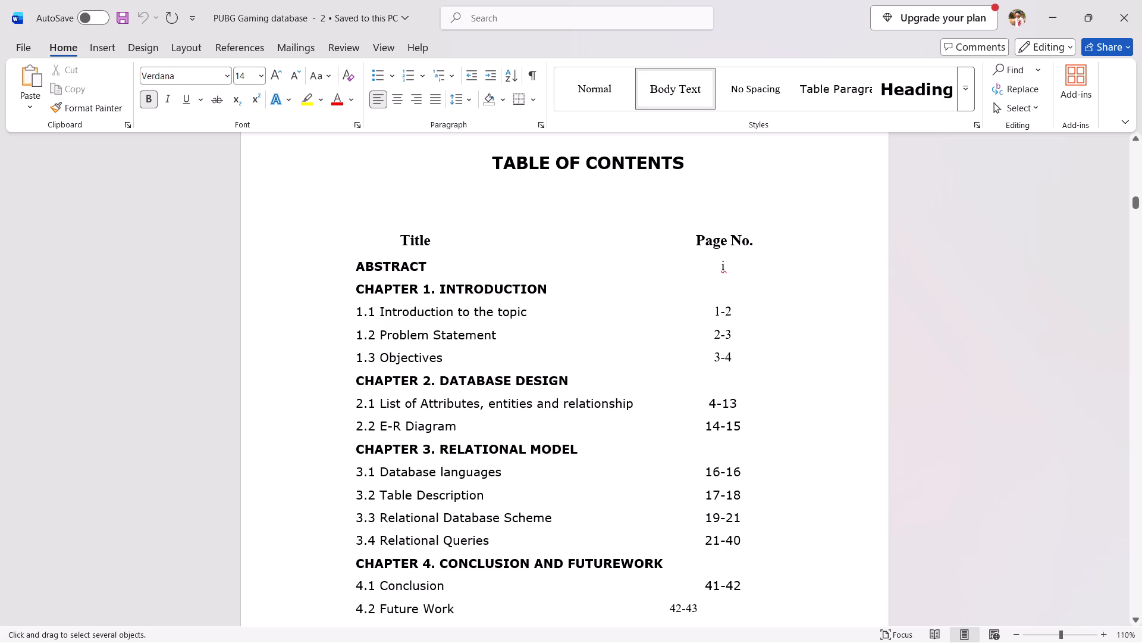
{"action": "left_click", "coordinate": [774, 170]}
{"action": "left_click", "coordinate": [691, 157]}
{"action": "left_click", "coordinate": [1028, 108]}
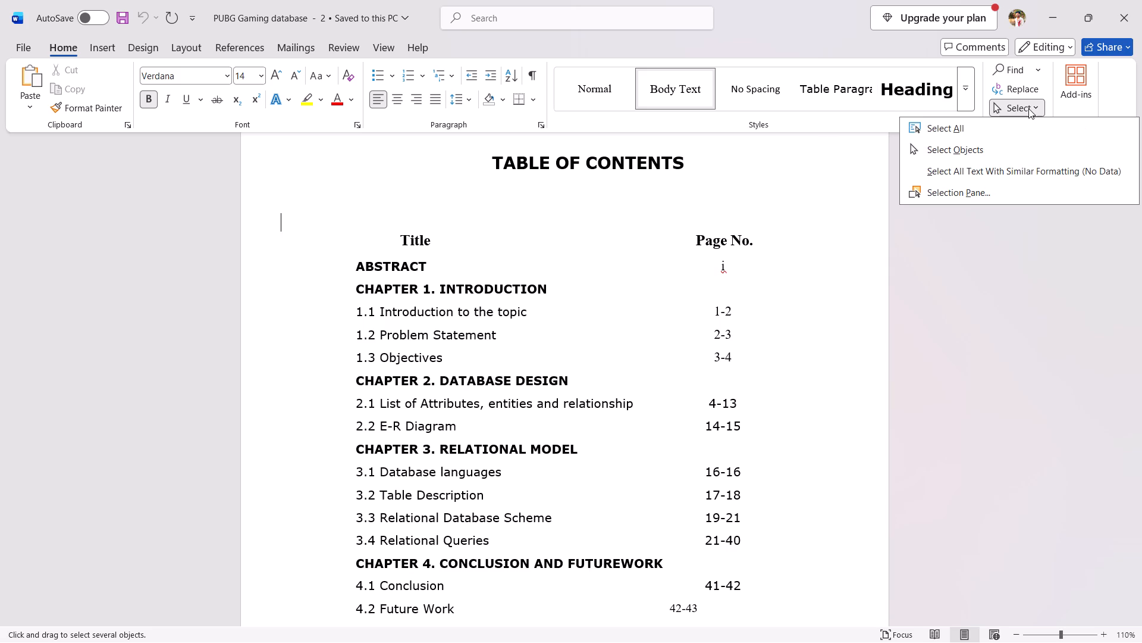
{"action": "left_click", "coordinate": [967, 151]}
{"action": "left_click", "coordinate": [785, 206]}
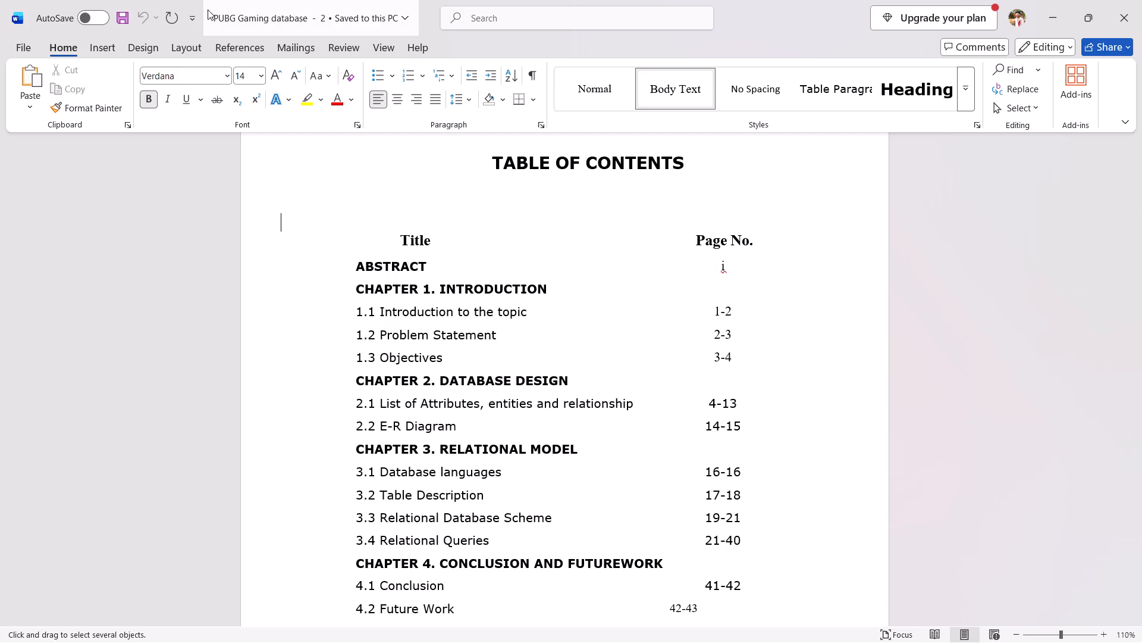
Open a third window of the PUBG Gaming database document and bring its table of contents into view.
{"action": "left_click", "coordinate": [172, 10]}
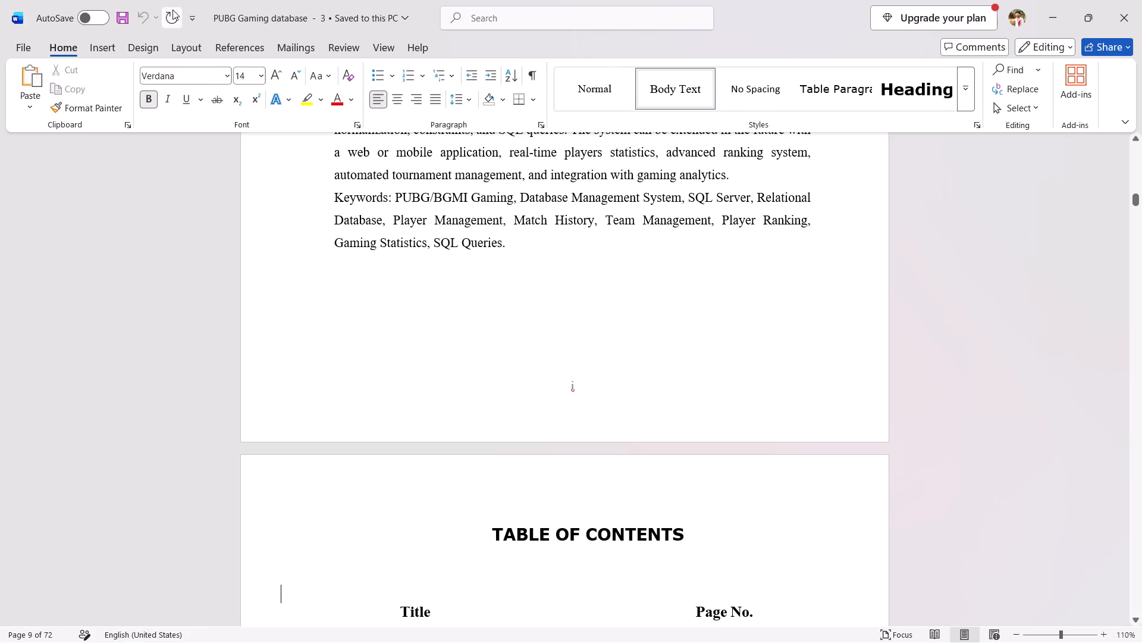
{"action": "scroll", "coordinate": [466, 281], "scroll_direction": "down", "scroll_amount": 2}
{"action": "scroll", "coordinate": [466, 281], "scroll_direction": "up", "scroll_amount": 1}
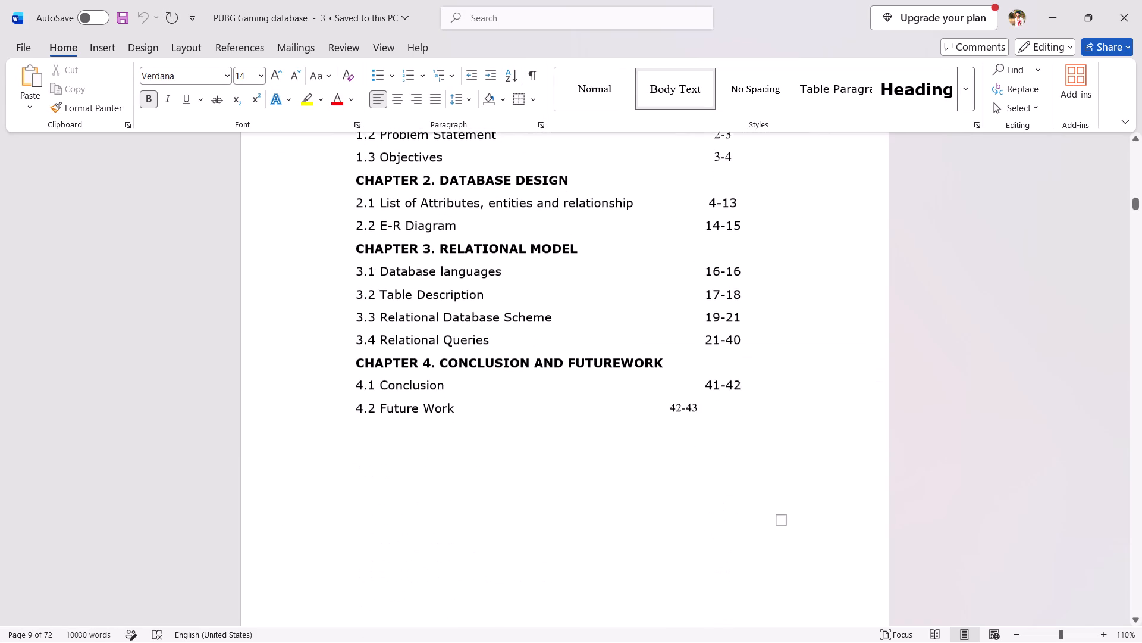
{"action": "scroll", "coordinate": [466, 281], "scroll_direction": "up", "scroll_amount": 1}
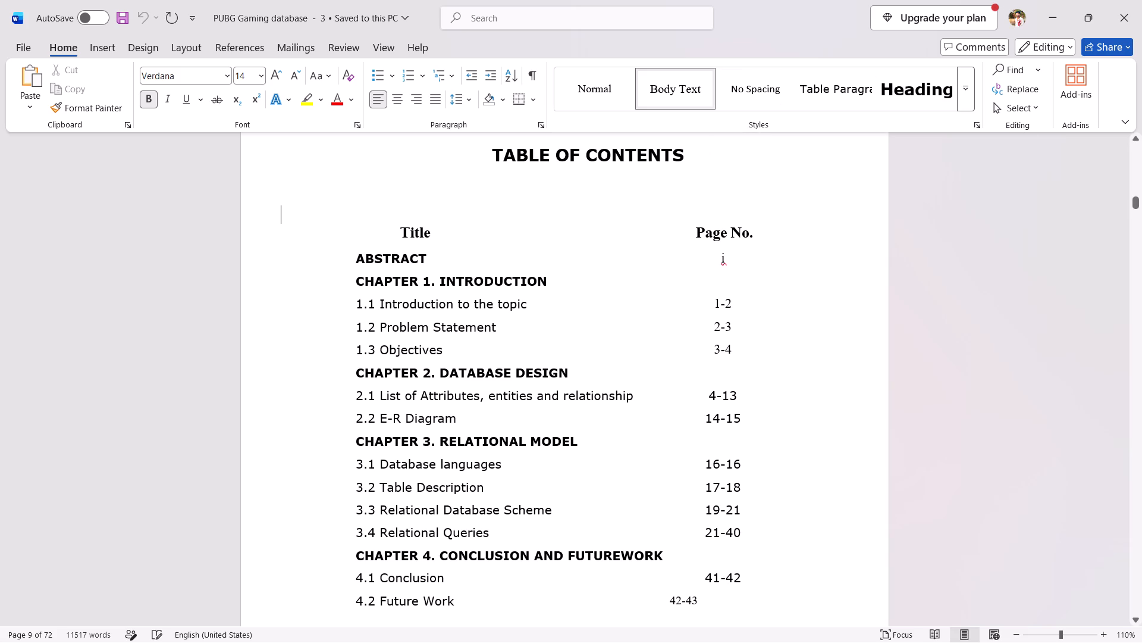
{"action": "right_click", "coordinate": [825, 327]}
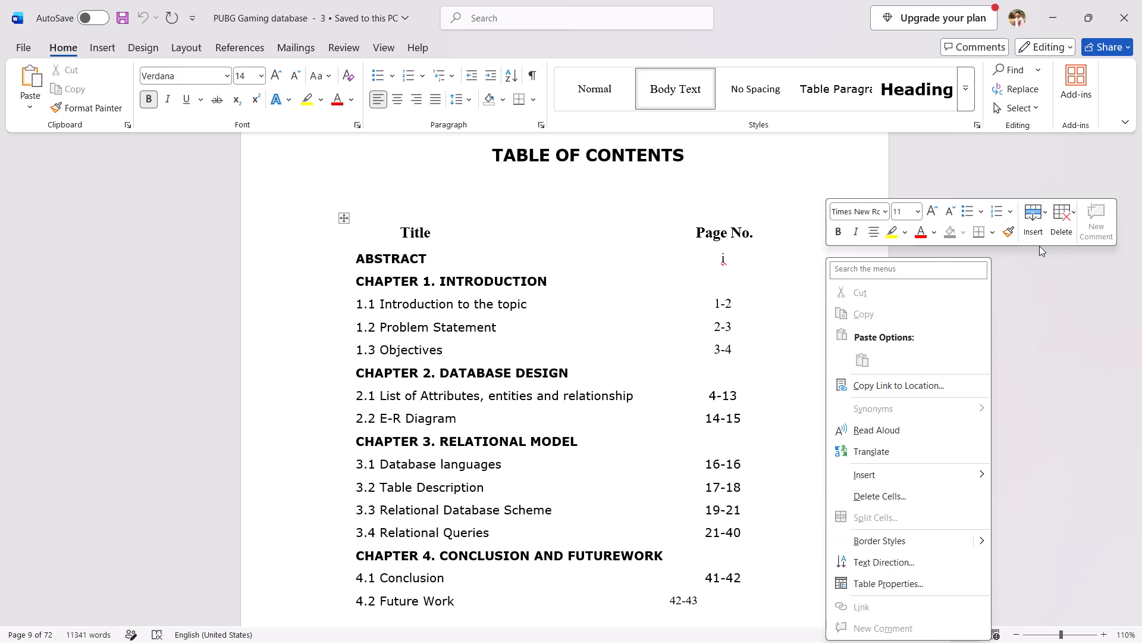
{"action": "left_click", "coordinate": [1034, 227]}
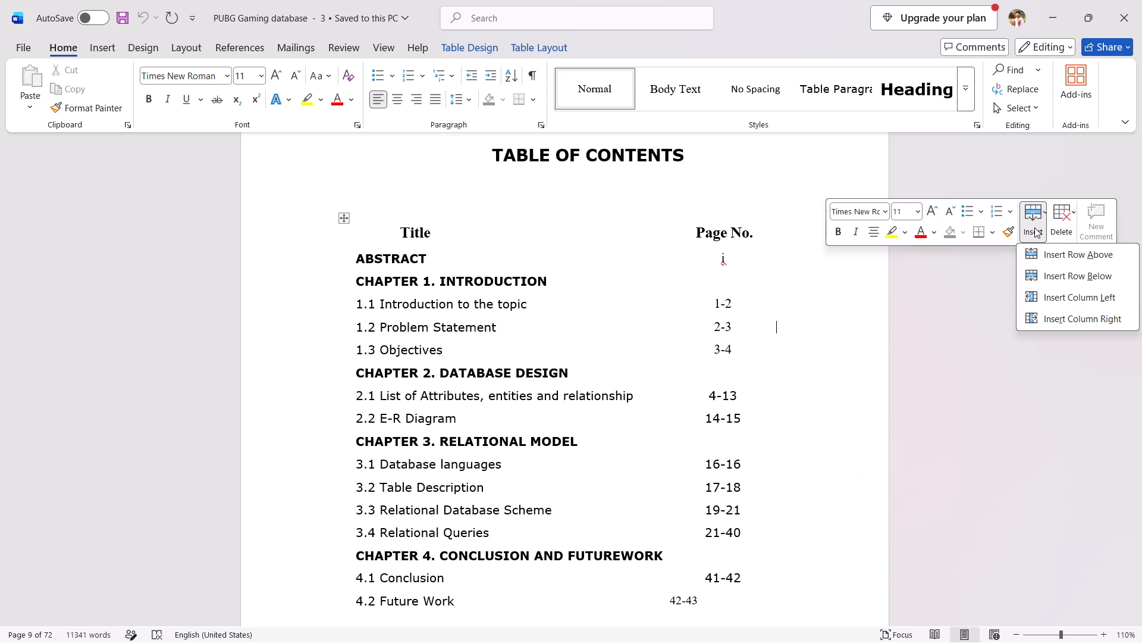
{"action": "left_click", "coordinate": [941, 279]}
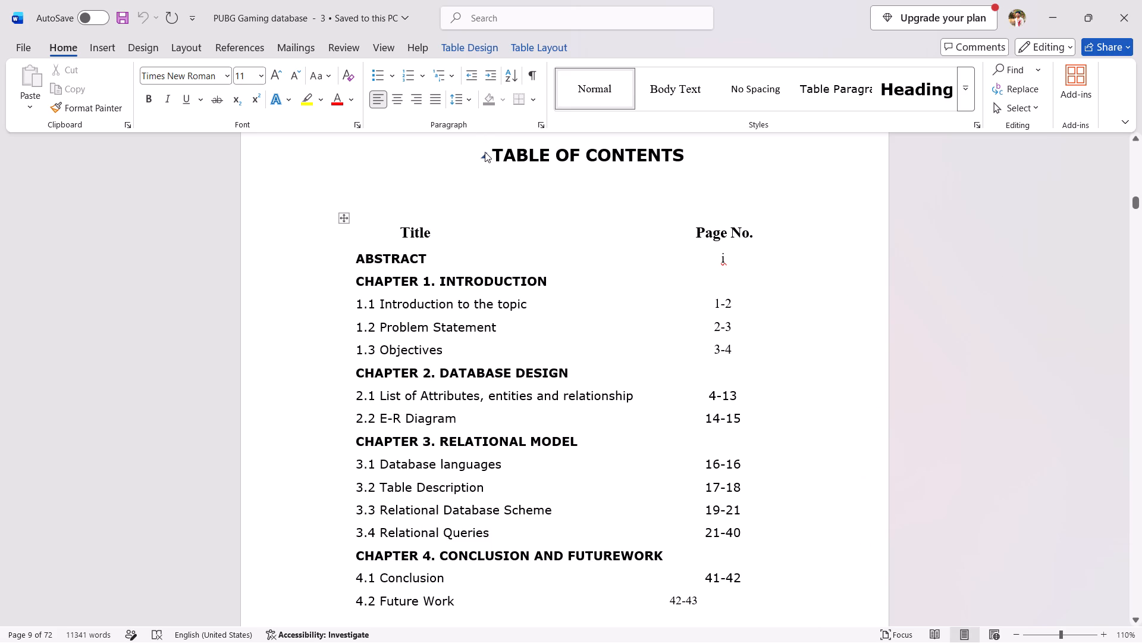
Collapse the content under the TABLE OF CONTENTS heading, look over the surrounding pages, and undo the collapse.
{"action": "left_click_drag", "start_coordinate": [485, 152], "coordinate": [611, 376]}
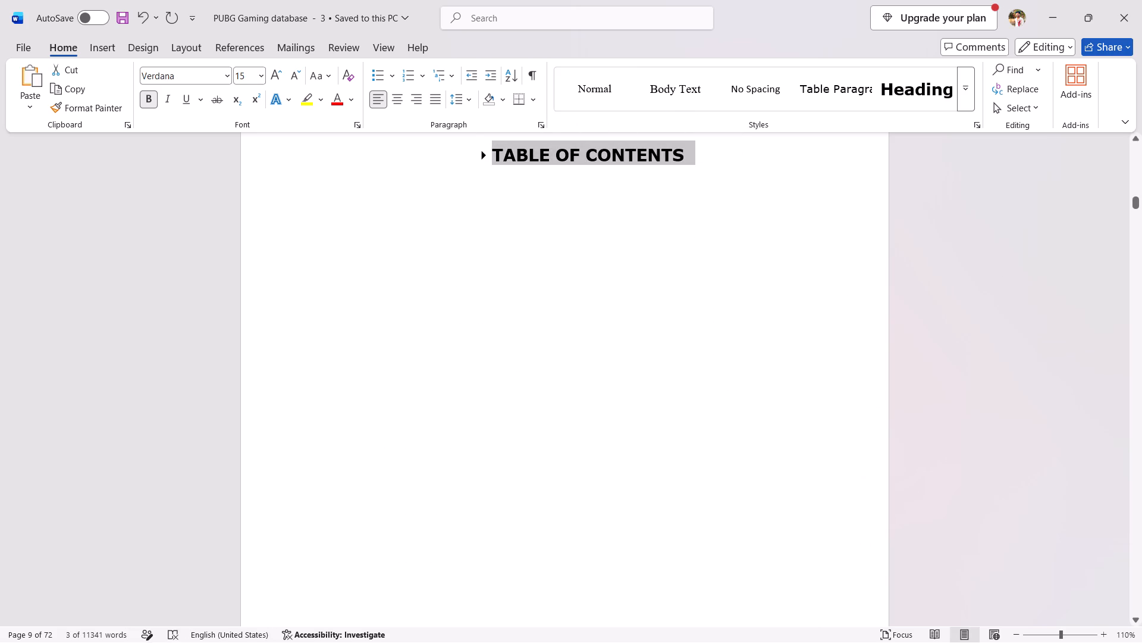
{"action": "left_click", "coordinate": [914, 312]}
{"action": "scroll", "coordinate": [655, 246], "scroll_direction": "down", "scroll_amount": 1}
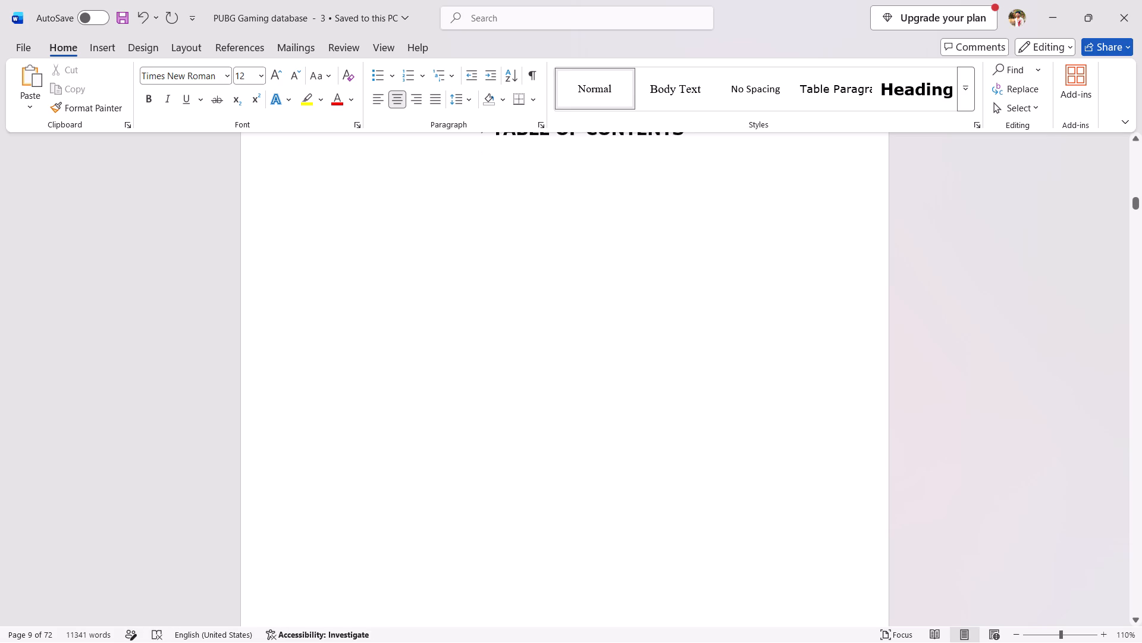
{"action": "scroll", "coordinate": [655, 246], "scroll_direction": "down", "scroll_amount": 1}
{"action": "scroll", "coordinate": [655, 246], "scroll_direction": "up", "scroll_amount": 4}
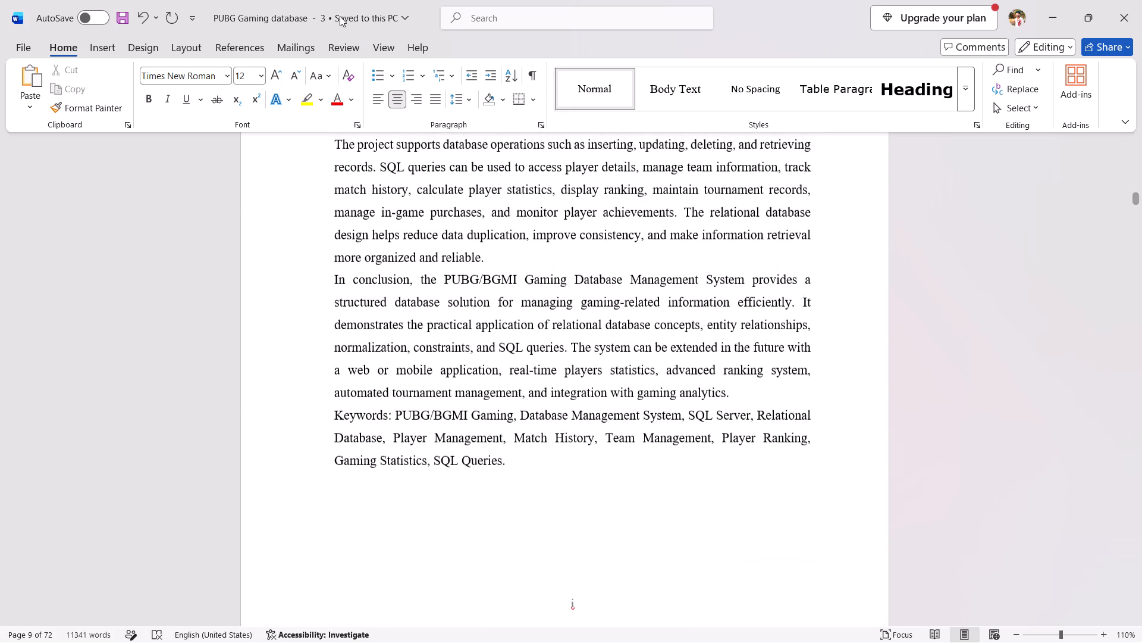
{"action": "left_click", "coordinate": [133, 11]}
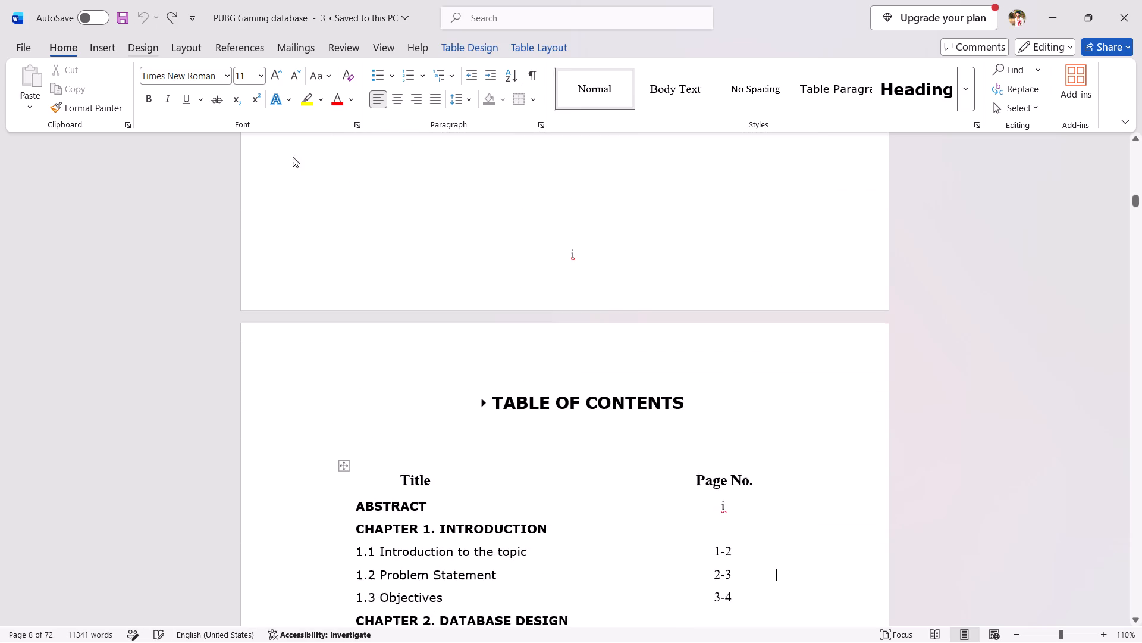
Select the Title column of the table of contents, from the Title header through 4.2 Future Work, and copy it.
{"action": "scroll", "coordinate": [534, 307], "scroll_direction": "down", "scroll_amount": 1}
{"action": "left_click_drag", "start_coordinate": [384, 281], "coordinate": [450, 368]}
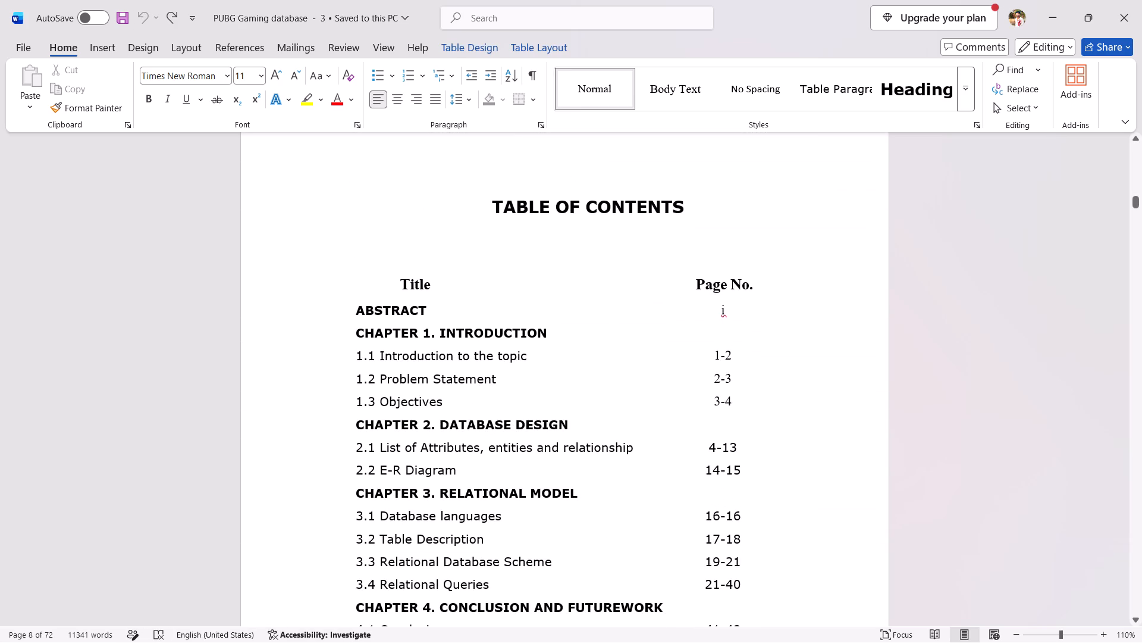
{"action": "left_click_drag", "start_coordinate": [450, 368], "coordinate": [568, 551]}
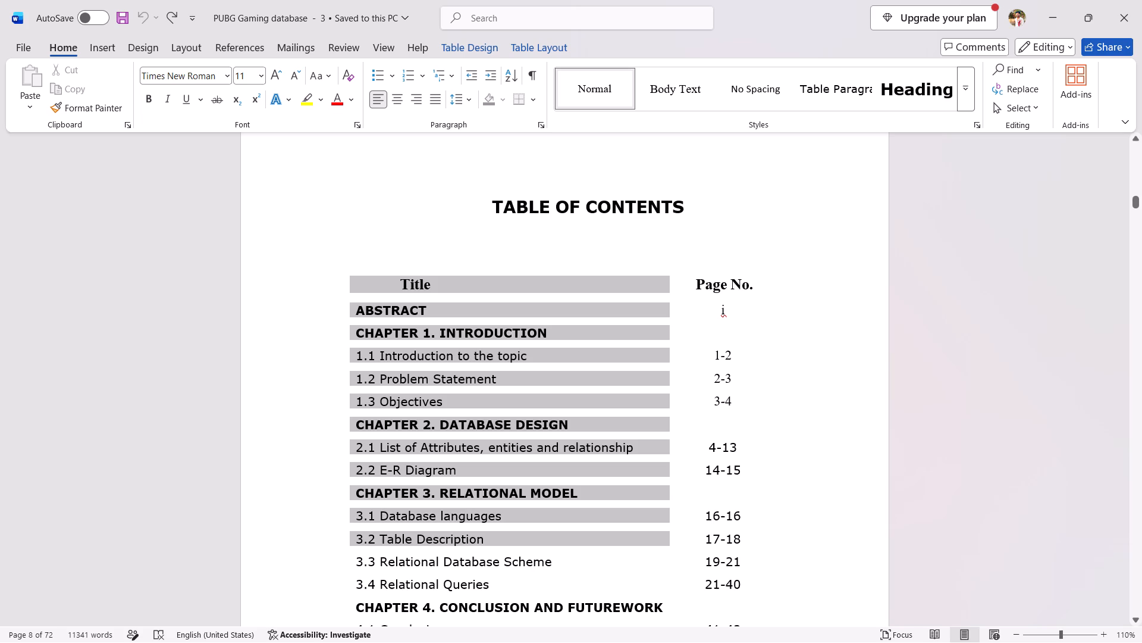
{"action": "left_click_drag", "start_coordinate": [568, 551], "coordinate": [566, 464]}
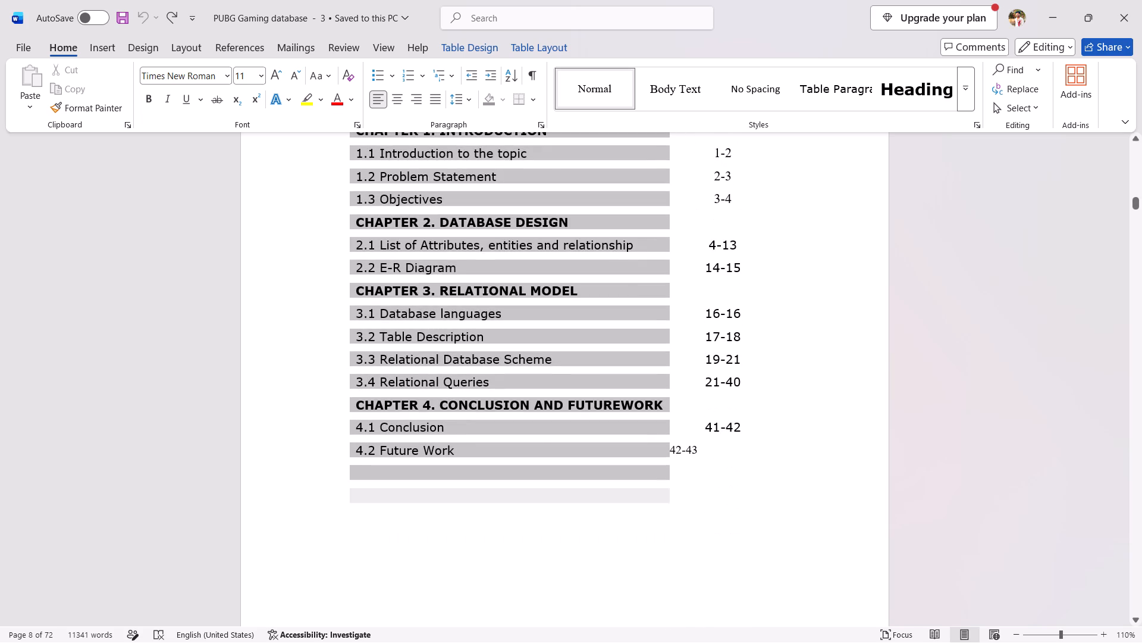
{"action": "left_click_drag", "start_coordinate": [566, 464], "coordinate": [549, 459]}
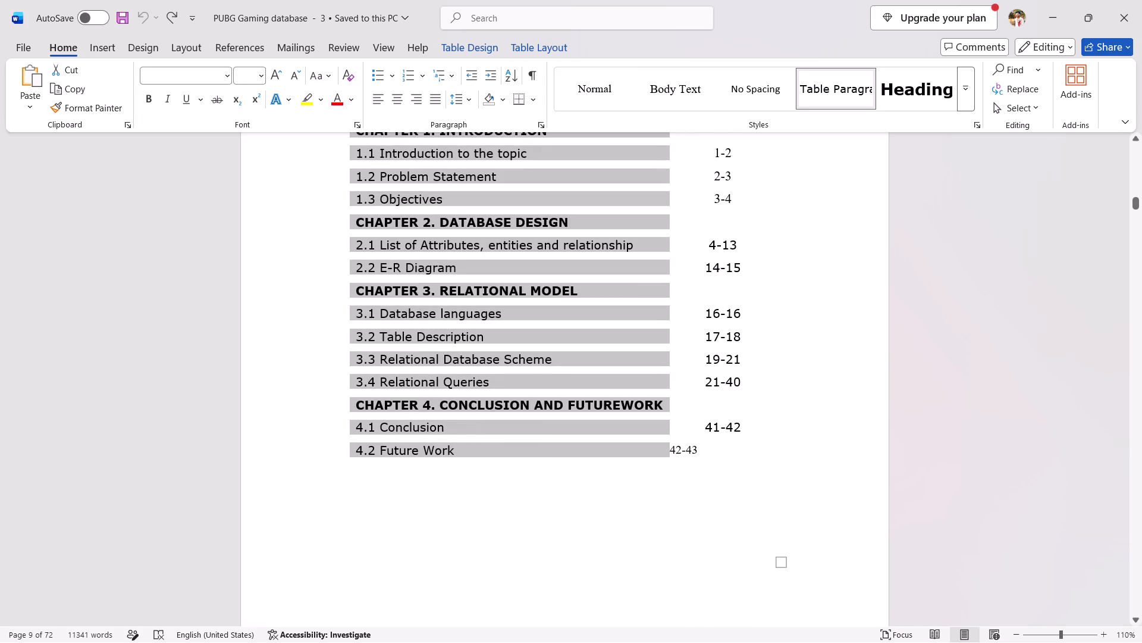
{"action": "key", "text": "ctrl+c"}
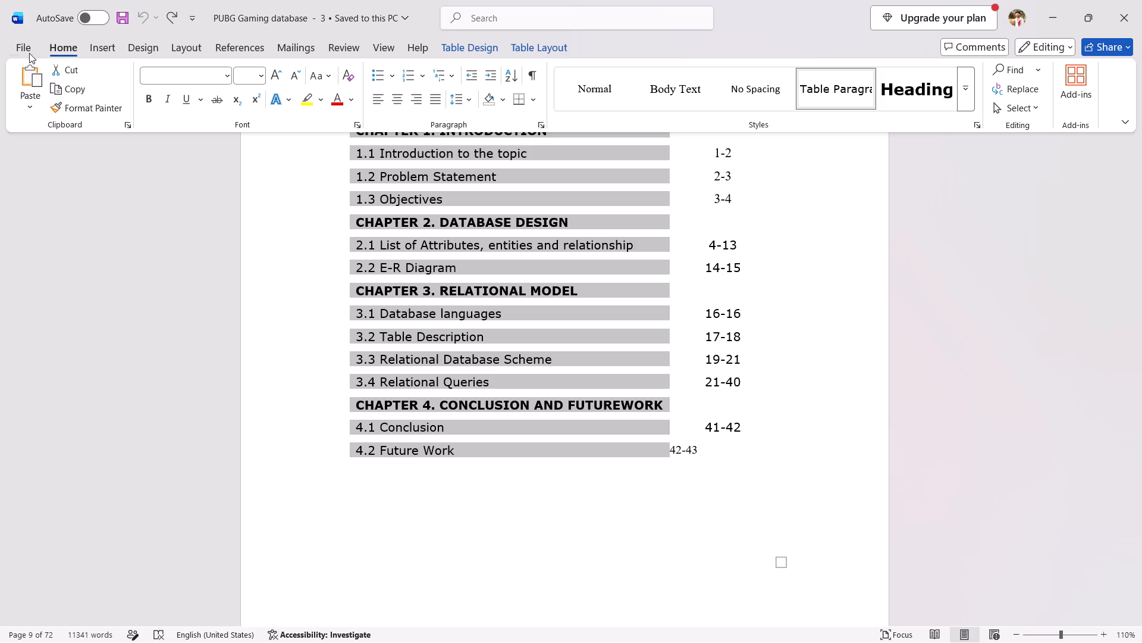
Create a blank document and paste the copied Title column into it.
{"action": "left_click", "coordinate": [20, 45]}
{"action": "left_click", "coordinate": [189, 166]}
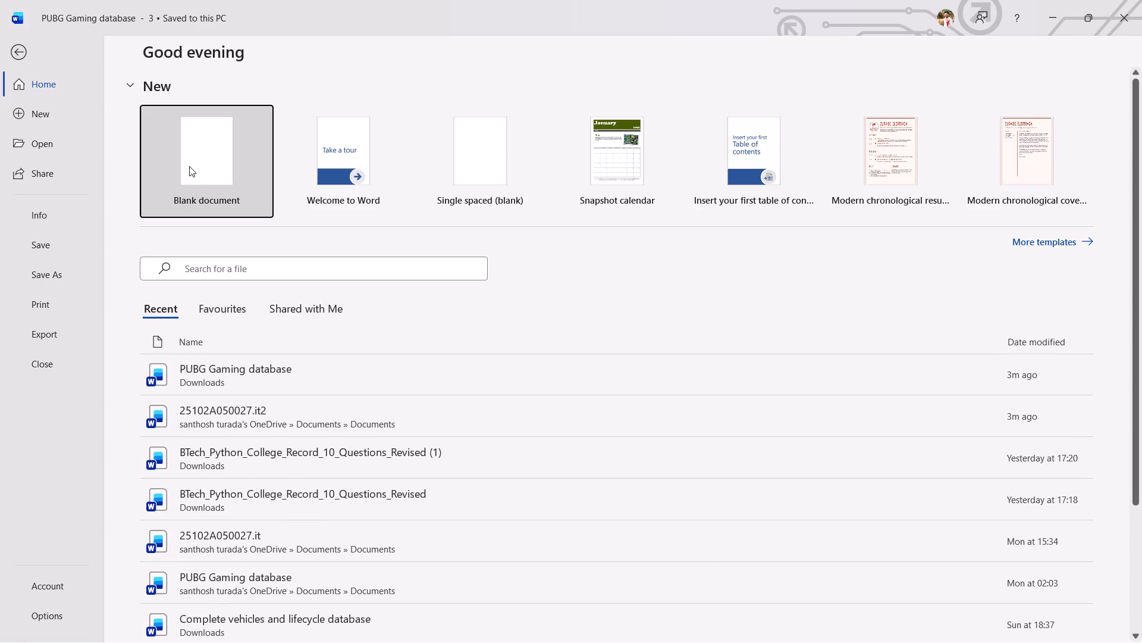
{"action": "left_click", "coordinate": [456, 274]}
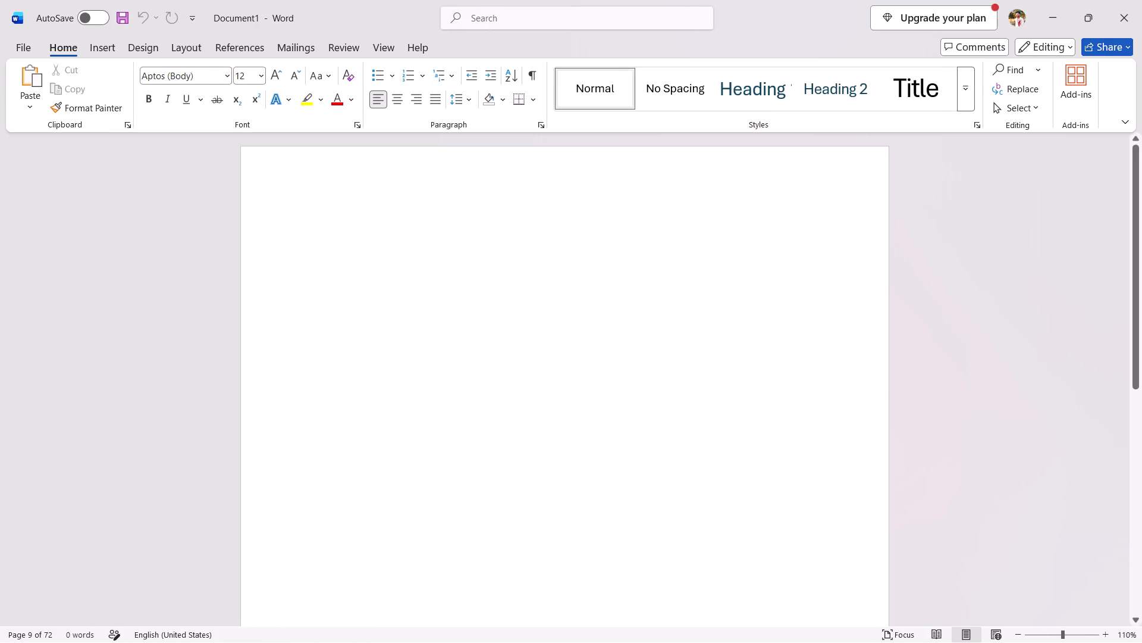
{"action": "key", "text": "ctrl+v"}
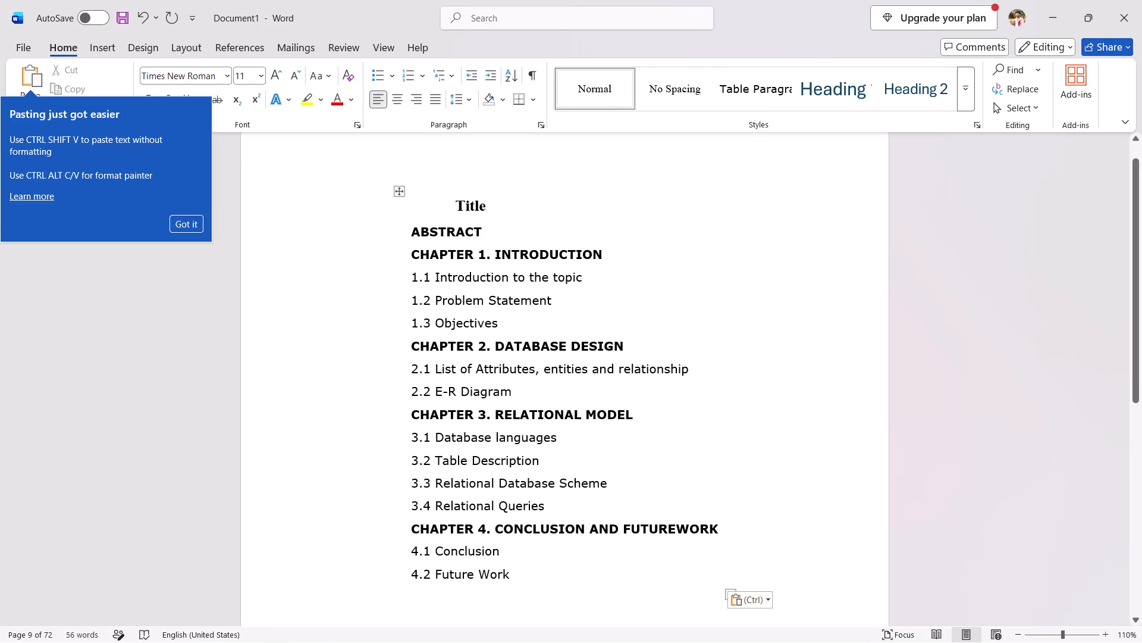
{"action": "scroll", "coordinate": [682, 344], "scroll_direction": "up", "scroll_amount": 1}
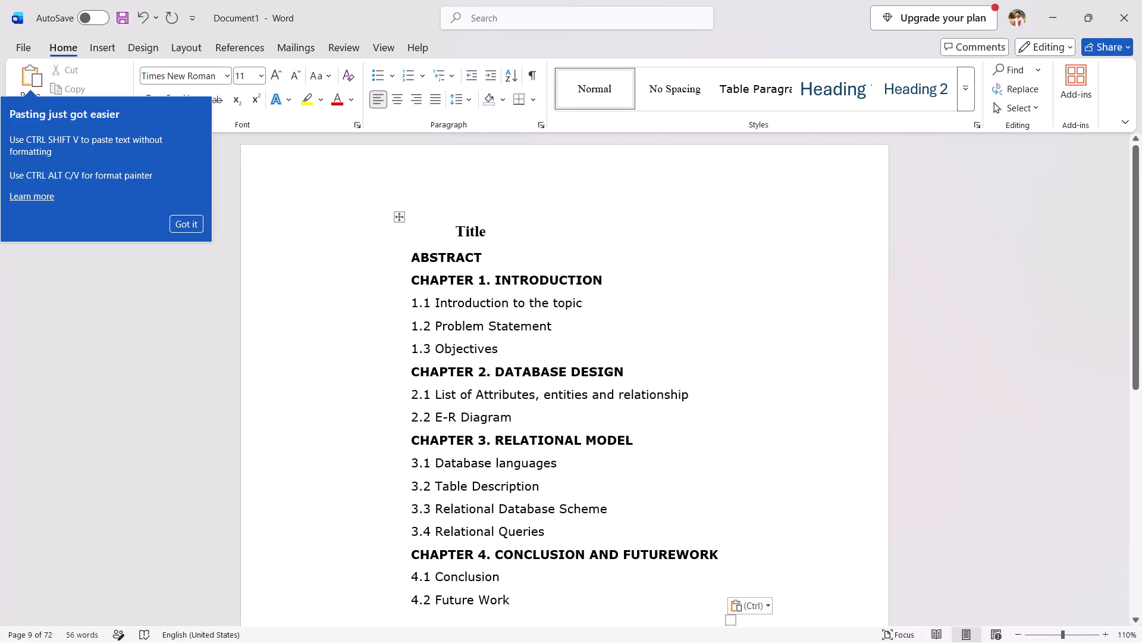
{"action": "left_click", "coordinate": [645, 291]}
{"action": "left_click", "coordinate": [647, 301]}
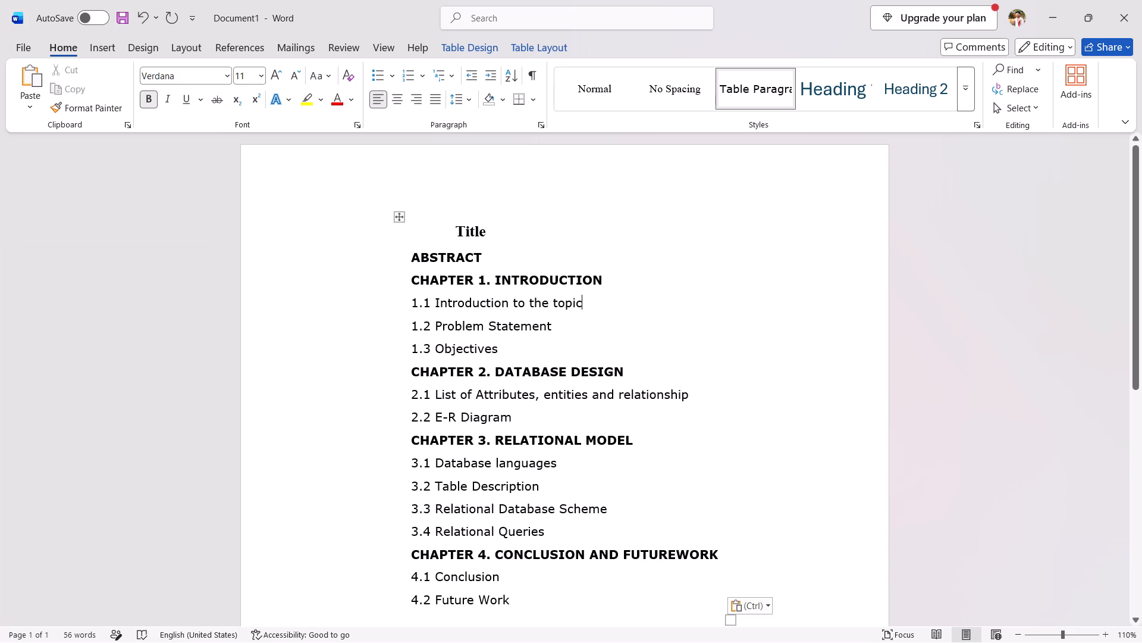
{"action": "scroll", "coordinate": [545, 208], "scroll_direction": "up", "scroll_amount": 1}
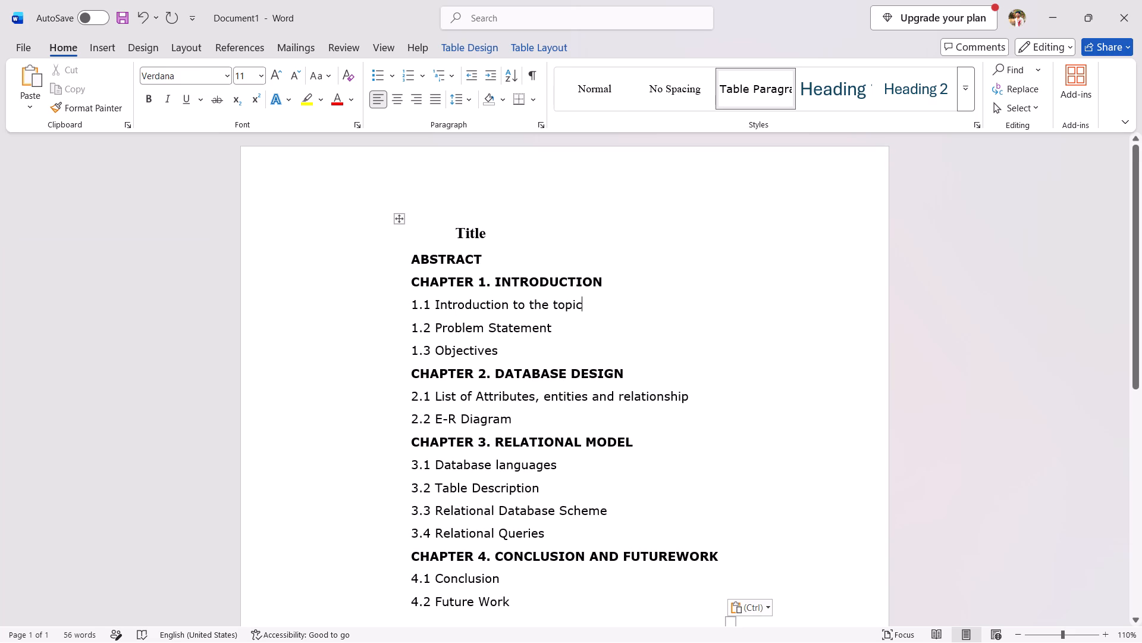
{"action": "left_click", "coordinate": [532, 229]}
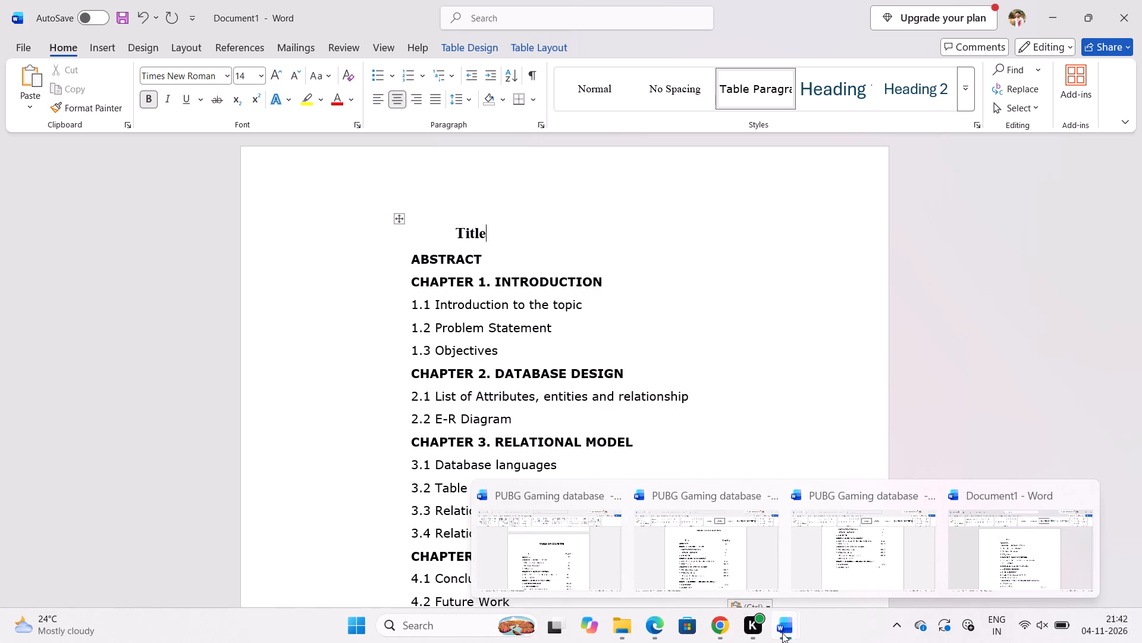
Switch to the first PUBG Gaming database window and copy the TABLE OF CONTENTS heading.
{"action": "left_click", "coordinate": [584, 558]}
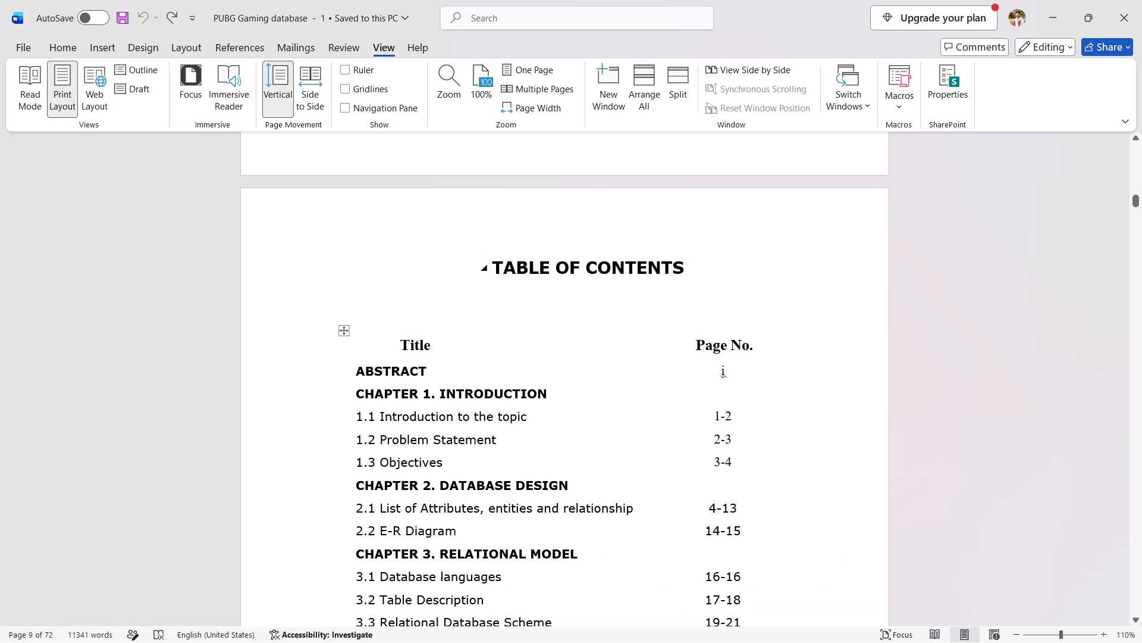
{"action": "left_click_drag", "start_coordinate": [494, 263], "coordinate": [660, 267]}
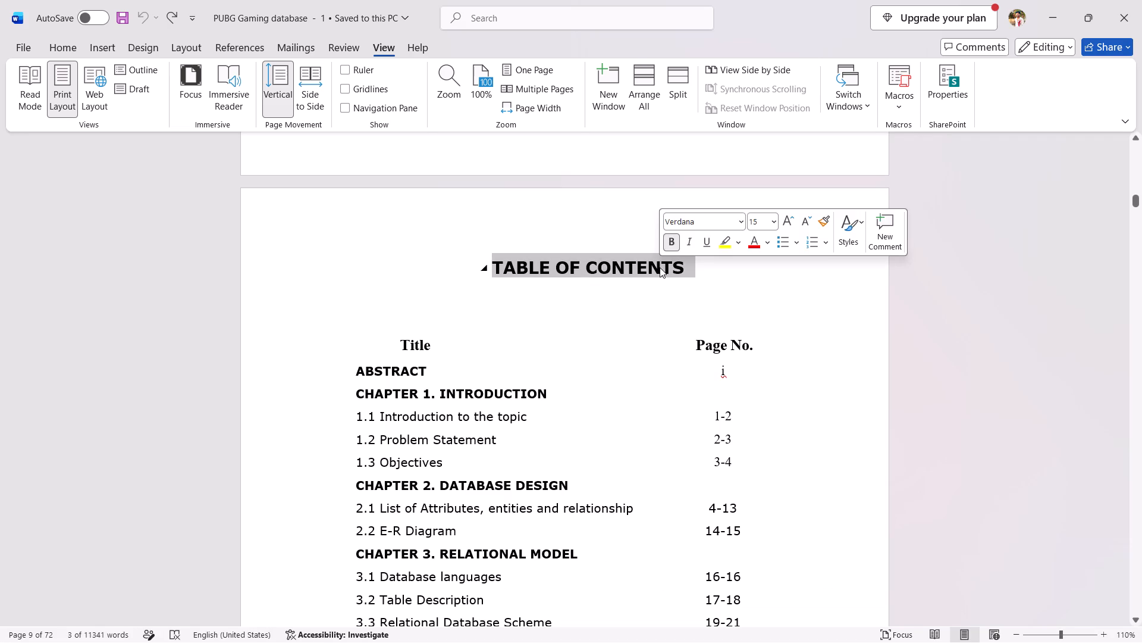
{"action": "key", "text": "ctrl+c"}
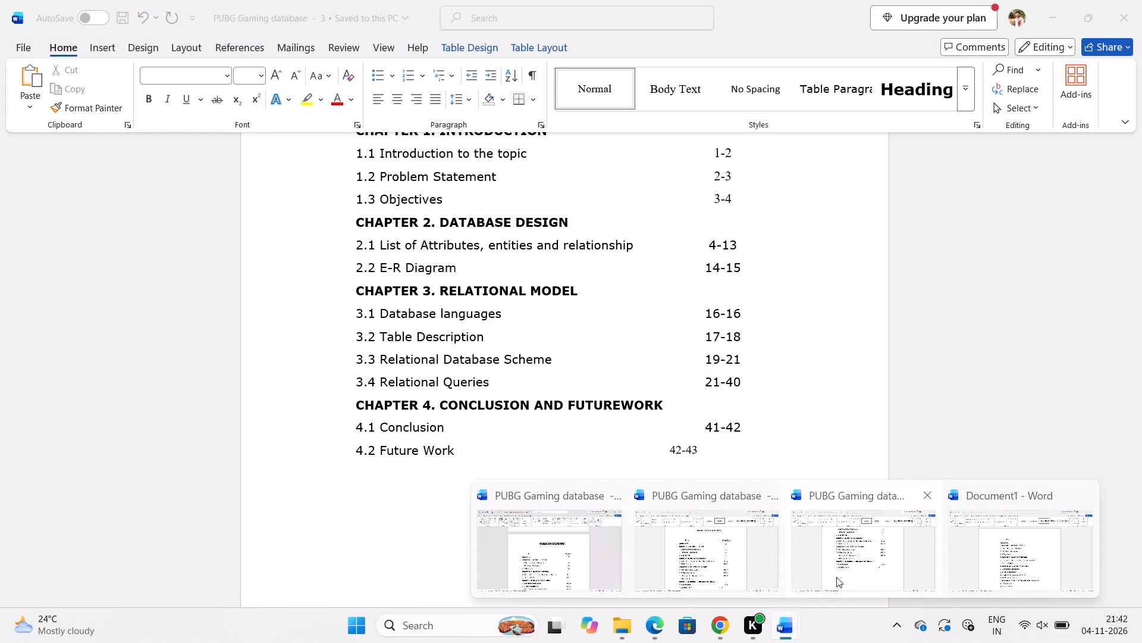
Check the end of the table of contents page in the third report window and return to the new document.
{"action": "left_click", "coordinate": [836, 577]}
{"action": "scroll", "coordinate": [816, 481], "scroll_direction": "down", "scroll_amount": 2}
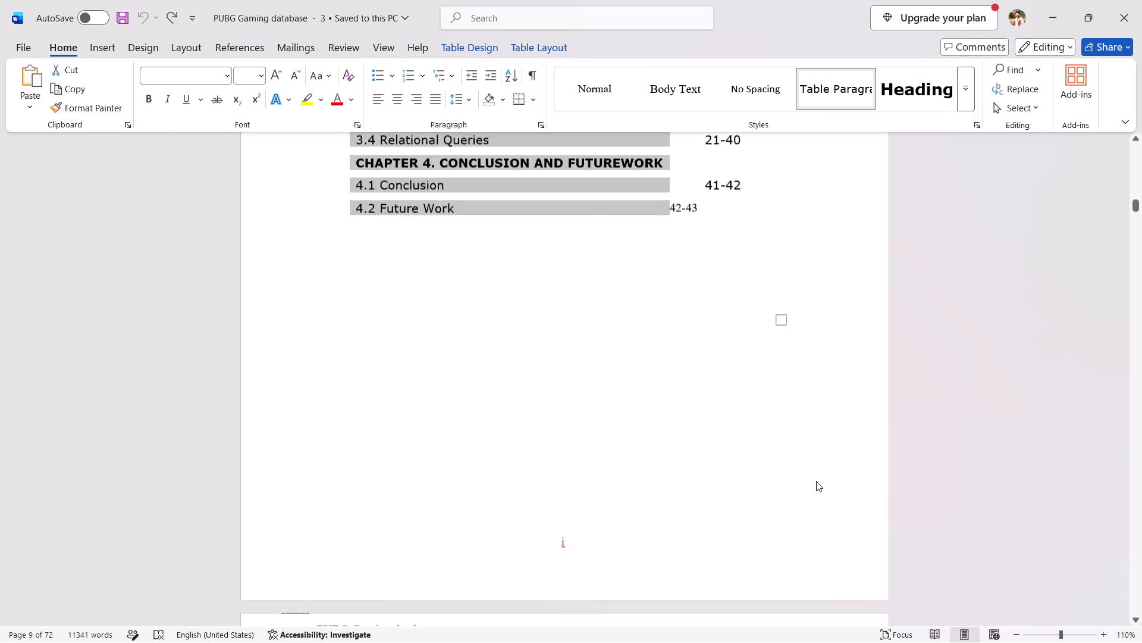
{"action": "scroll", "coordinate": [816, 481], "scroll_direction": "up", "scroll_amount": 7}
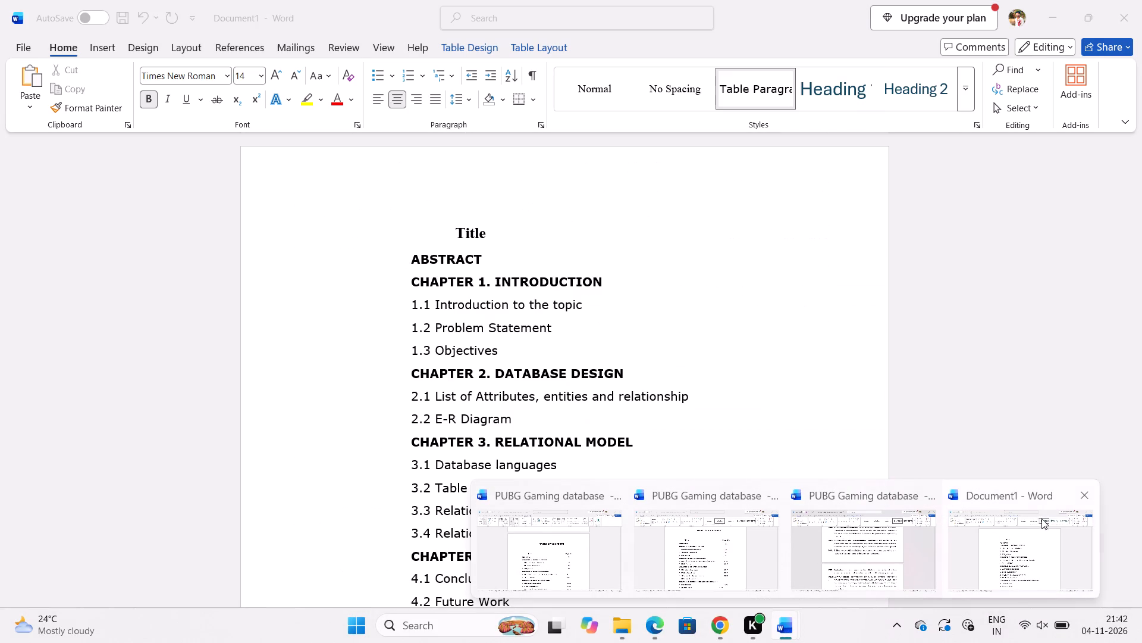
{"action": "left_click", "coordinate": [1033, 547]}
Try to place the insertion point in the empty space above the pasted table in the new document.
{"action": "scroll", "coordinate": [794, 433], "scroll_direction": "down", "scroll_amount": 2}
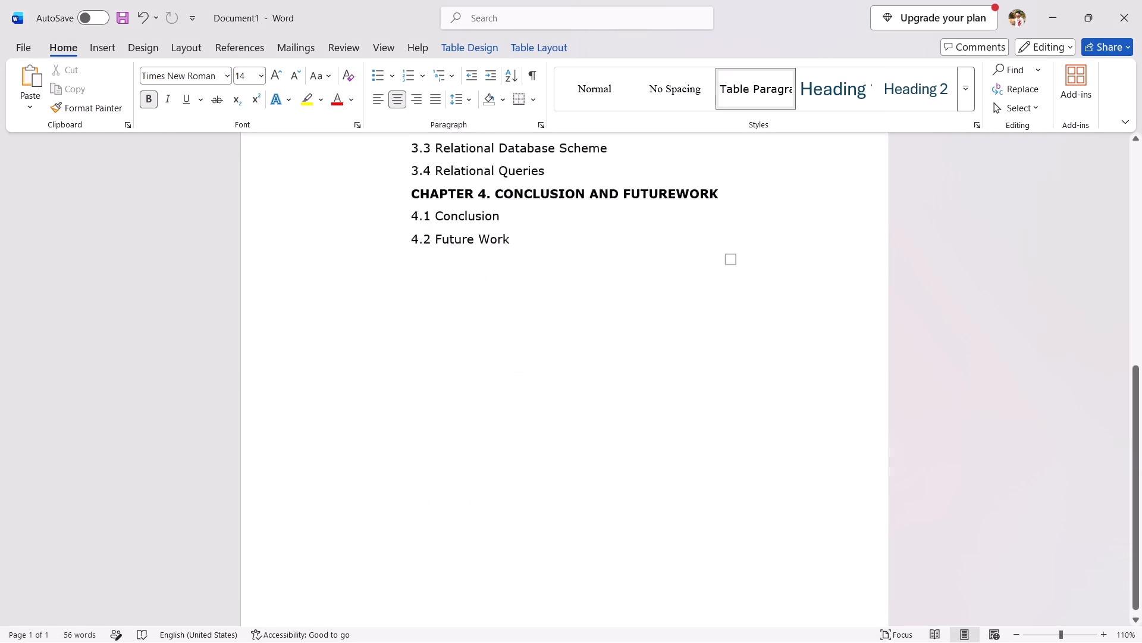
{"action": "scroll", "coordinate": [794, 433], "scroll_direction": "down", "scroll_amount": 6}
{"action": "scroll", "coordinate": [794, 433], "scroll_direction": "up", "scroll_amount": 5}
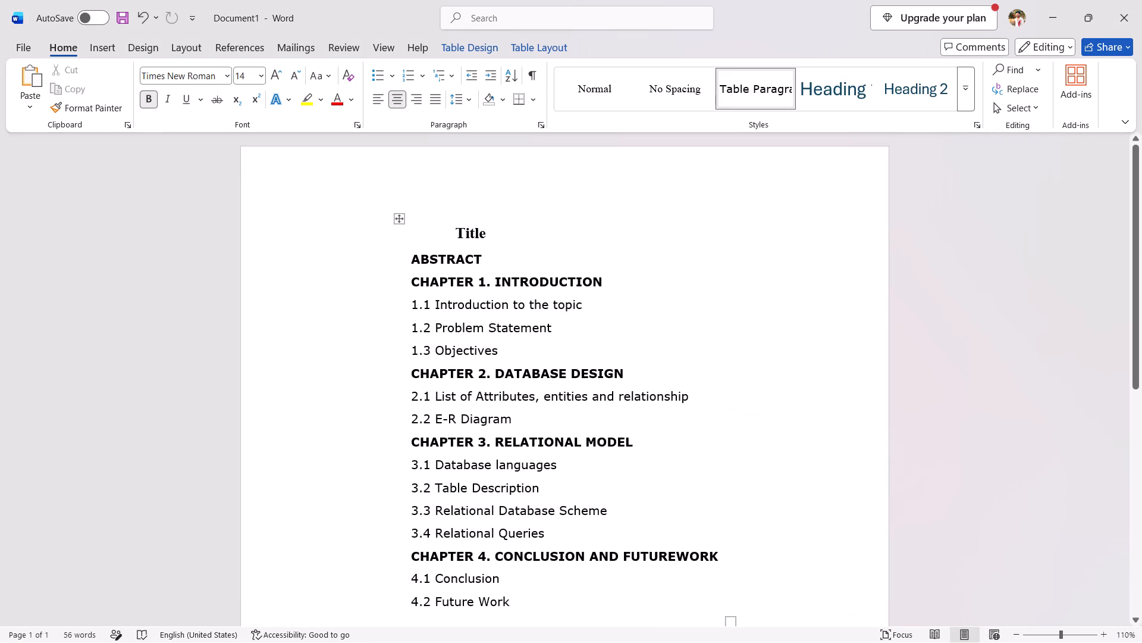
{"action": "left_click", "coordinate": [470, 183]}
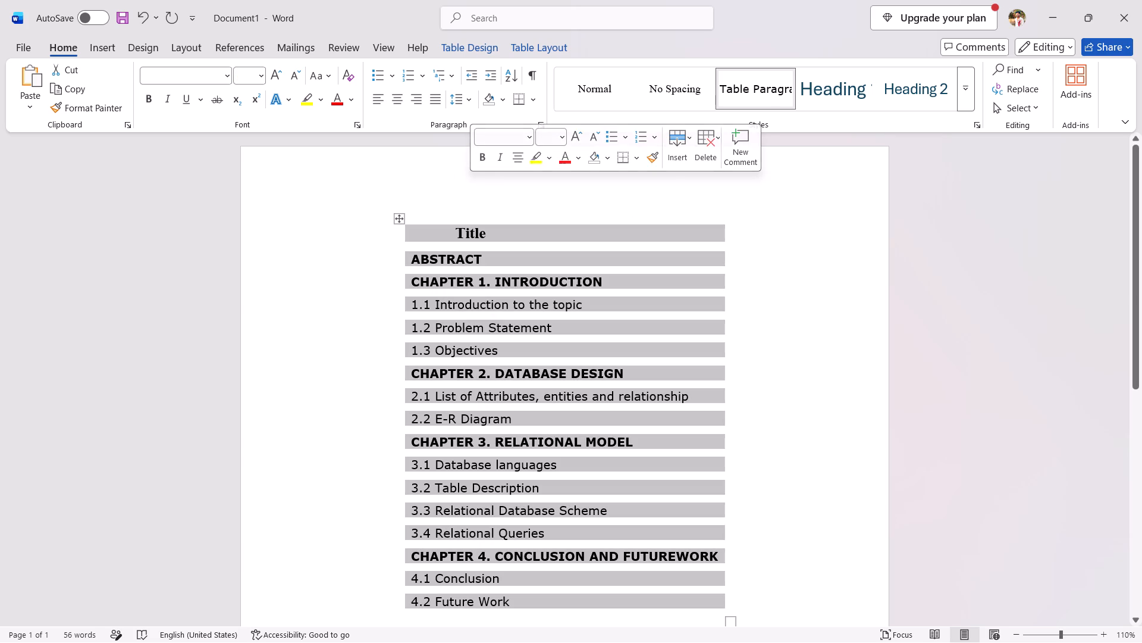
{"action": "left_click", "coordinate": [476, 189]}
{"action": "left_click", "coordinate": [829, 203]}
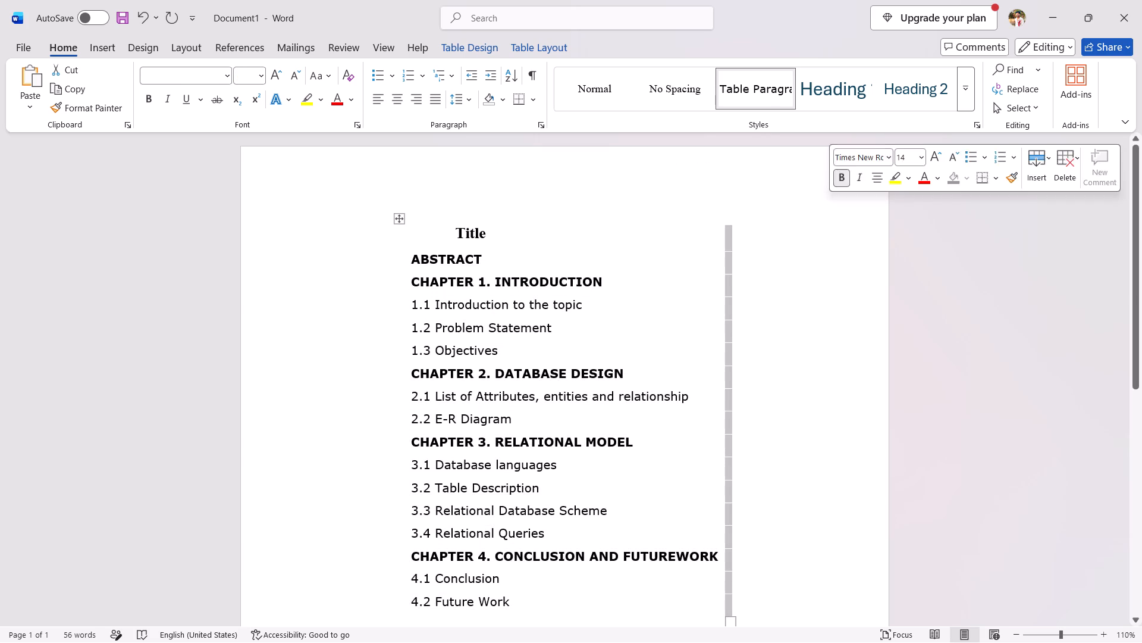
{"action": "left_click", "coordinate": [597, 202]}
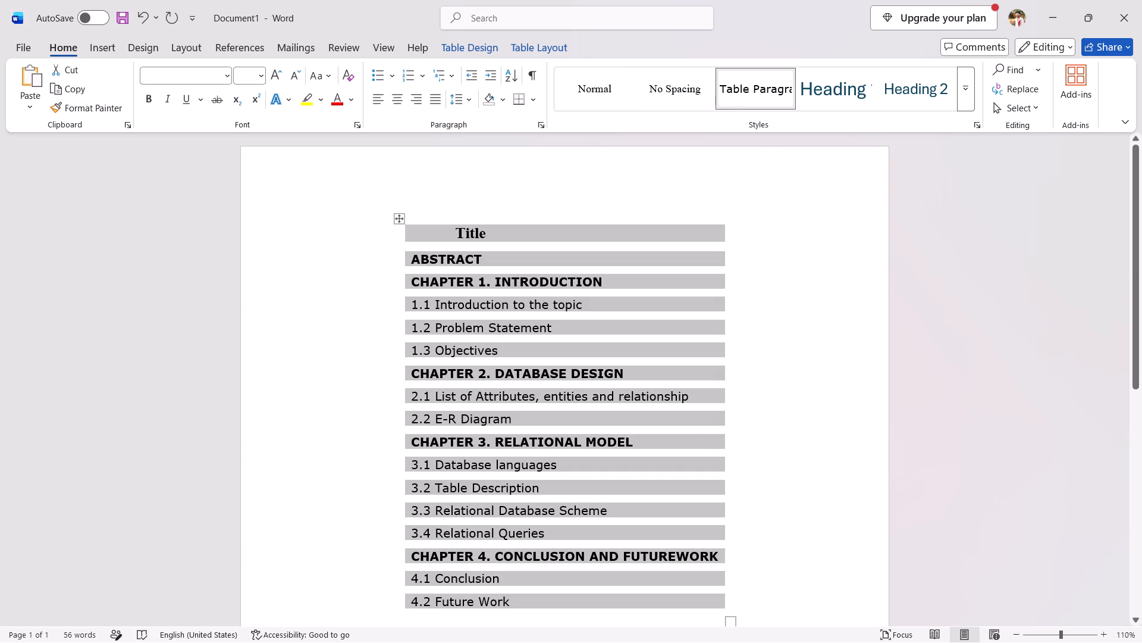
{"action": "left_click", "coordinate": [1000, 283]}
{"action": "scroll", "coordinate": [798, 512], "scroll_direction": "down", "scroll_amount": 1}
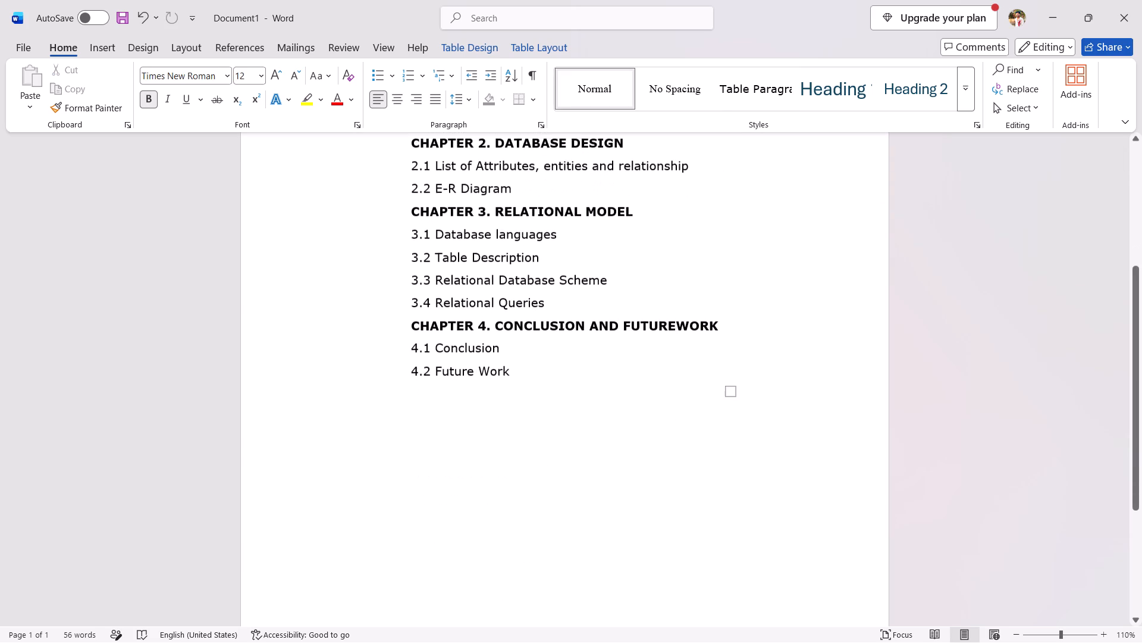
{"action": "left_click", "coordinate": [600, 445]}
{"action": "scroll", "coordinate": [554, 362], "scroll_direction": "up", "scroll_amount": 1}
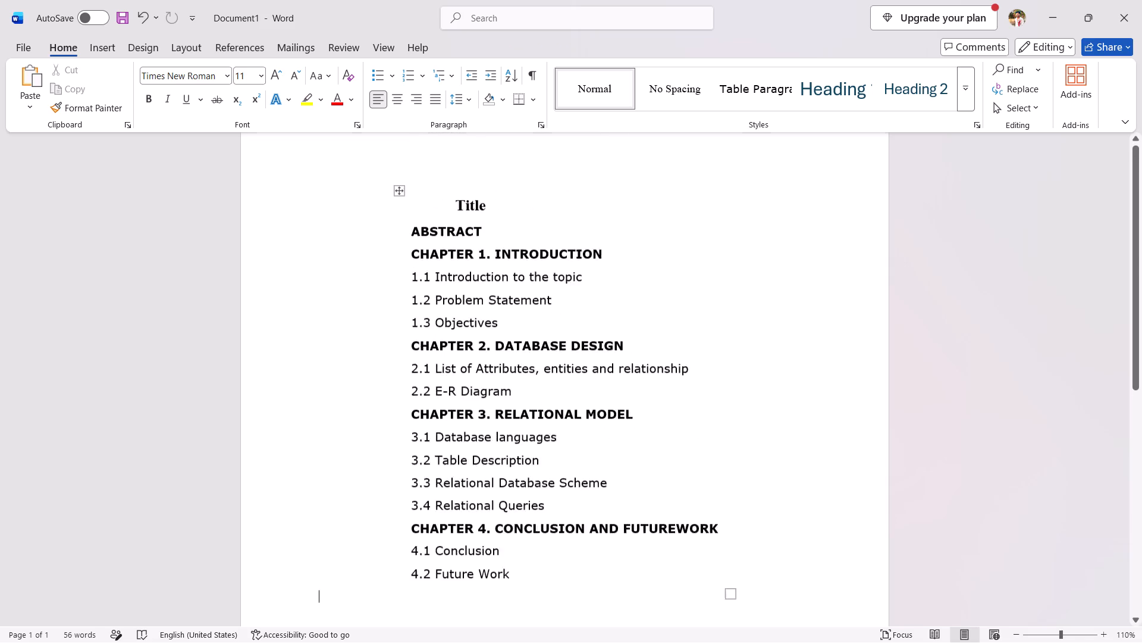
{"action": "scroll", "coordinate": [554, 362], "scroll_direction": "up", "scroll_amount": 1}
Paste the TABLE OF CONTENTS heading before the word Title in the table's first row and add five line breaks after it.
{"action": "left_click", "coordinate": [444, 238]}
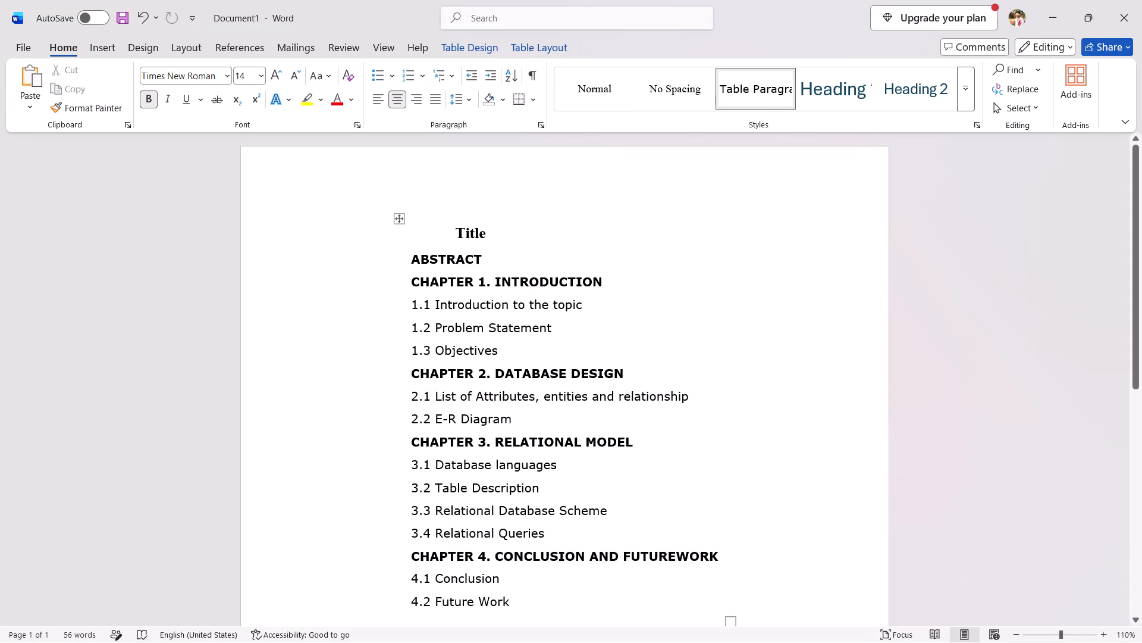
{"action": "key", "text": "ctrl+v"}
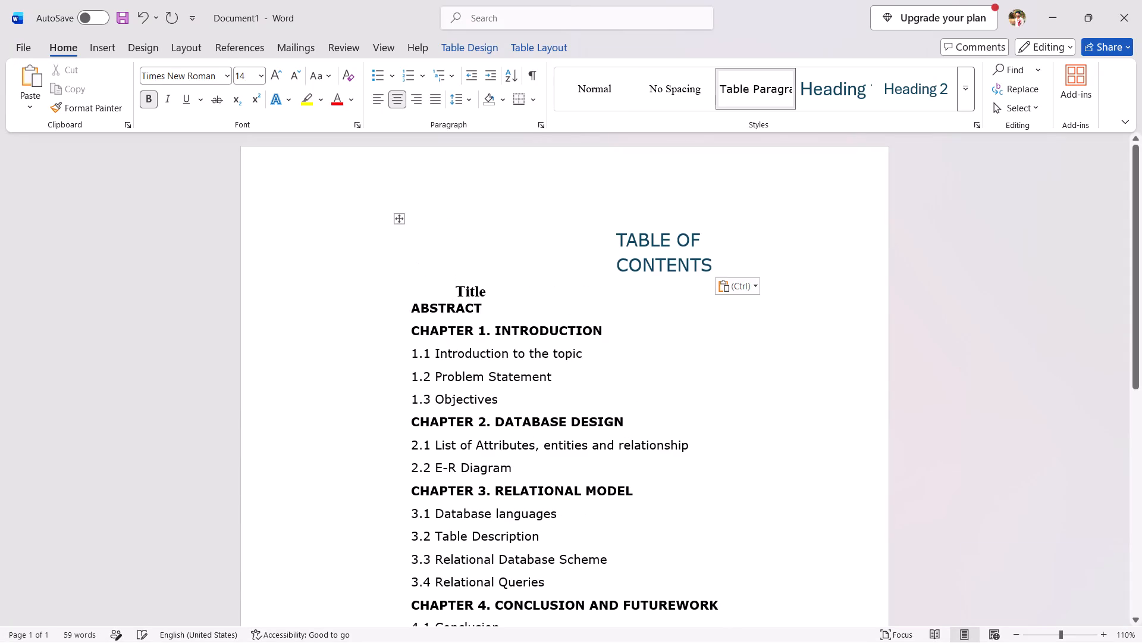
{"action": "key", "text": "Return"}
{"action": "key", "text": "Return"}
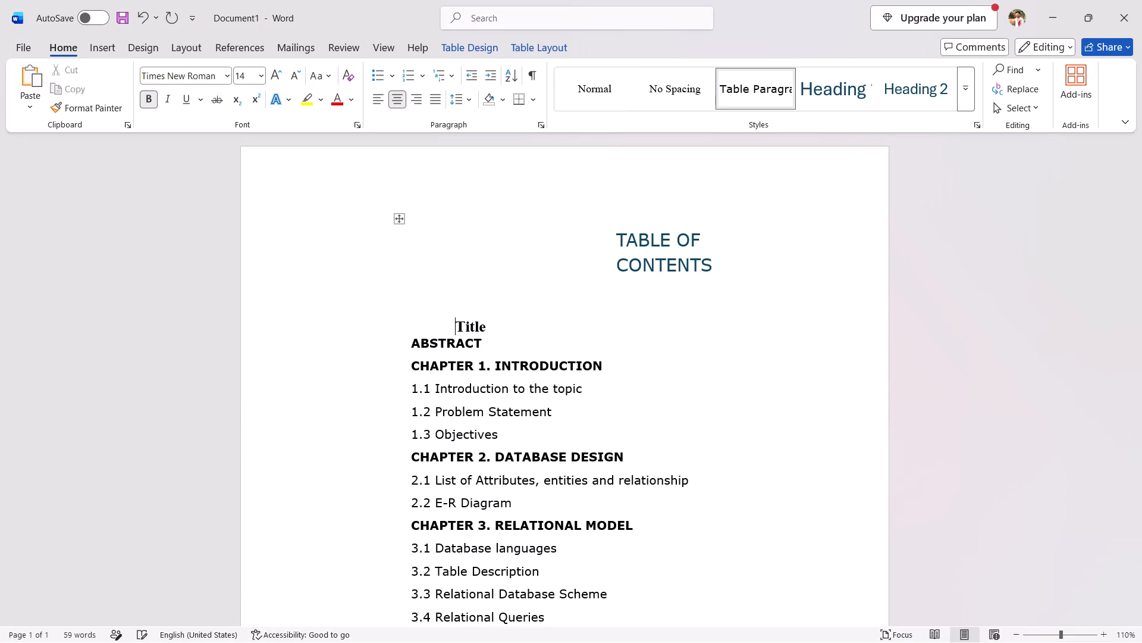
{"action": "key", "text": "Return"}
{"action": "key", "text": "Return"}
{"action": "key", "text": "Return"}
{"action": "left_click", "coordinate": [751, 259]}
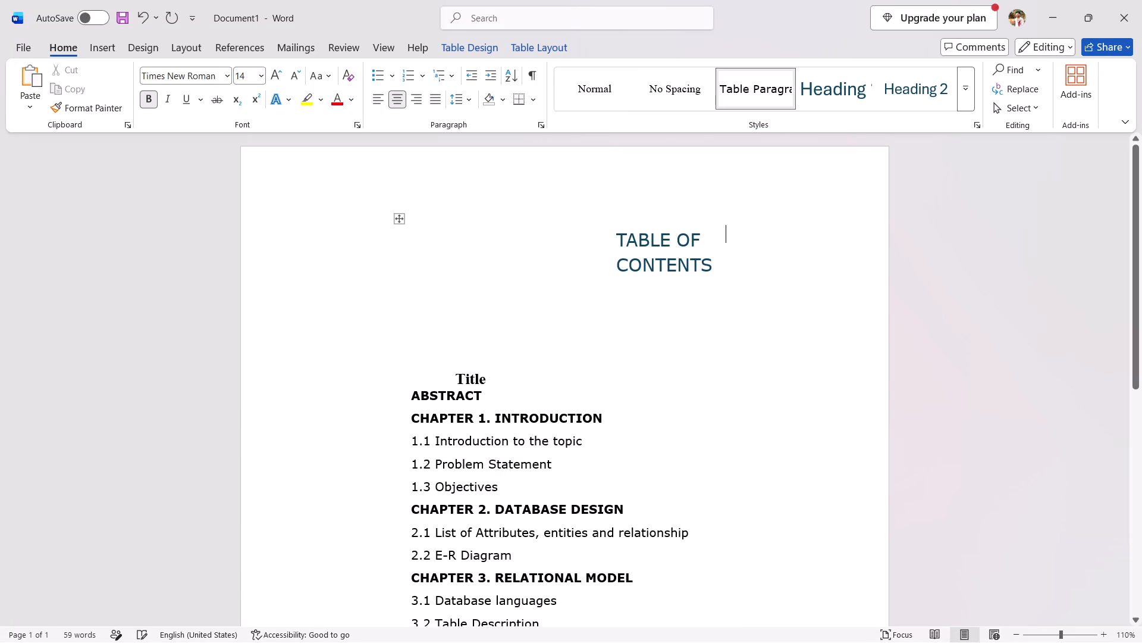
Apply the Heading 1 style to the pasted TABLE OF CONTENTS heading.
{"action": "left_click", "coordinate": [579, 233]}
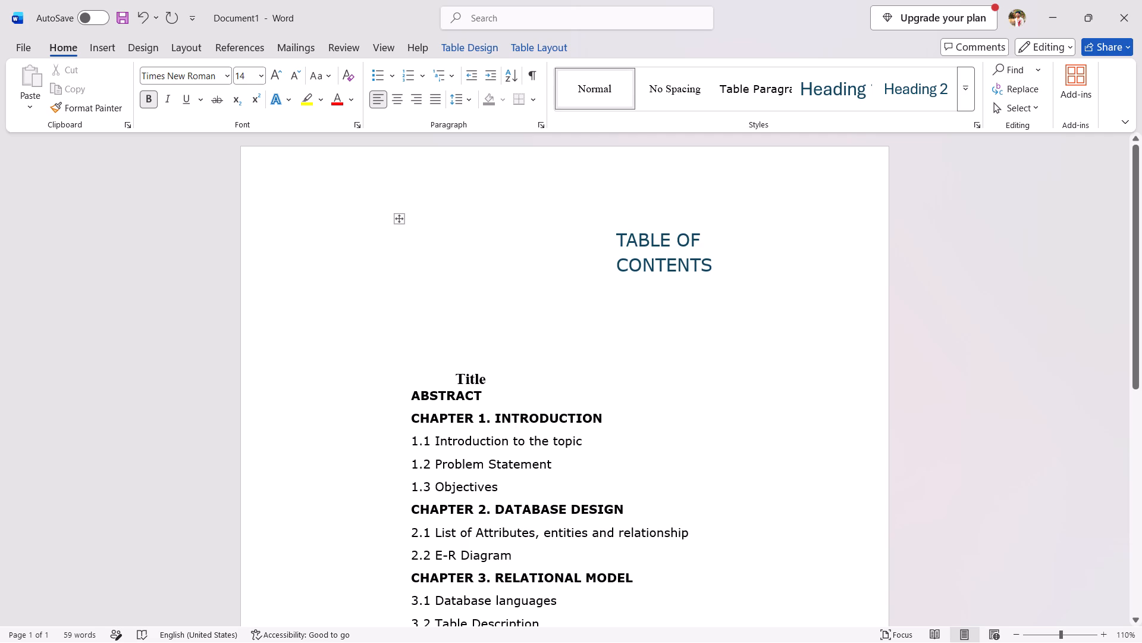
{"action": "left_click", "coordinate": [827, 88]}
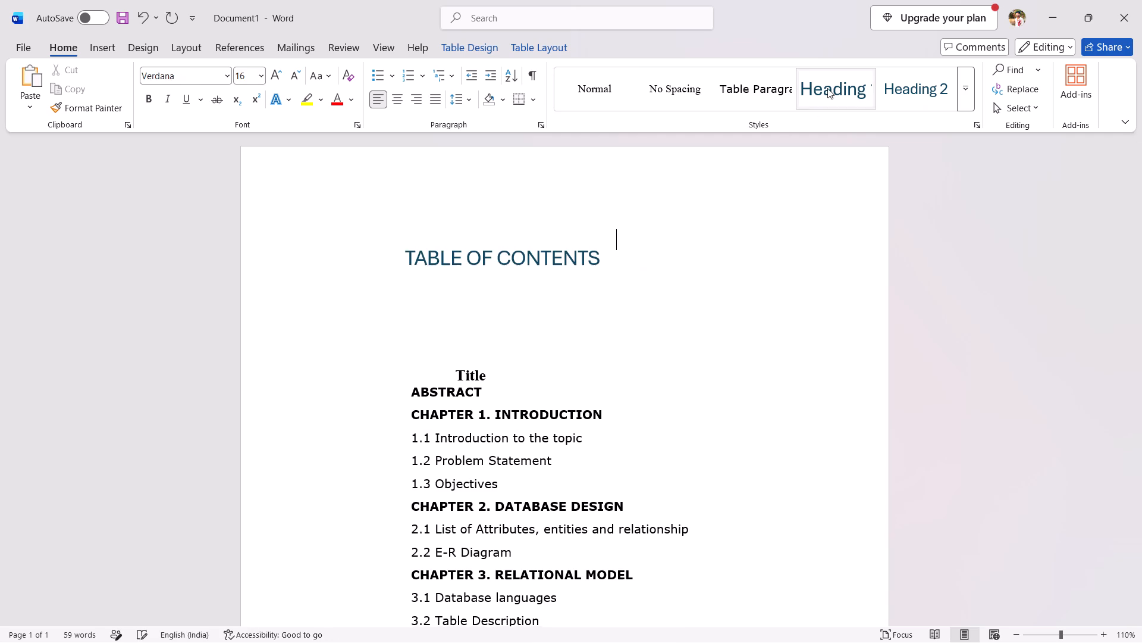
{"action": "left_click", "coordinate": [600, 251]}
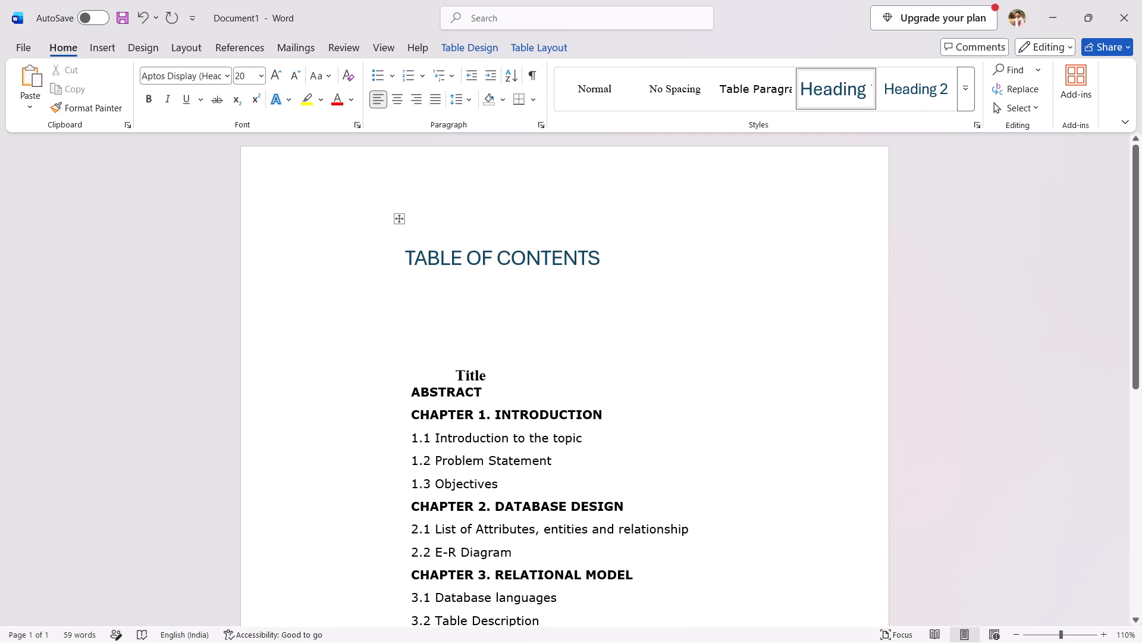
Apply the Title style to the TABLE OF CONTENTS heading.
{"action": "left_click", "coordinate": [963, 88]}
{"action": "left_click", "coordinate": [682, 132]}
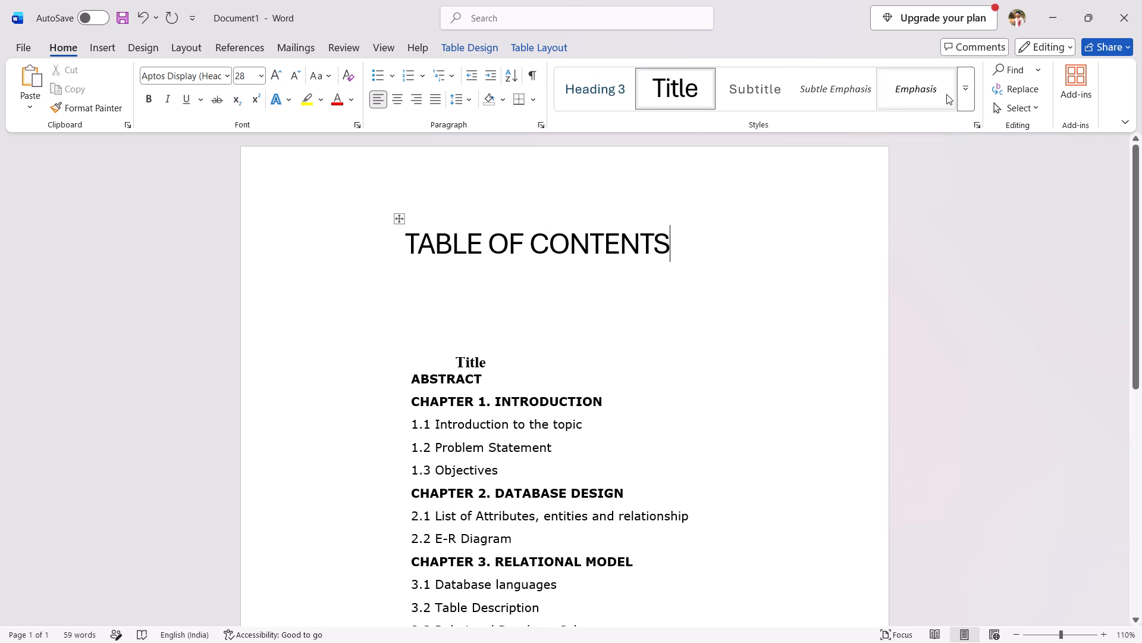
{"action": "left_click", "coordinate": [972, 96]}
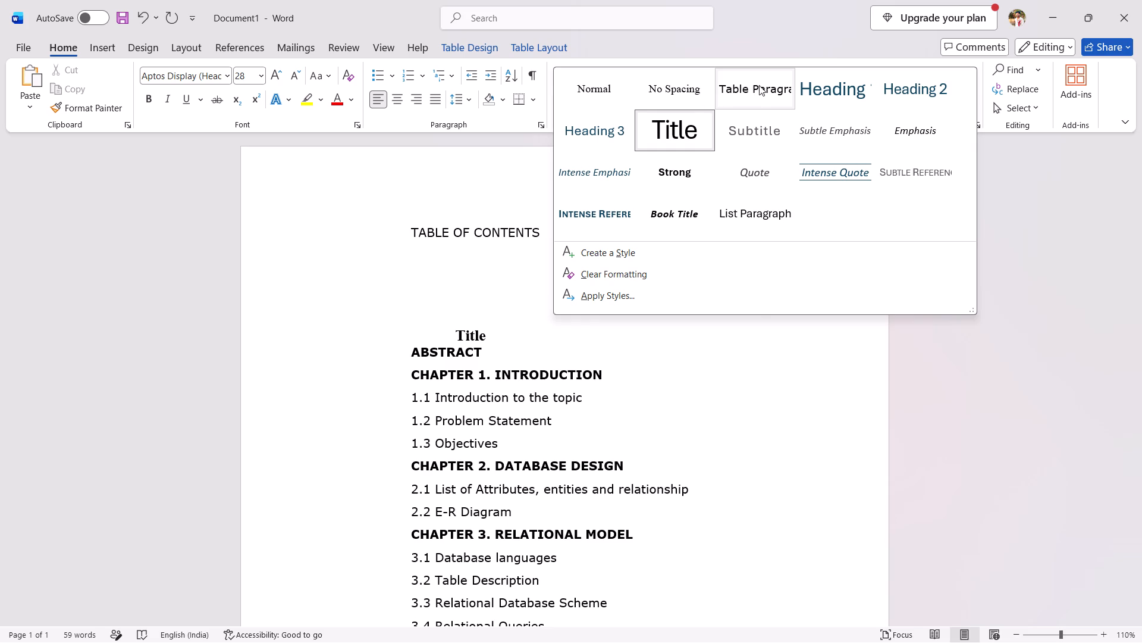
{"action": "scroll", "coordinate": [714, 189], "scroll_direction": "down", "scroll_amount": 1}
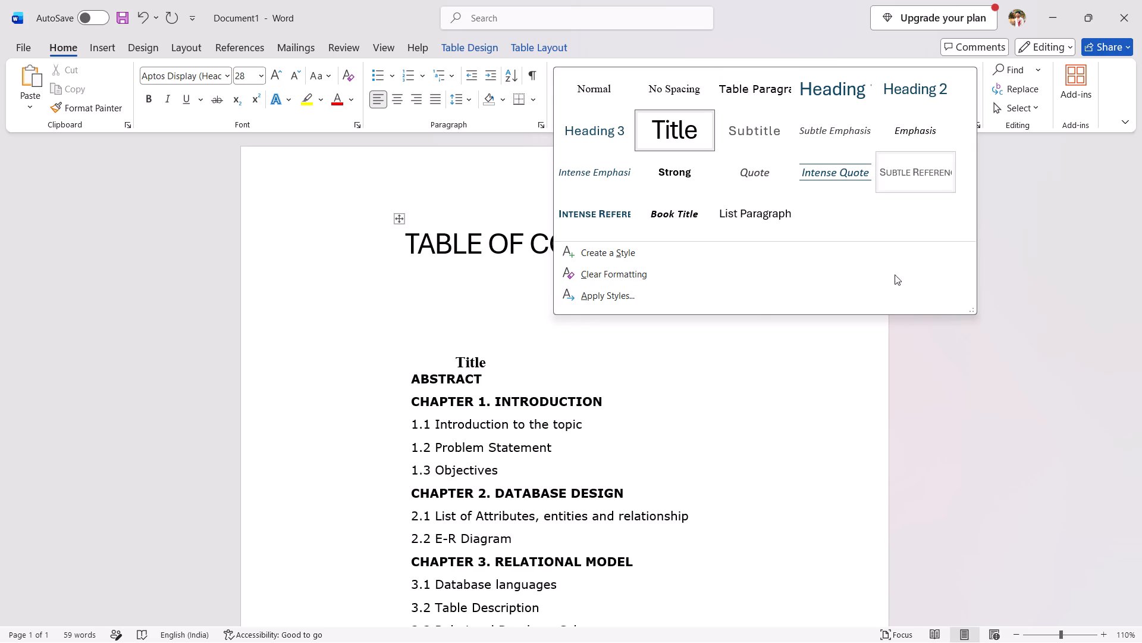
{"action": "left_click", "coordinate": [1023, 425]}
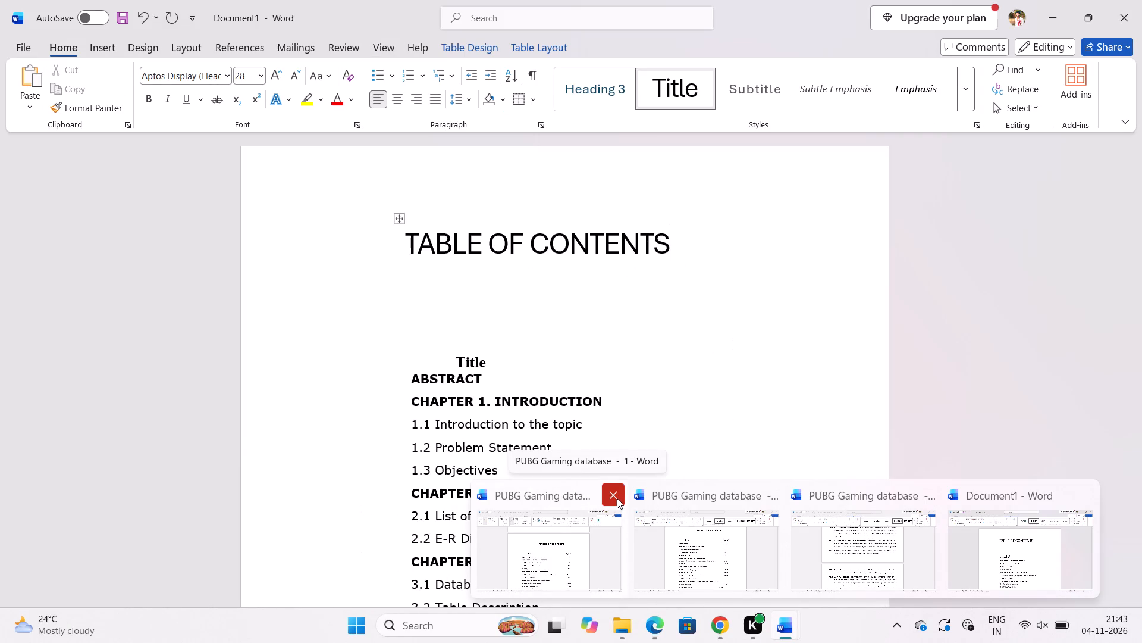
Close the two extra PUBG Gaming database report windows, keeping one report window and Document1 open.
{"action": "left_click", "coordinate": [617, 498]}
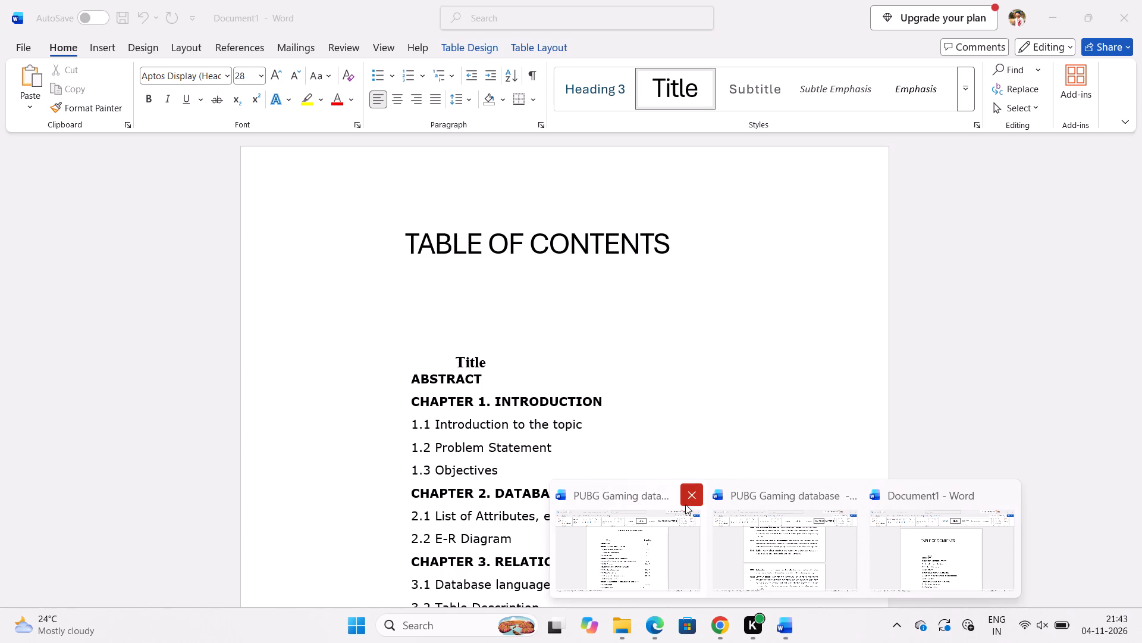
{"action": "left_click", "coordinate": [686, 497]}
Switch to the remaining PUBG Gaming database report and look up the styles available for its TABLE OF CONTENTS heading.
{"action": "left_click", "coordinate": [680, 548]}
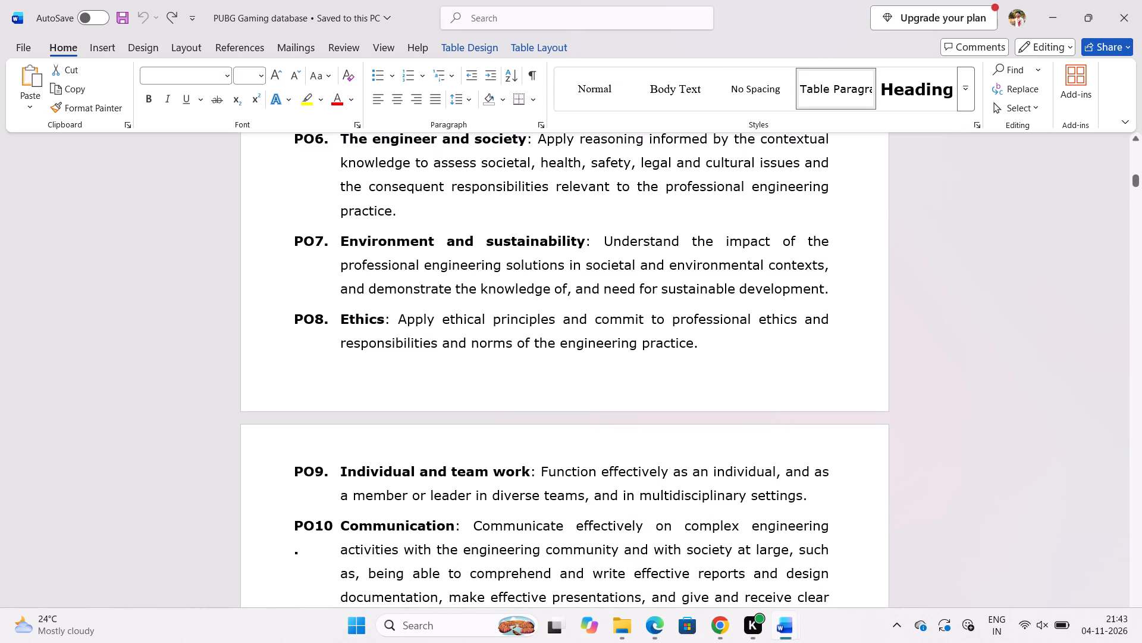
{"action": "scroll", "coordinate": [620, 427], "scroll_direction": "up", "scroll_amount": 8}
{"action": "scroll", "coordinate": [620, 427], "scroll_direction": "down", "scroll_amount": 10}
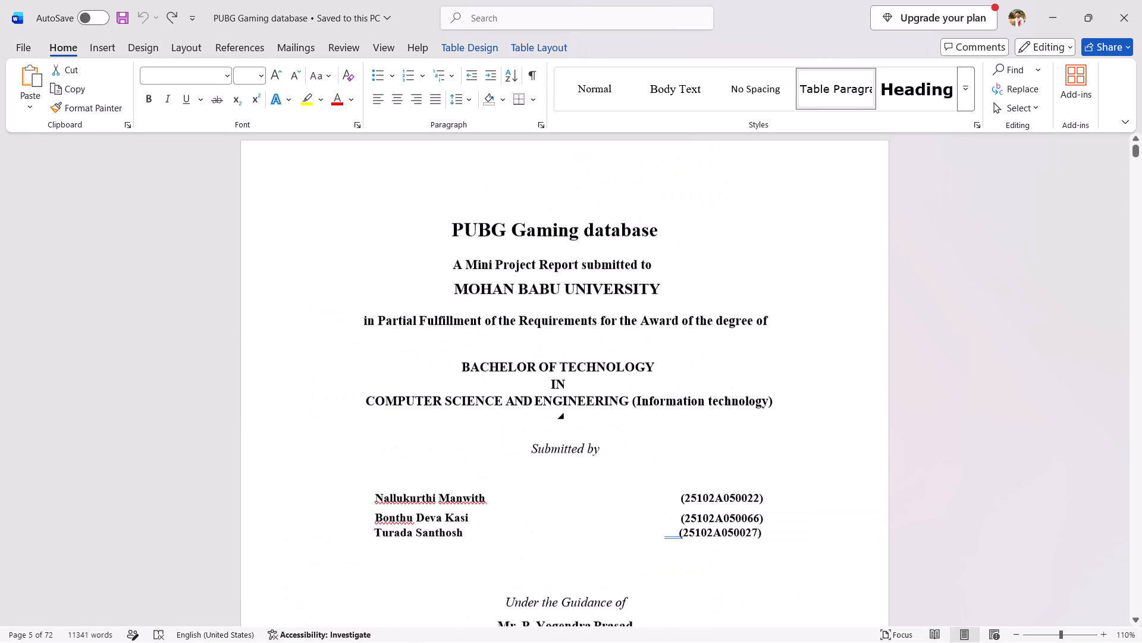
{"action": "scroll", "coordinate": [620, 427], "scroll_direction": "down", "scroll_amount": 20}
{"action": "scroll", "coordinate": [620, 427], "scroll_direction": "down", "scroll_amount": 5}
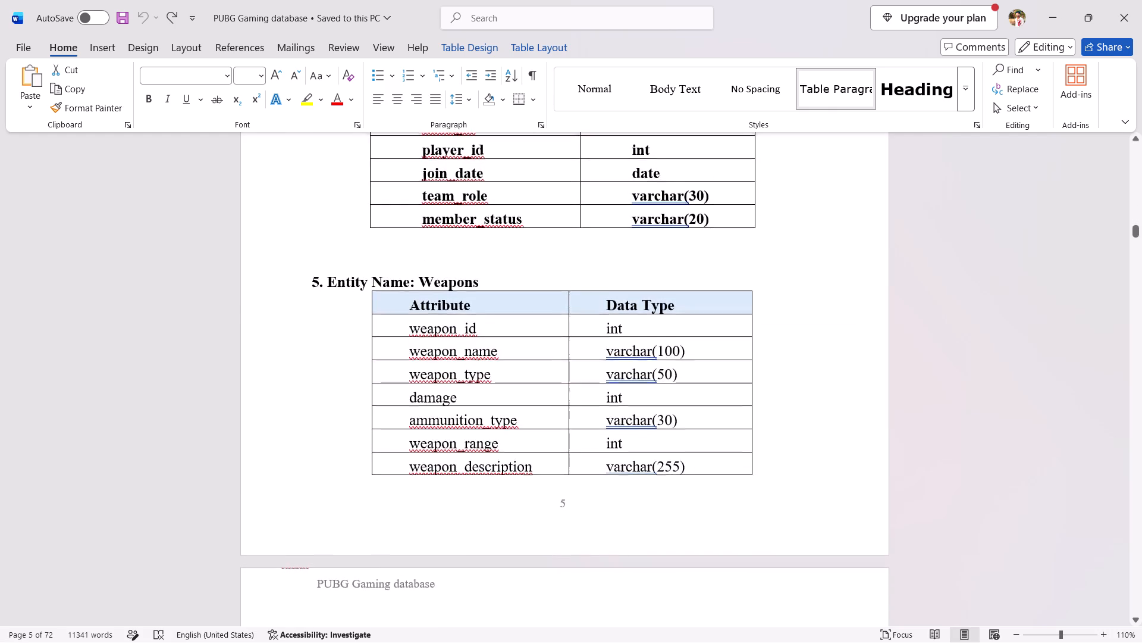
{"action": "scroll", "coordinate": [620, 427], "scroll_direction": "up", "scroll_amount": 5}
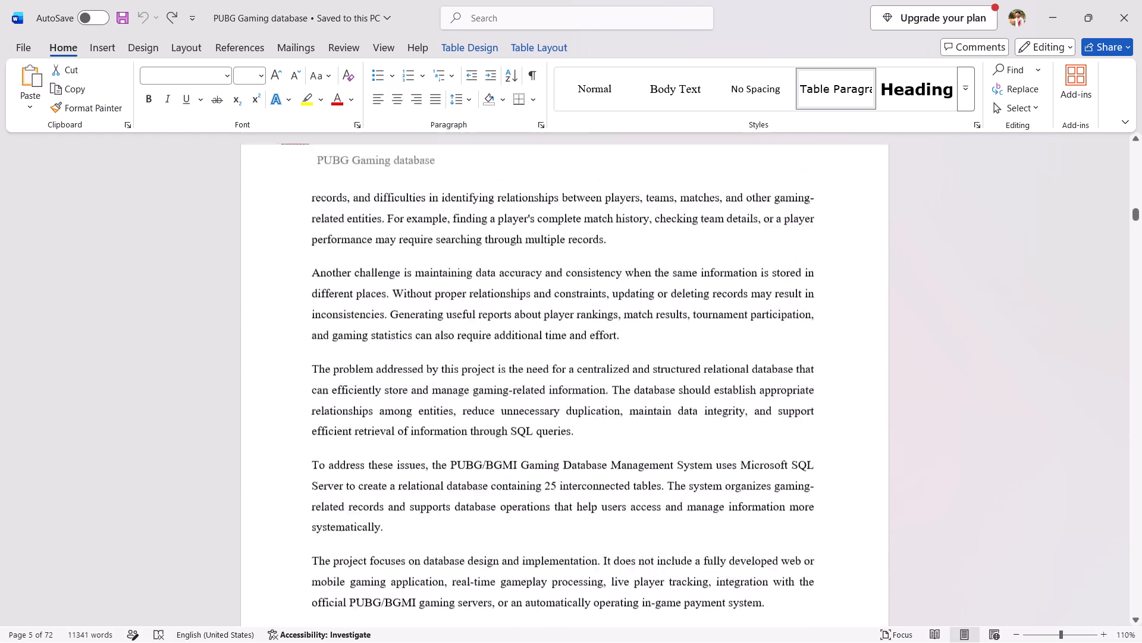
{"action": "scroll", "coordinate": [620, 427], "scroll_direction": "up", "scroll_amount": 3}
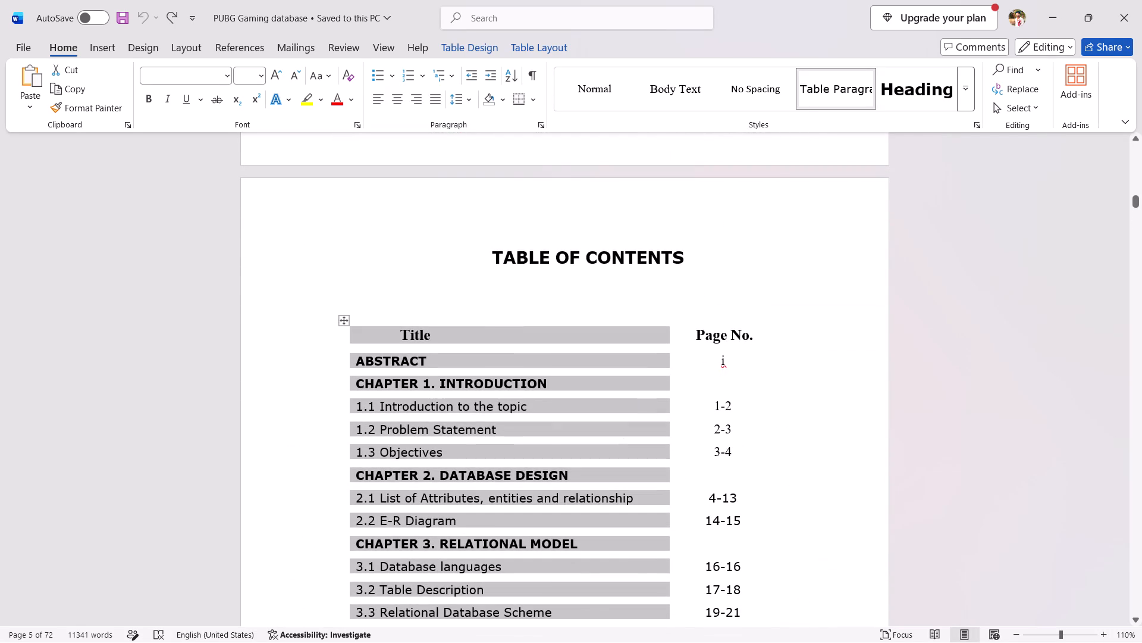
{"action": "left_click", "coordinate": [692, 250]}
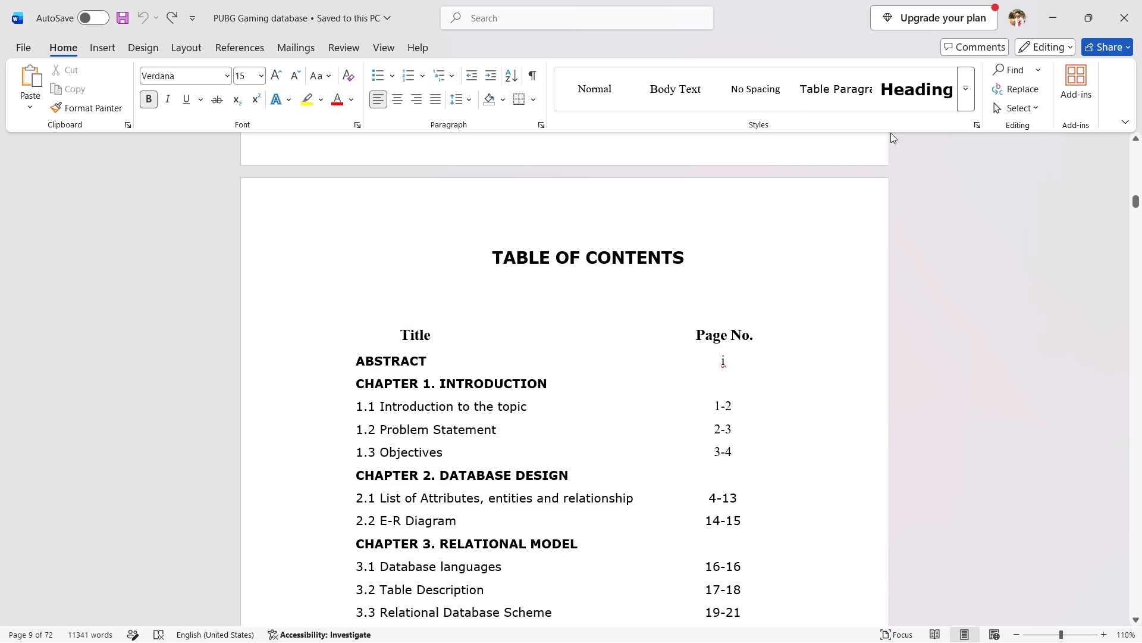
{"action": "left_click", "coordinate": [970, 96]}
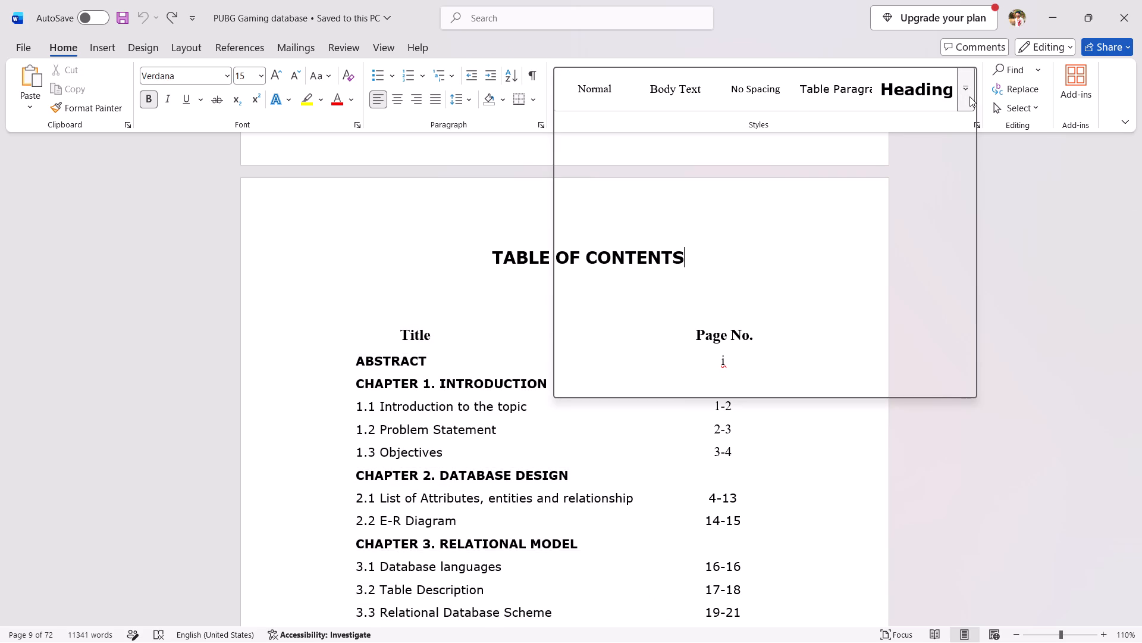
{"action": "left_click", "coordinate": [1078, 295]}
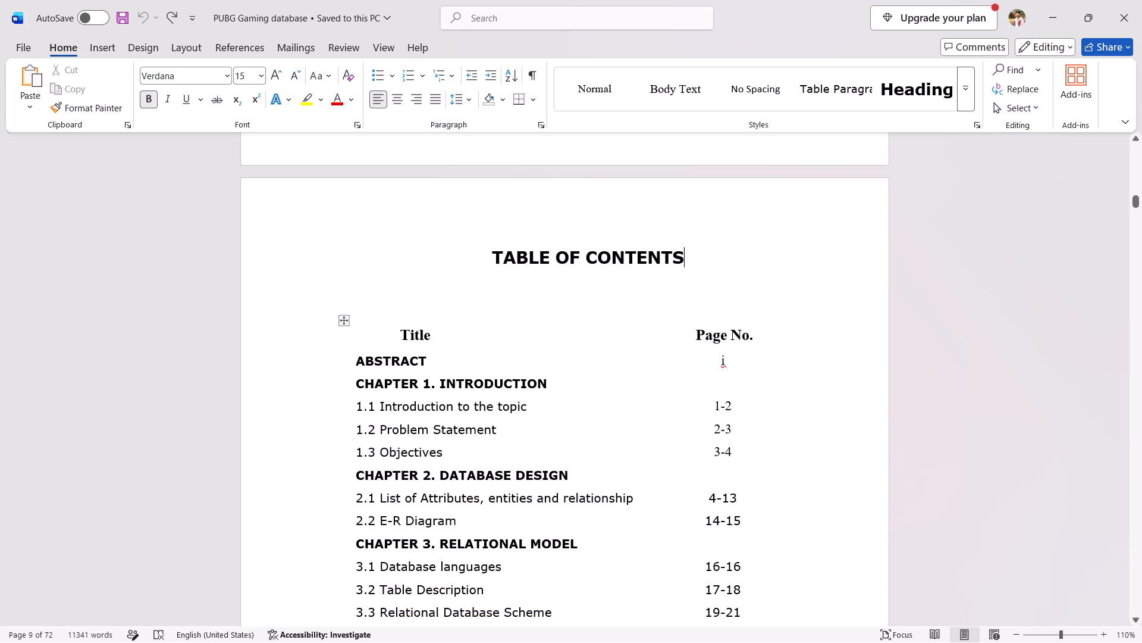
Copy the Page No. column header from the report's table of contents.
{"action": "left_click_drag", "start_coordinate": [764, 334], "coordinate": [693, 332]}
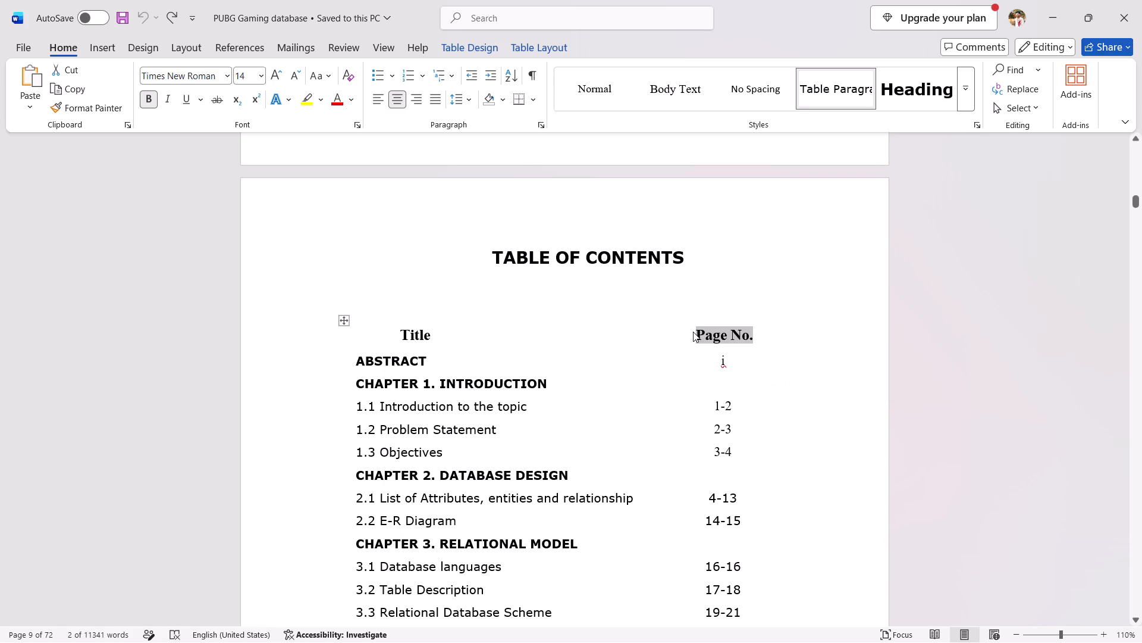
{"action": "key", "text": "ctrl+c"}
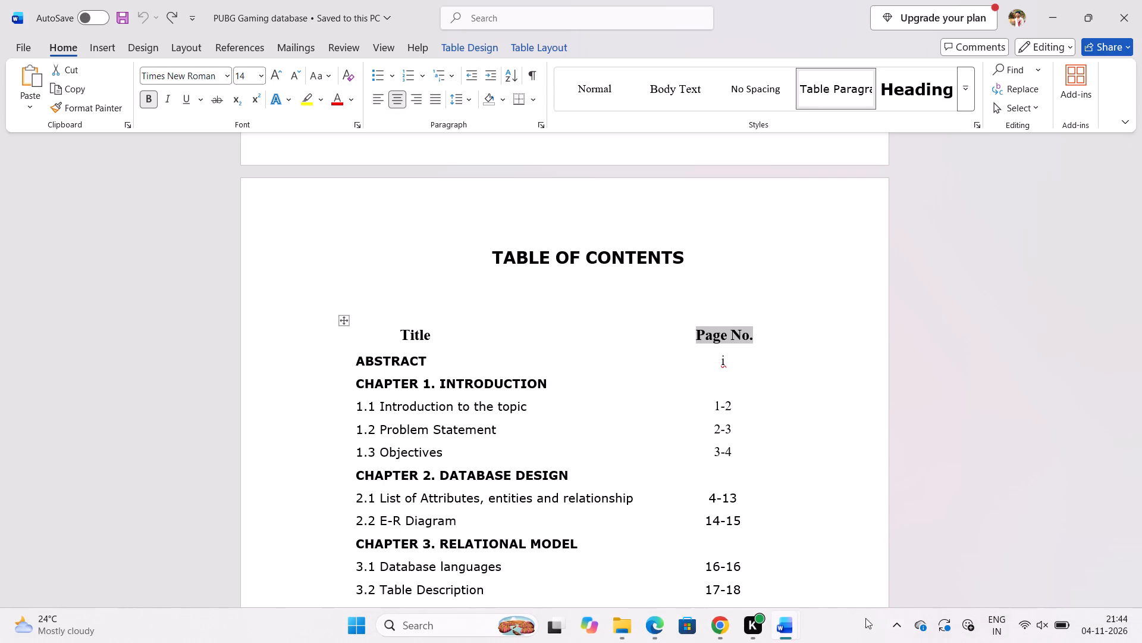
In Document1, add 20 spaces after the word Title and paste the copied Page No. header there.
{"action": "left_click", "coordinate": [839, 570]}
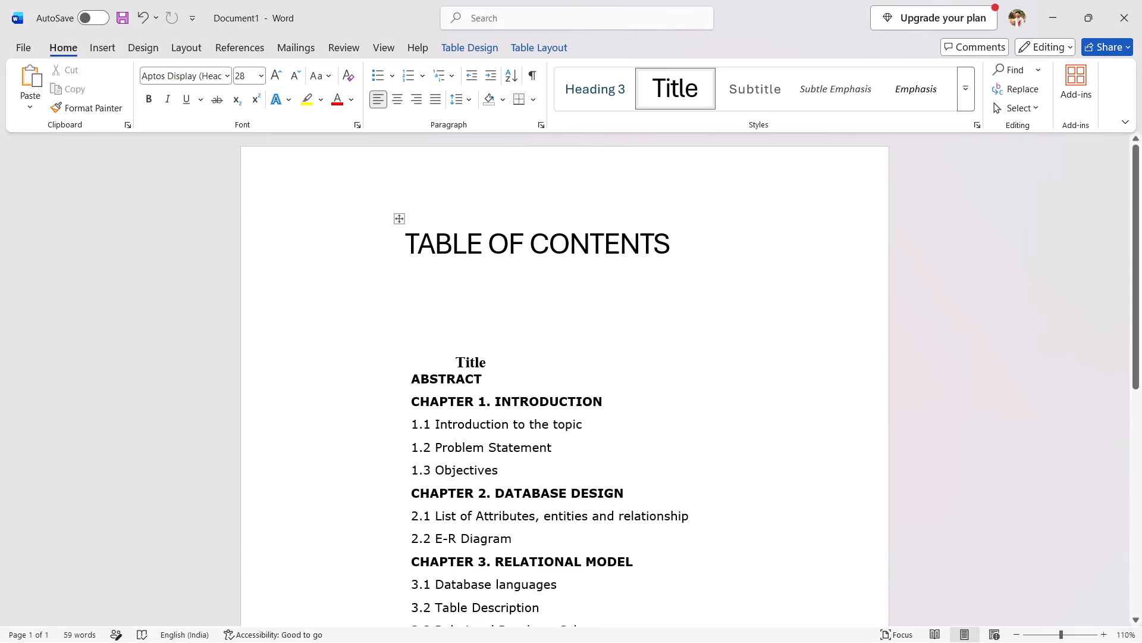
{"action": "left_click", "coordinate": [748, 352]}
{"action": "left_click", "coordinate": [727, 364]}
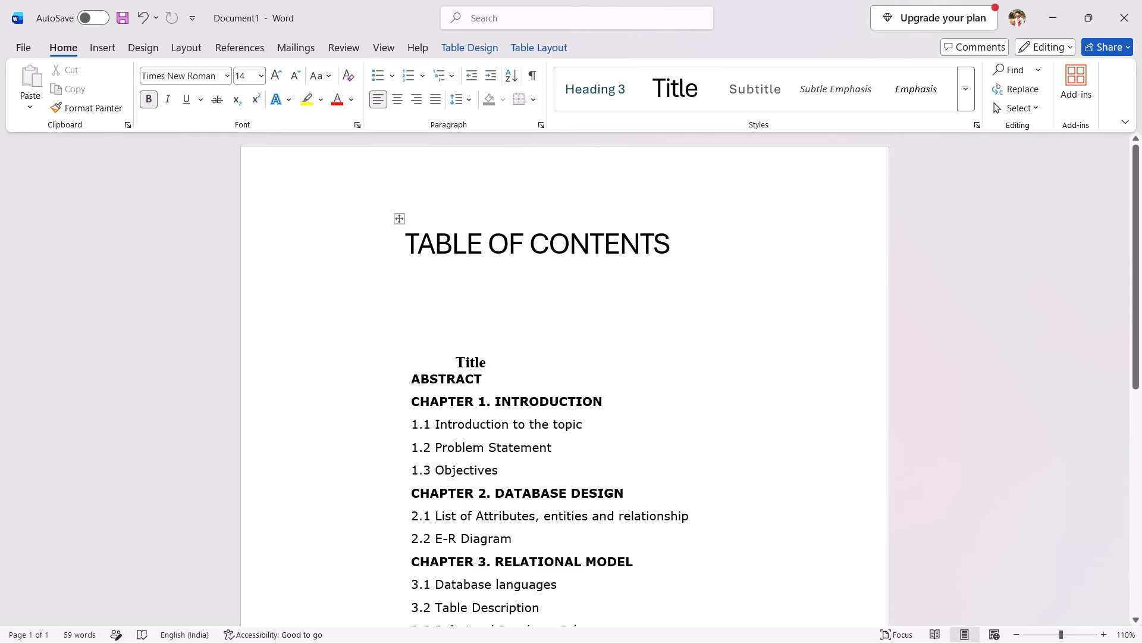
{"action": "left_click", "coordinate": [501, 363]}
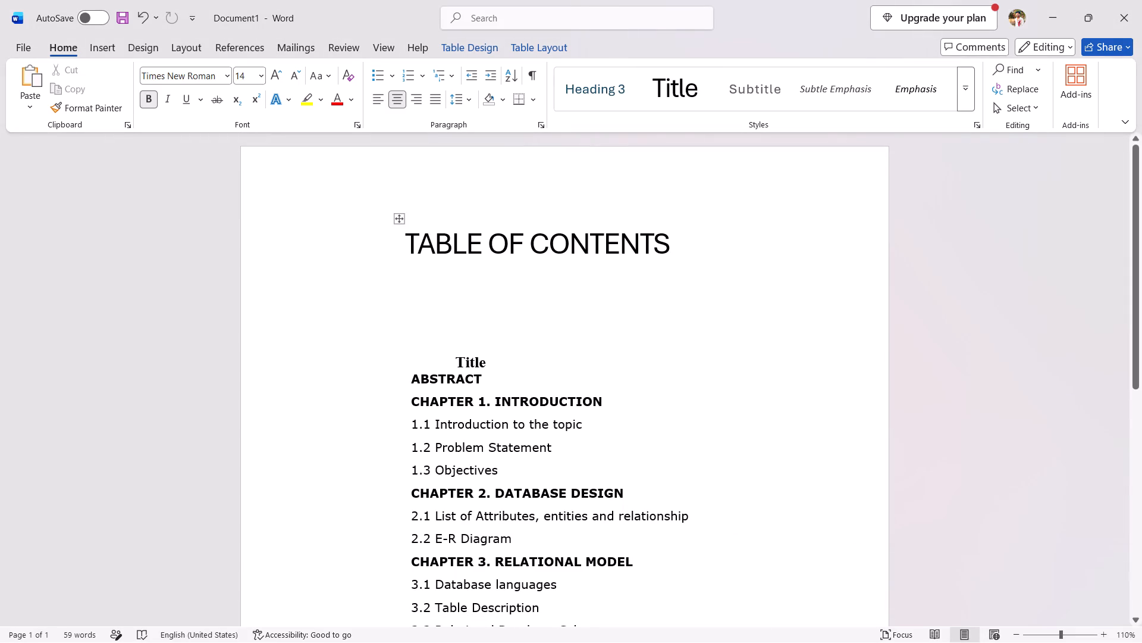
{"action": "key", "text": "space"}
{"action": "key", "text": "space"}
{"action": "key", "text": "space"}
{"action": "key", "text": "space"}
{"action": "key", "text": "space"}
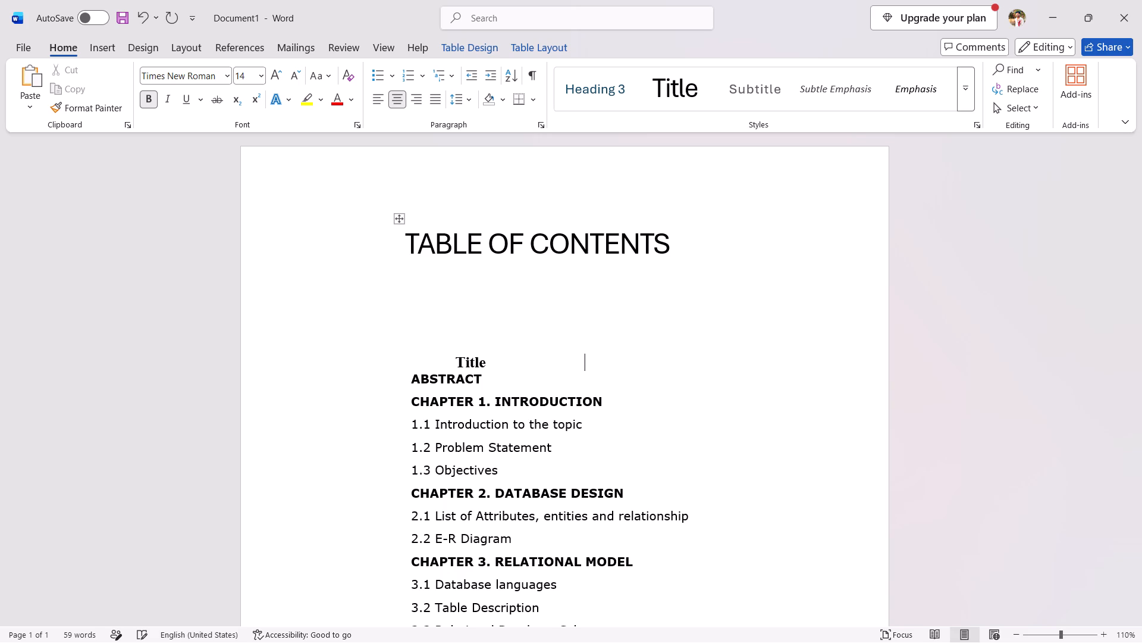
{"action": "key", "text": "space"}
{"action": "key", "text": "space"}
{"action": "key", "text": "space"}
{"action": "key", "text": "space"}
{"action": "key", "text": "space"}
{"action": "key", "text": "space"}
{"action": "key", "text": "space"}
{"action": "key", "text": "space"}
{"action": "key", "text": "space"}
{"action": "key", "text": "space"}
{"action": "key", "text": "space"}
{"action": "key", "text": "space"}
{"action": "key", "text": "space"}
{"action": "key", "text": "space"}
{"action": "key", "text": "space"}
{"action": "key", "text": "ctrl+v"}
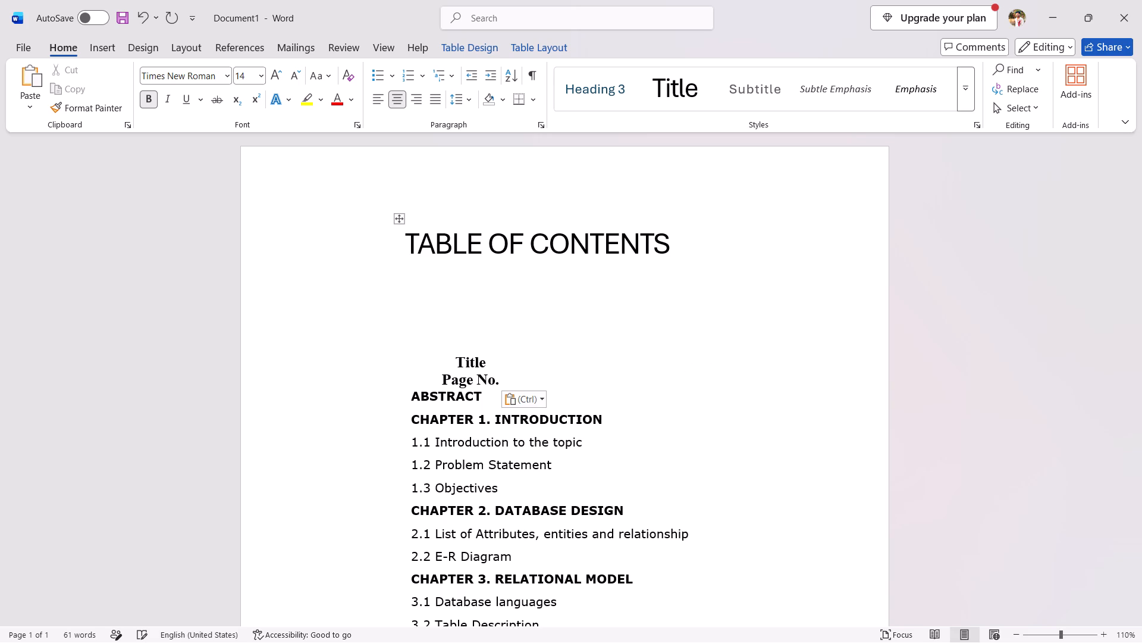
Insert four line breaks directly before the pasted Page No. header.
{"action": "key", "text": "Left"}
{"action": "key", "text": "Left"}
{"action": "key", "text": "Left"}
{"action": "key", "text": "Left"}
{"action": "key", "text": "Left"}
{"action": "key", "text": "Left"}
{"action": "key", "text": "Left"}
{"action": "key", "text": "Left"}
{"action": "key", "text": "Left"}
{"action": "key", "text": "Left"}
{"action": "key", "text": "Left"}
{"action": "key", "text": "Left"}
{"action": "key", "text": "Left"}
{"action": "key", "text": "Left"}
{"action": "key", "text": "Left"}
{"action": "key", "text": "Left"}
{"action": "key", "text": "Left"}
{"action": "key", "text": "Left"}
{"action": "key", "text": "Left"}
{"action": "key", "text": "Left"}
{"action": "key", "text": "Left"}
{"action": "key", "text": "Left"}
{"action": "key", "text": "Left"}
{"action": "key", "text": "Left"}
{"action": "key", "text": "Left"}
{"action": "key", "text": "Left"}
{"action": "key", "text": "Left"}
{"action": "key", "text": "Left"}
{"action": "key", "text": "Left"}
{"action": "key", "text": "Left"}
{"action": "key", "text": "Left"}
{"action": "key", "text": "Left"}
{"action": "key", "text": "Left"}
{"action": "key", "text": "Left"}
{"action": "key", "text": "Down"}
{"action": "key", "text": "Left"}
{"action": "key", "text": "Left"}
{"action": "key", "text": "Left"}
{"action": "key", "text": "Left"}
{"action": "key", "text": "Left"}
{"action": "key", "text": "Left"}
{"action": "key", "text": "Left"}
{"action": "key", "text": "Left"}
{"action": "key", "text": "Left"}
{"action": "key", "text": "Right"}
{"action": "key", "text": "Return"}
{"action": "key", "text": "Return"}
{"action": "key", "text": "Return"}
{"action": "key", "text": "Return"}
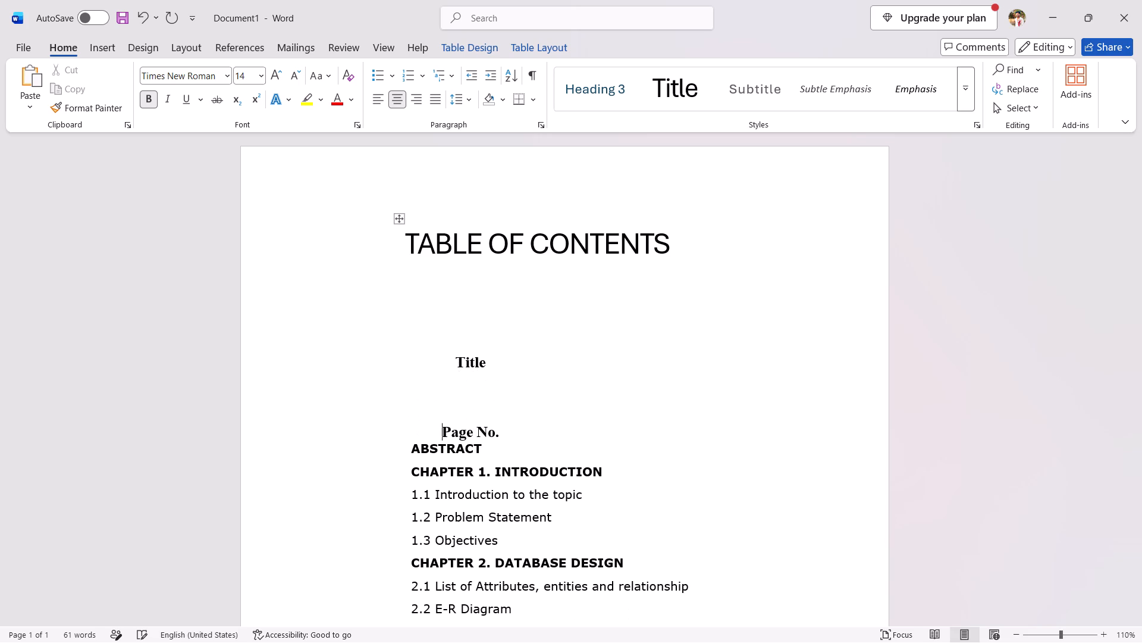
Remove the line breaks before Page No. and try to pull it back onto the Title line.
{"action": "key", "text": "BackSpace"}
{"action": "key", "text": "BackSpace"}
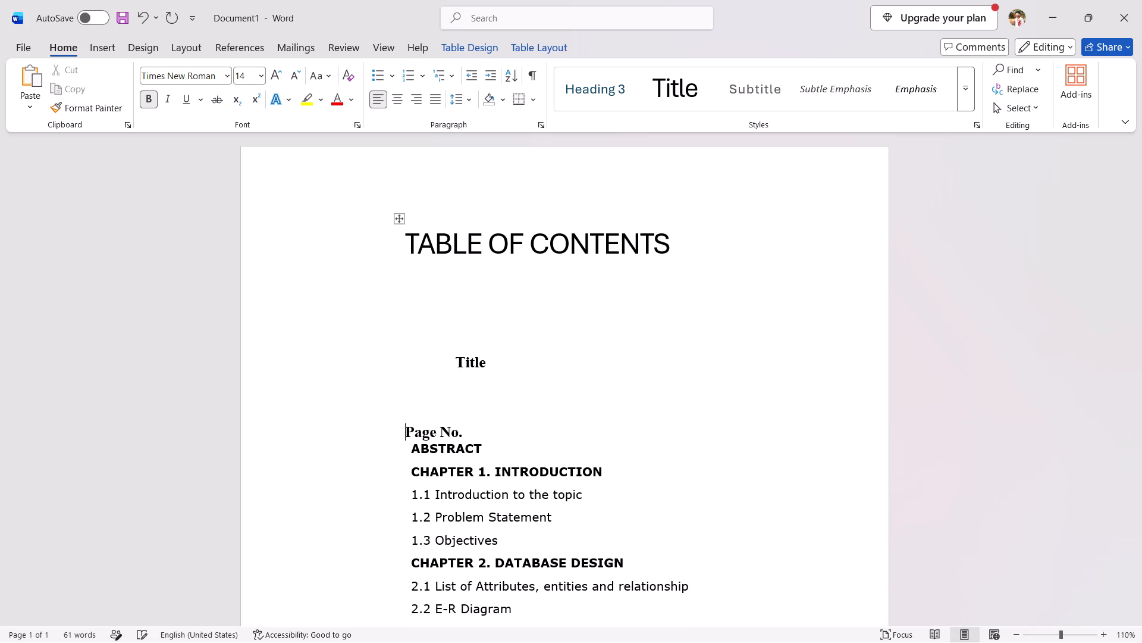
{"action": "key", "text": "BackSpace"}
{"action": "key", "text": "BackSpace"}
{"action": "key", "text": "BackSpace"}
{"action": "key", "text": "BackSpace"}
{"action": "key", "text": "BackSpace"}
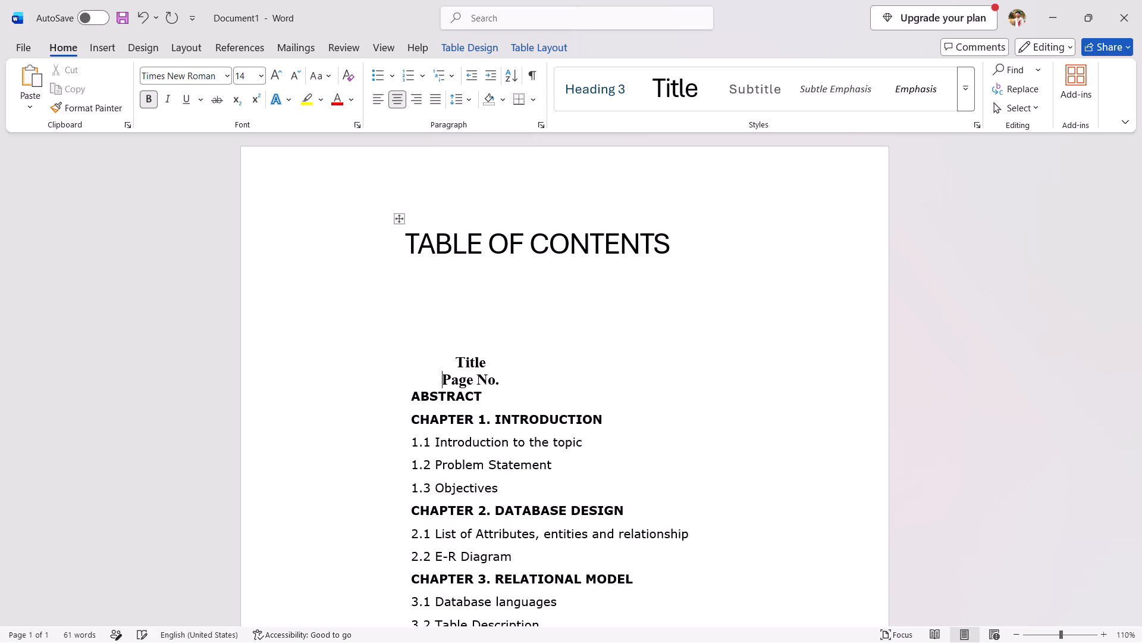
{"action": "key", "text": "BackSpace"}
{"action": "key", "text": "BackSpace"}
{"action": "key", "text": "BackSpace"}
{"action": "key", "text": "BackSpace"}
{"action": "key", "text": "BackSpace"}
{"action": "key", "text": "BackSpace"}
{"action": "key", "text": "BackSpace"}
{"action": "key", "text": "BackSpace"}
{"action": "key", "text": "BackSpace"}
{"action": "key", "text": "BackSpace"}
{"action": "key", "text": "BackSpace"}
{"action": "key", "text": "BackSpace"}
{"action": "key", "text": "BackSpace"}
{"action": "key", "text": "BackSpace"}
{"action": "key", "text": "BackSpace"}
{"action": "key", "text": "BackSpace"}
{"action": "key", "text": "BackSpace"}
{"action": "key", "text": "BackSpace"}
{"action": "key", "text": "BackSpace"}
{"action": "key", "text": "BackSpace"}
Delete the entire pasted table from Document1, from the TABLE OF CONTENTS heading through 4.2 Future Work.
{"action": "scroll", "coordinate": [683, 461], "scroll_direction": "down", "scroll_amount": 1}
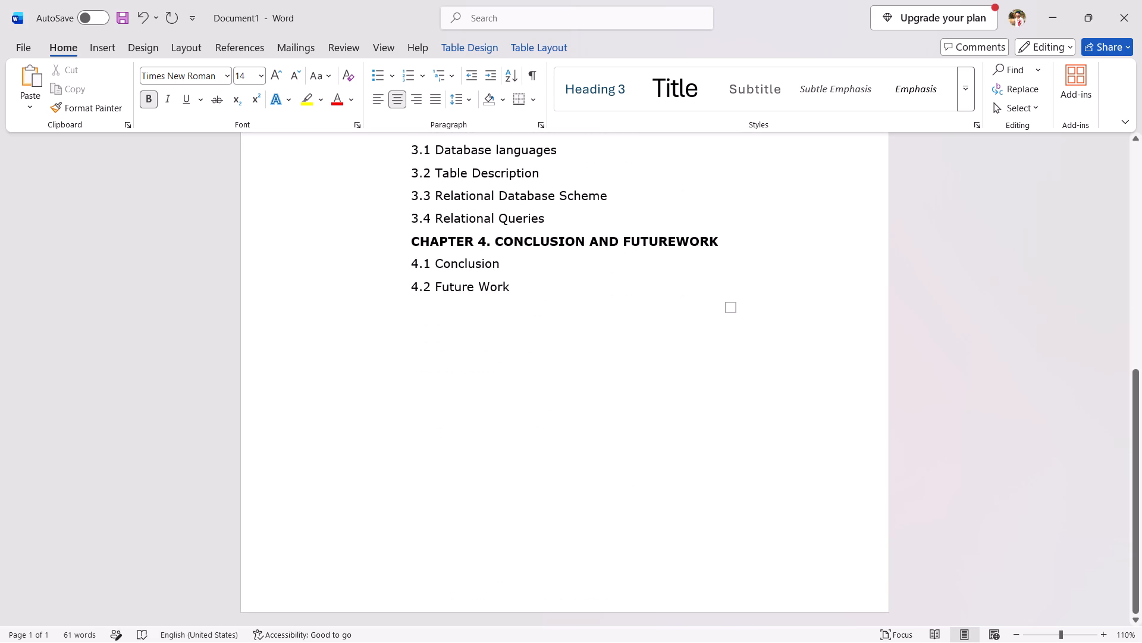
{"action": "left_click_drag", "start_coordinate": [558, 291], "coordinate": [518, 208]}
{"action": "scroll", "coordinate": [518, 208], "scroll_direction": "up", "scroll_amount": 2}
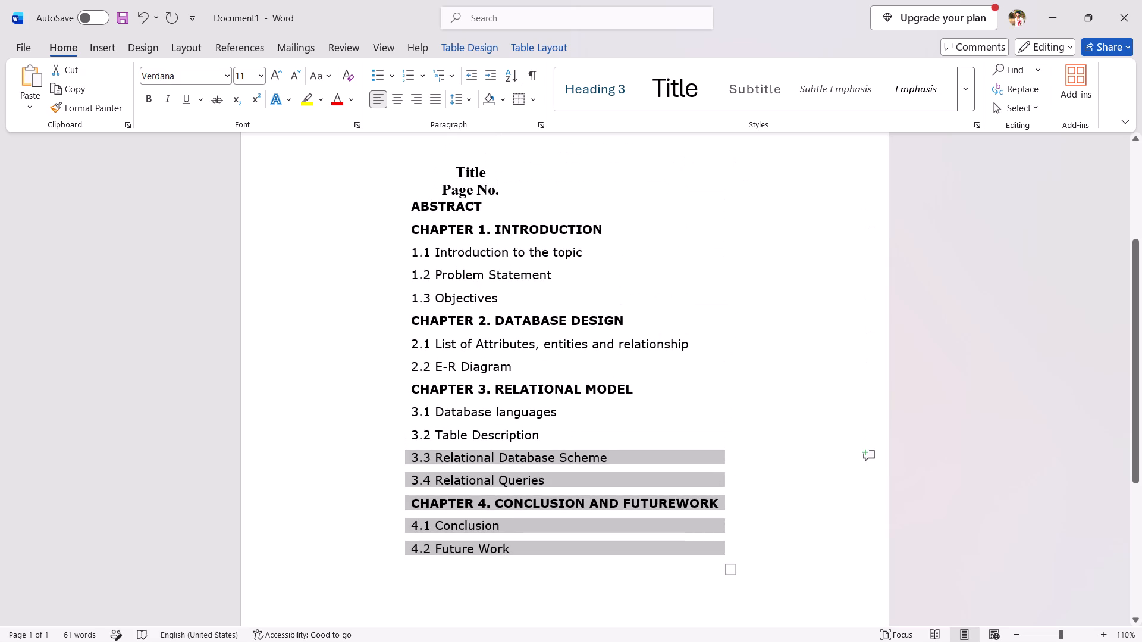
{"action": "left_click", "coordinate": [618, 414]}
{"action": "left_click_drag", "start_coordinate": [524, 553], "coordinate": [517, 466]}
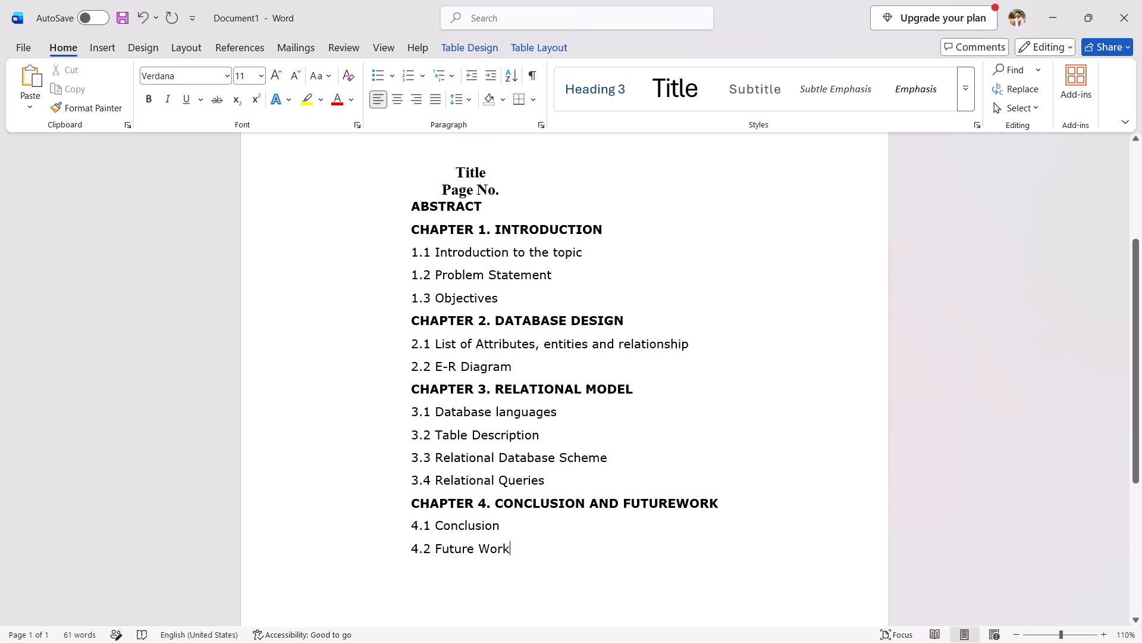
{"action": "left_click_drag", "start_coordinate": [517, 466], "coordinate": [429, 210]}
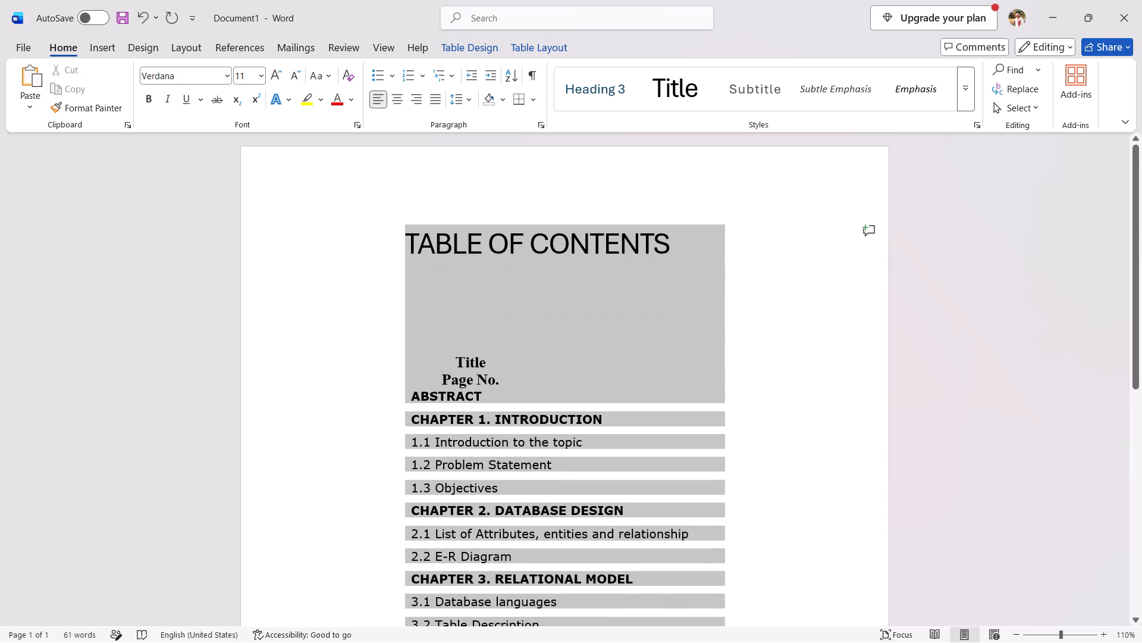
{"action": "left_click_drag", "start_coordinate": [429, 210], "coordinate": [434, 224]}
{"action": "key", "text": "BackSpace"}
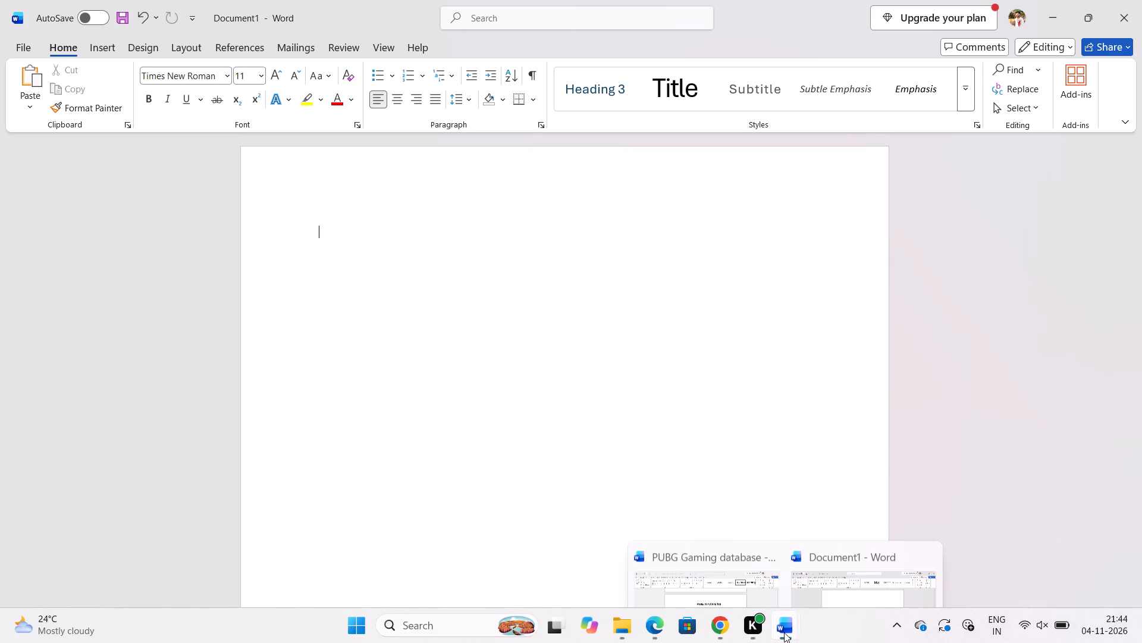
In the PUBG Gaming database document, copy the whole contents page from the TABLE OF CONTENTS heading through 4.2 Future Work.
{"action": "left_click", "coordinate": [729, 558]}
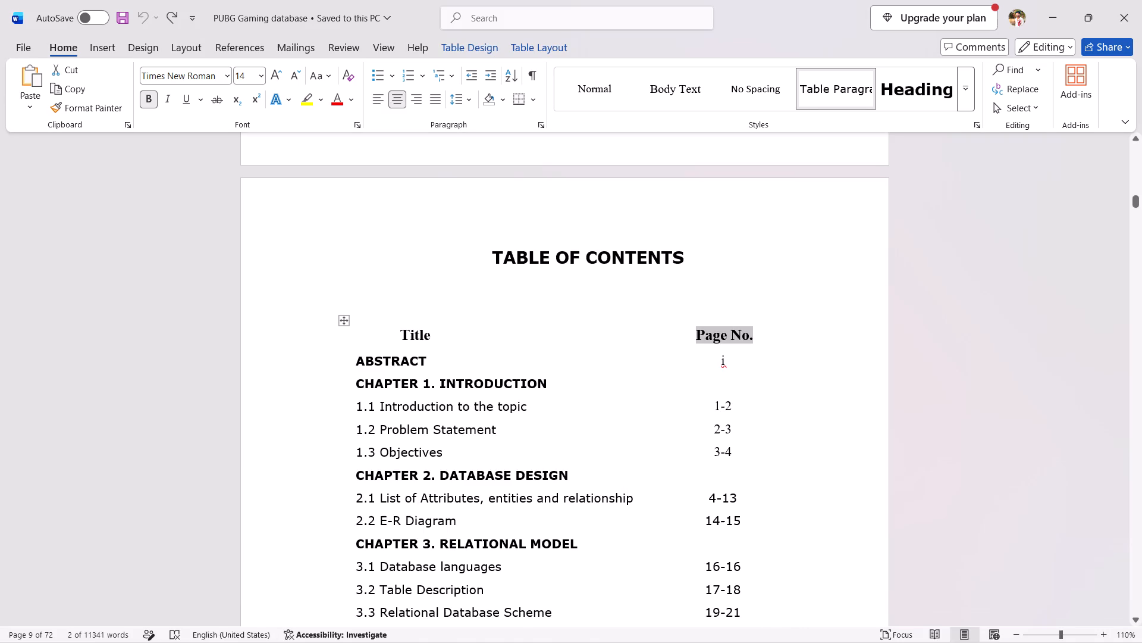
{"action": "left_click", "coordinate": [474, 229]}
{"action": "left_click_drag", "start_coordinate": [491, 252], "coordinate": [643, 602]}
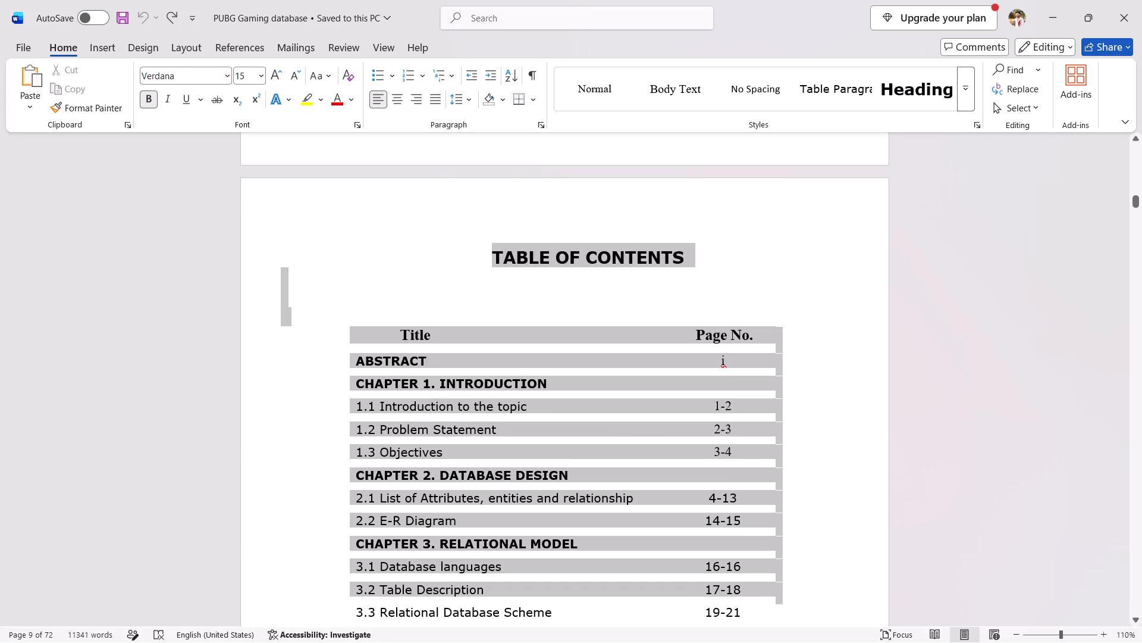
{"action": "left_click_drag", "start_coordinate": [643, 602], "coordinate": [694, 427]}
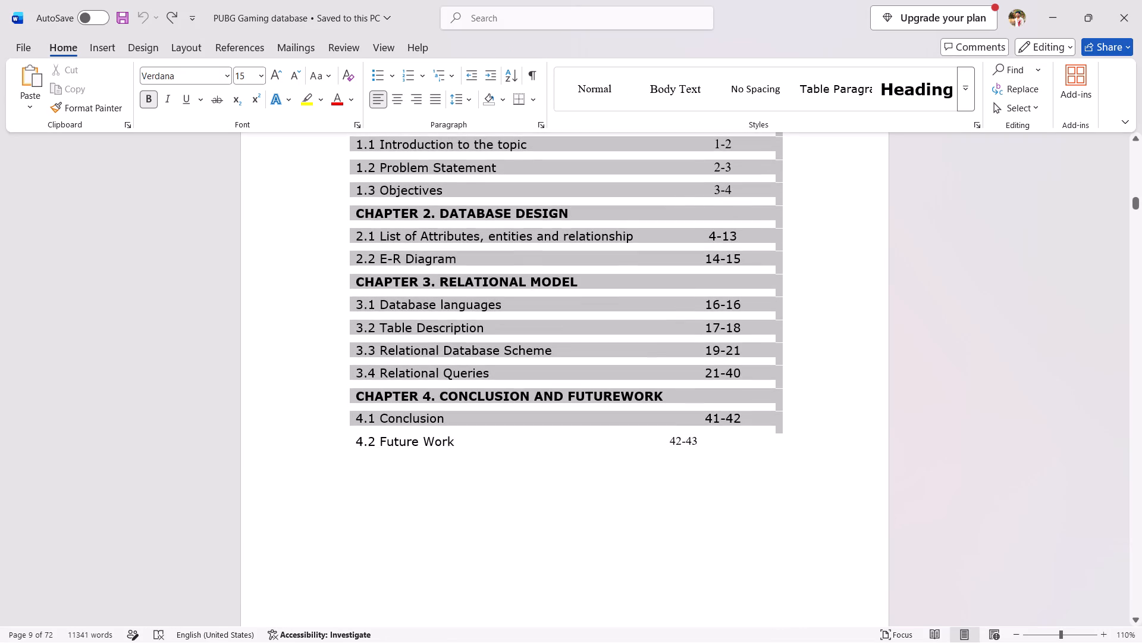
{"action": "left_click_drag", "start_coordinate": [694, 427], "coordinate": [721, 446]}
{"action": "key", "text": "ctrl+c"}
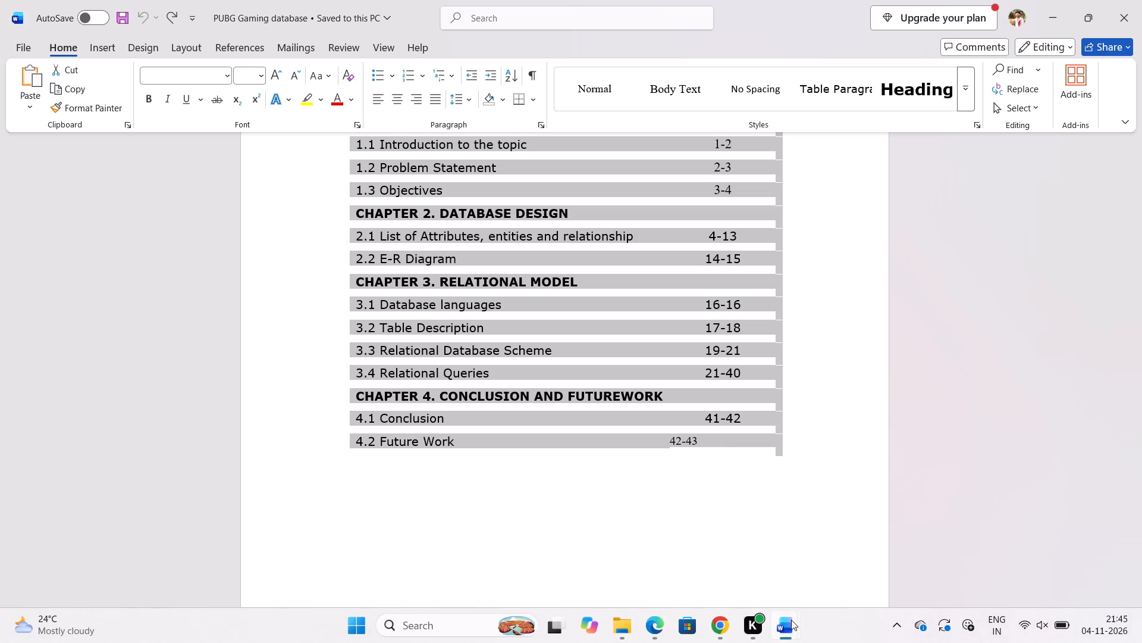
Paste the copied TABLE OF CONTENTS heading and its table onto the blank page of Document1.
{"action": "left_click", "coordinate": [857, 564]}
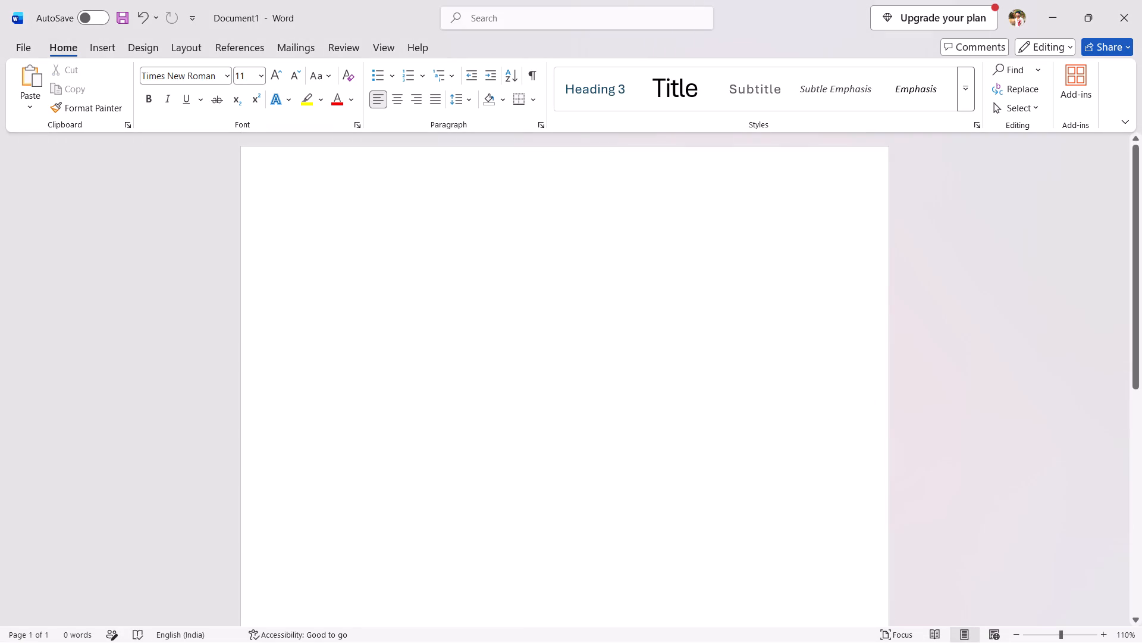
{"action": "scroll", "coordinate": [527, 218], "scroll_direction": "up", "scroll_amount": 1}
{"action": "left_click", "coordinate": [492, 239]}
{"action": "left_click", "coordinate": [471, 189]}
{"action": "left_click", "coordinate": [459, 224]}
{"action": "key", "text": "ctrl+v"}
{"action": "scroll", "coordinate": [593, 257], "scroll_direction": "up", "scroll_amount": 1}
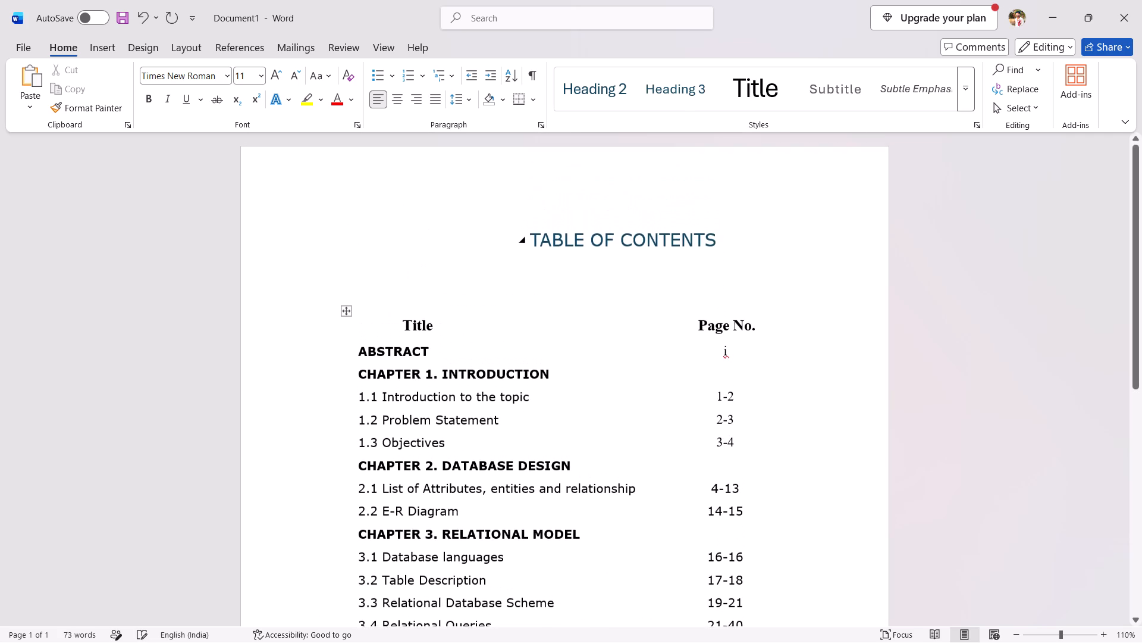
{"action": "left_click", "coordinate": [714, 252]}
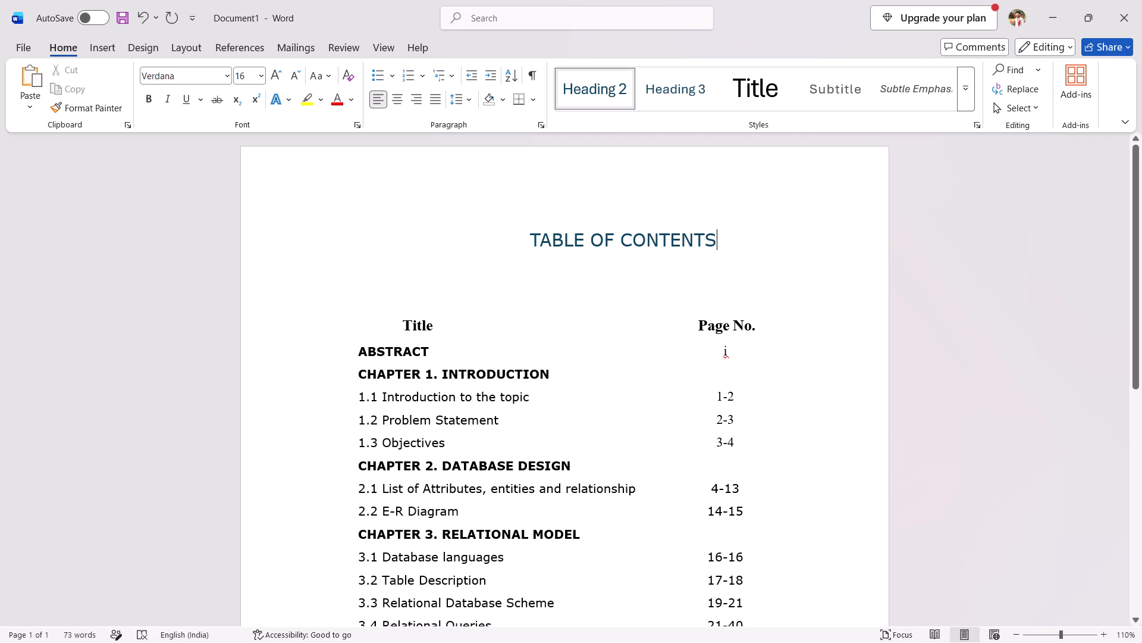
{"action": "left_click", "coordinate": [989, 271]}
{"action": "left_click", "coordinate": [754, 348]}
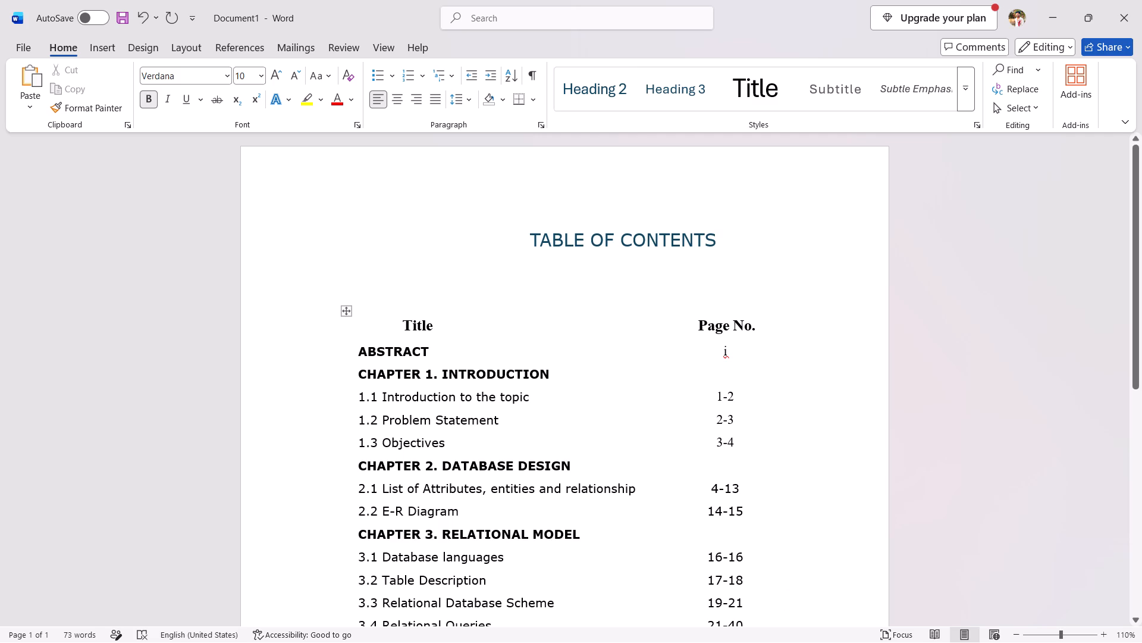
Arrange Document1 side by side with the PUBG Gaming database document.
{"action": "scroll", "coordinate": [754, 348], "scroll_direction": "down", "scroll_amount": 1}
{"action": "left_click", "coordinate": [744, 280]}
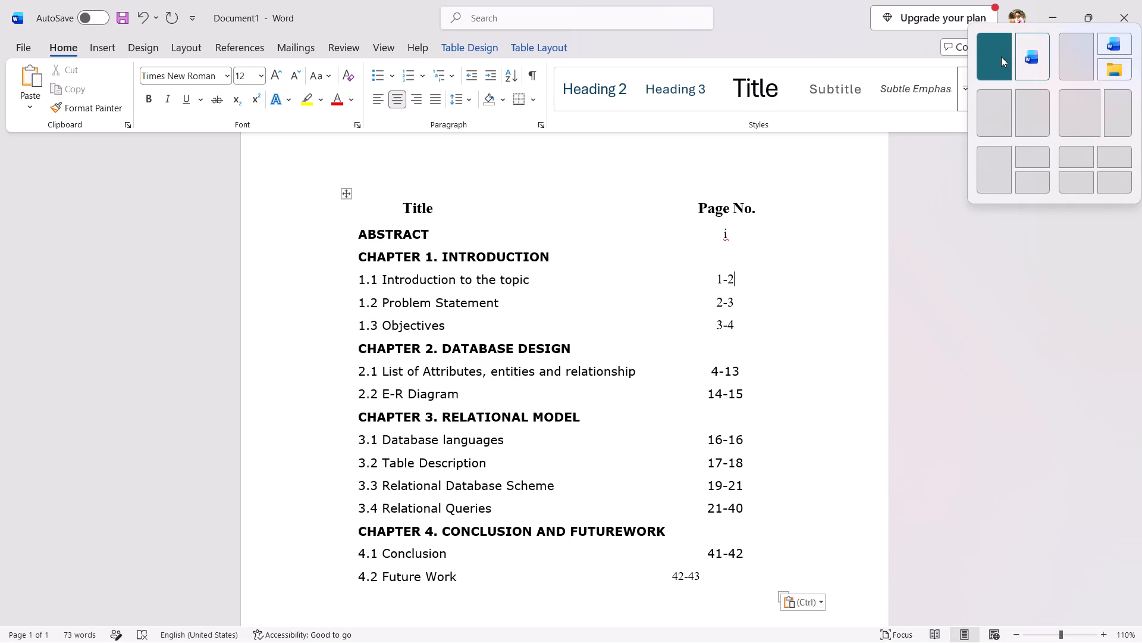
{"action": "left_click", "coordinate": [1003, 55]}
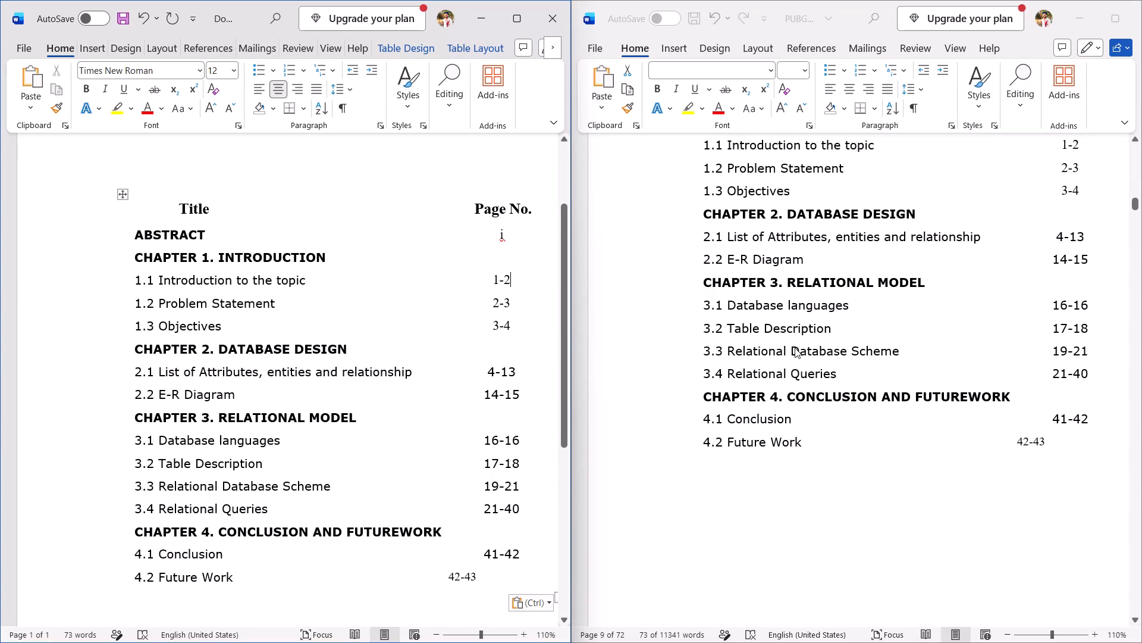
In the PUBG Gaming database document, check which pages section 1.1 Introduction to the topic covers against the contents table.
{"action": "scroll", "coordinate": [795, 348], "scroll_direction": "up", "scroll_amount": 2}
{"action": "scroll", "coordinate": [795, 348], "scroll_direction": "down", "scroll_amount": 1}
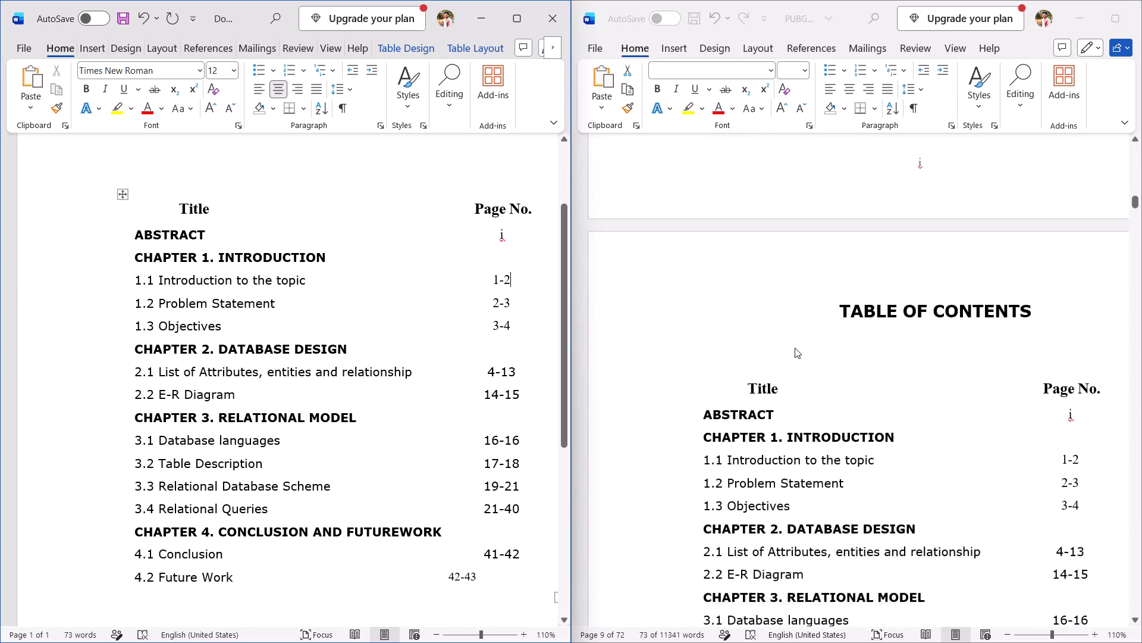
{"action": "scroll", "coordinate": [795, 348], "scroll_direction": "down", "scroll_amount": 1}
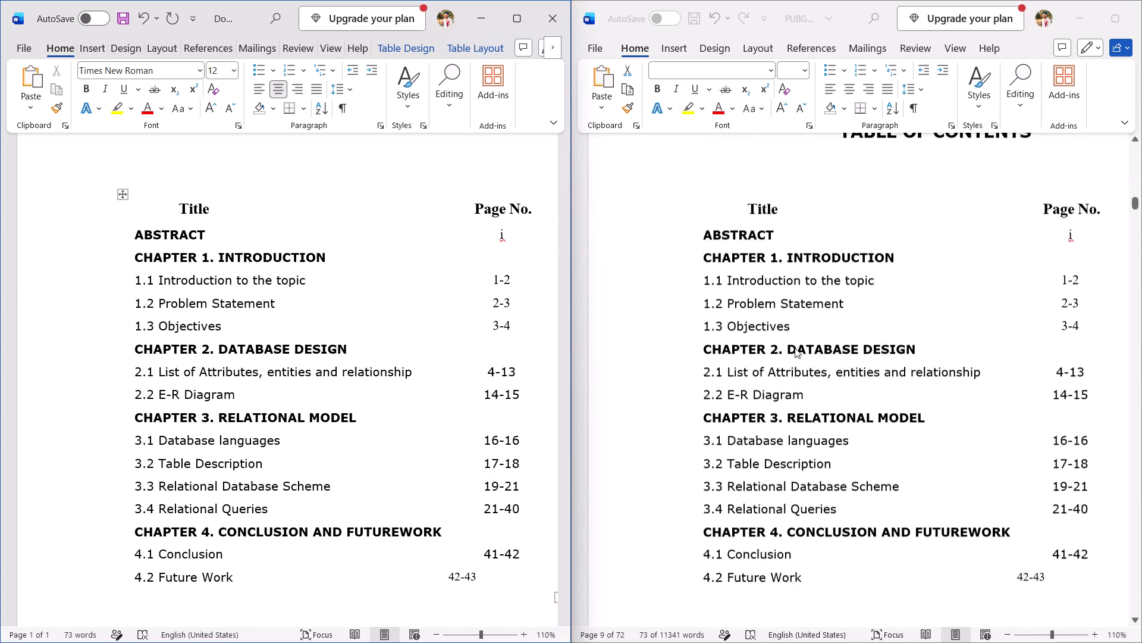
{"action": "scroll", "coordinate": [795, 348], "scroll_direction": "down", "scroll_amount": 4}
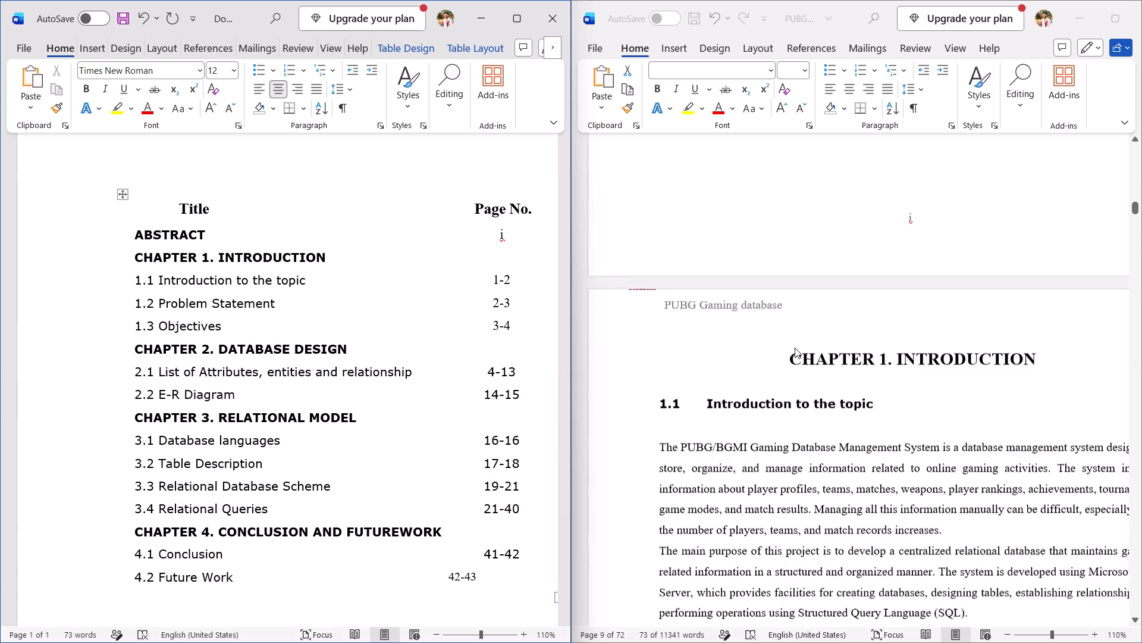
{"action": "scroll", "coordinate": [795, 348], "scroll_direction": "down", "scroll_amount": 4}
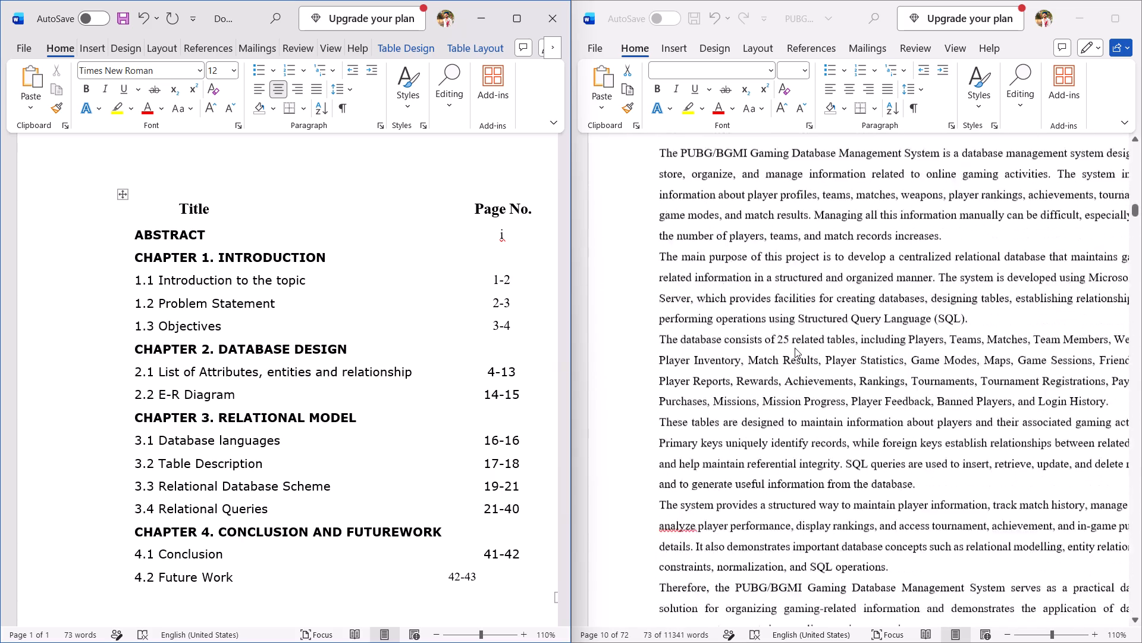
{"action": "scroll", "coordinate": [795, 348], "scroll_direction": "down", "scroll_amount": 5}
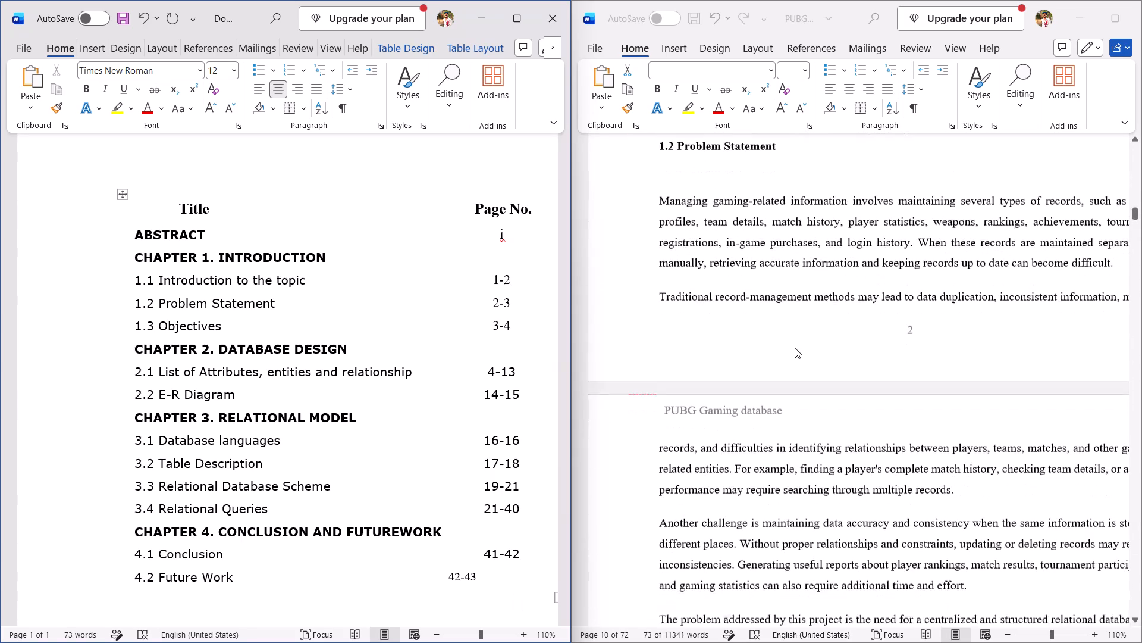
Check which pages sections 1.2 Problem Statement and 1.3 Objectives cover against the page numbers in the contents table.
{"action": "scroll", "coordinate": [795, 348], "scroll_direction": "down", "scroll_amount": 2}
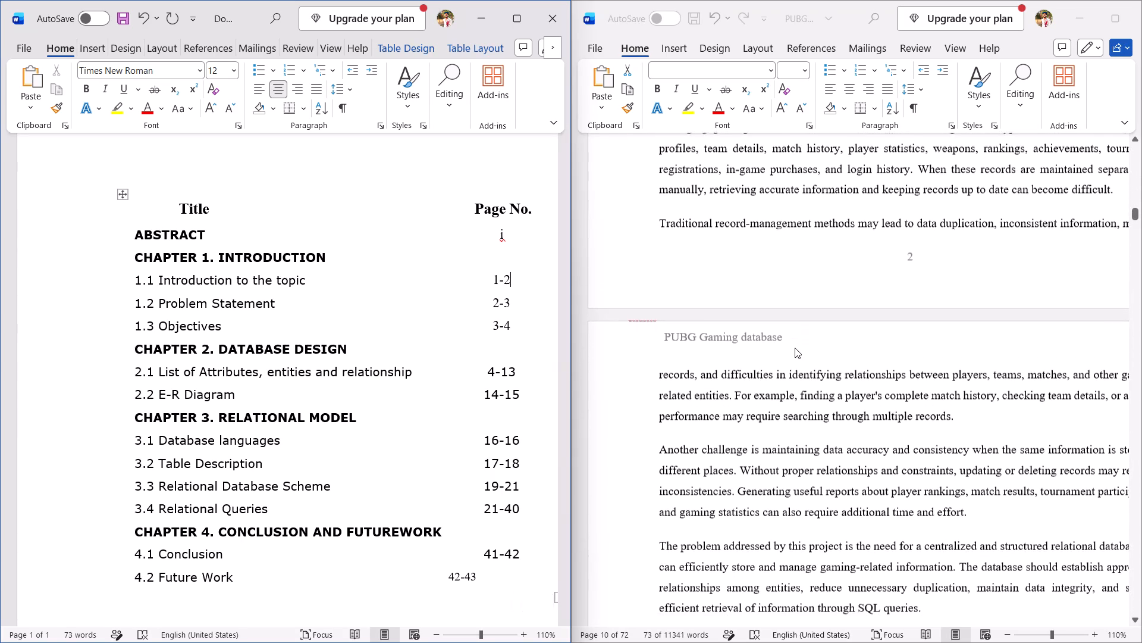
{"action": "scroll", "coordinate": [795, 348], "scroll_direction": "down", "scroll_amount": 2}
{"action": "scroll", "coordinate": [795, 348], "scroll_direction": "up", "scroll_amount": 1}
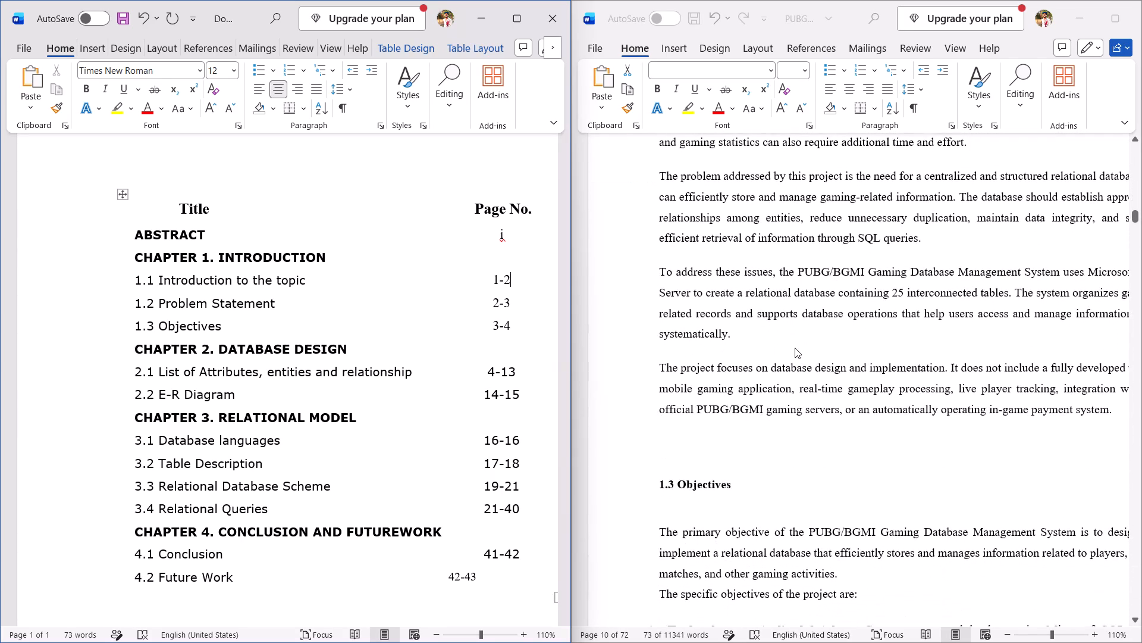
{"action": "scroll", "coordinate": [795, 348], "scroll_direction": "up", "scroll_amount": 2}
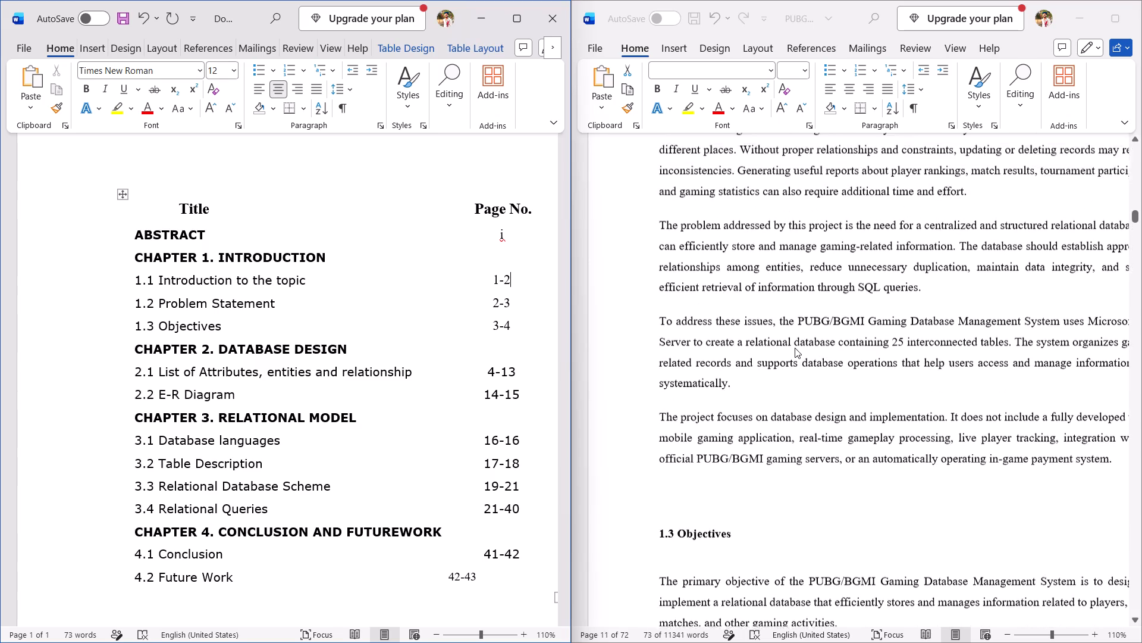
{"action": "scroll", "coordinate": [795, 348], "scroll_direction": "up", "scroll_amount": 1}
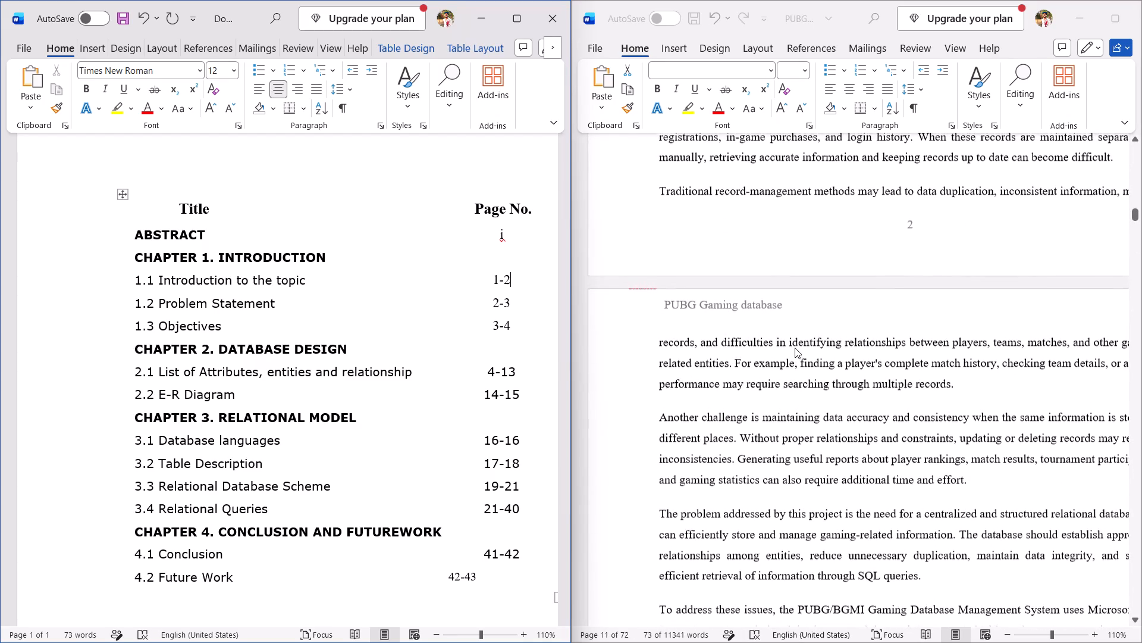
{"action": "scroll", "coordinate": [795, 348], "scroll_direction": "up", "scroll_amount": 1}
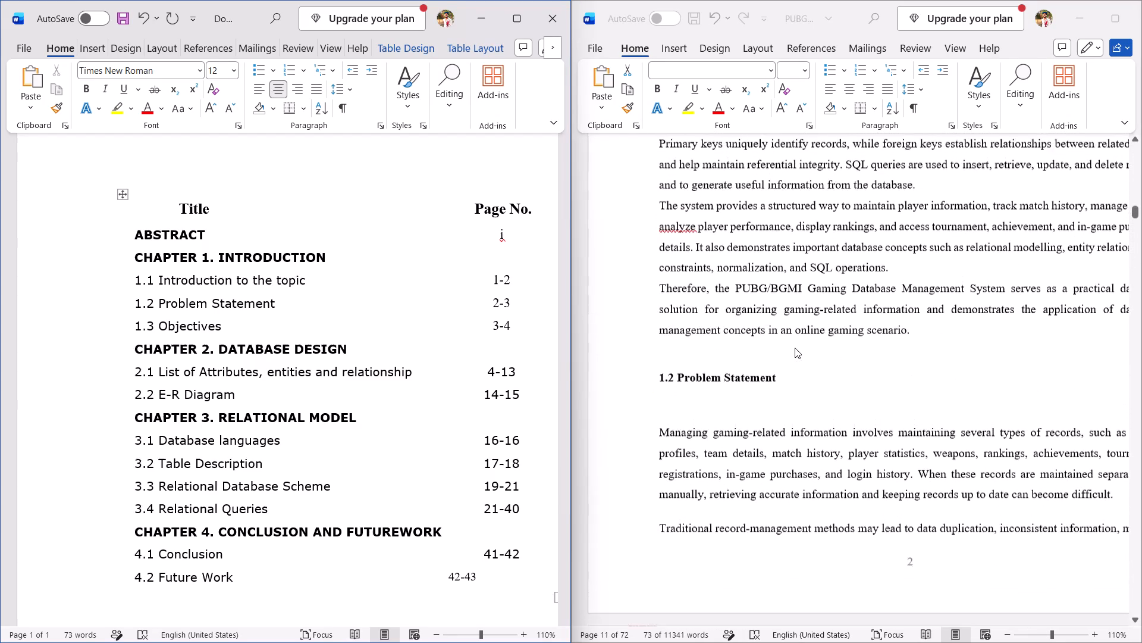
{"action": "scroll", "coordinate": [795, 348], "scroll_direction": "up", "scroll_amount": 1}
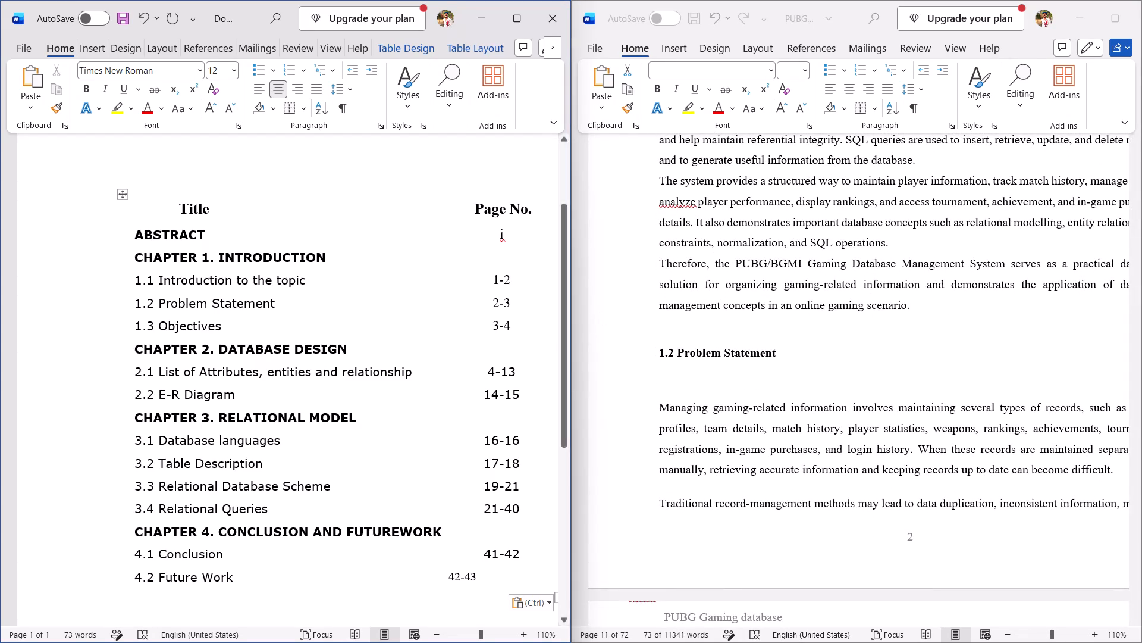
{"action": "scroll", "coordinate": [792, 423], "scroll_direction": "down", "scroll_amount": 1}
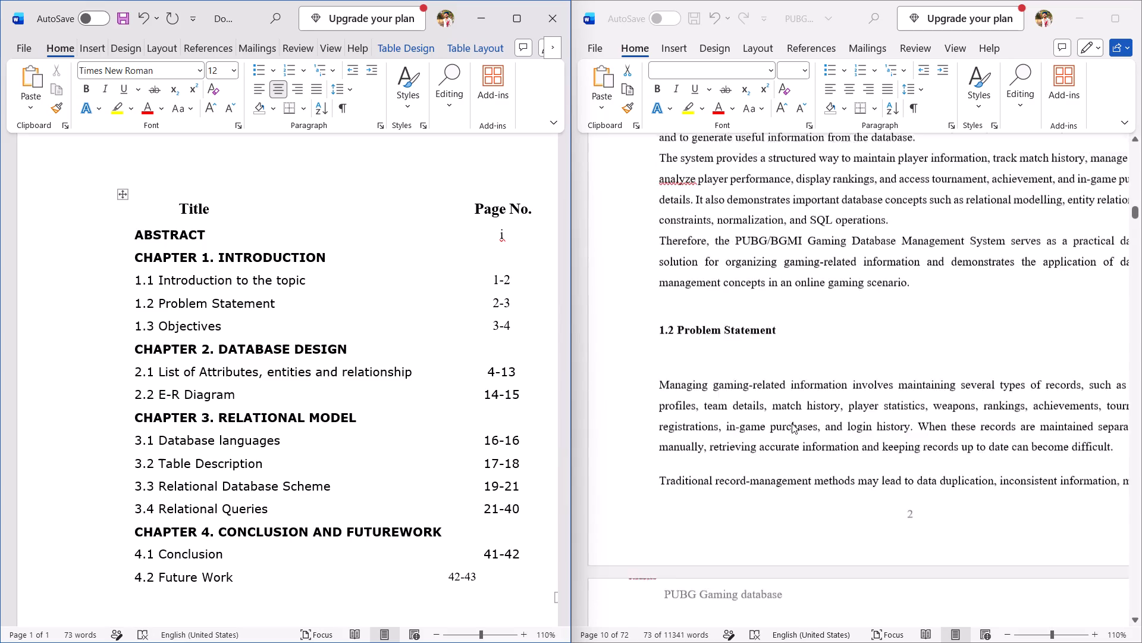
{"action": "scroll", "coordinate": [792, 423], "scroll_direction": "down", "scroll_amount": 3}
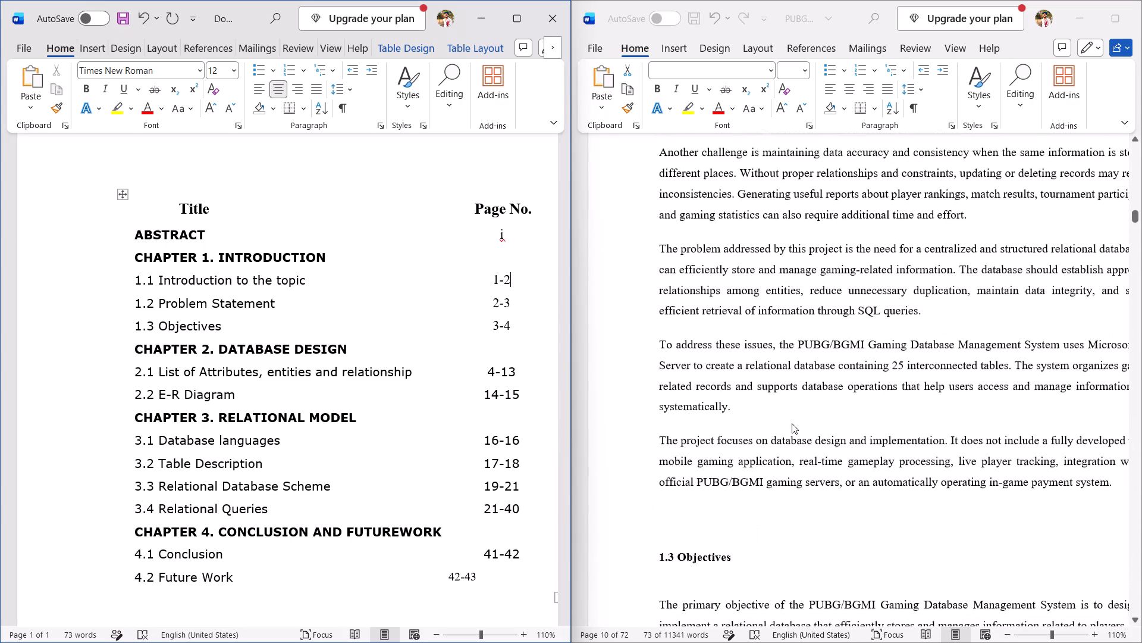
{"action": "scroll", "coordinate": [792, 423], "scroll_direction": "down", "scroll_amount": 3}
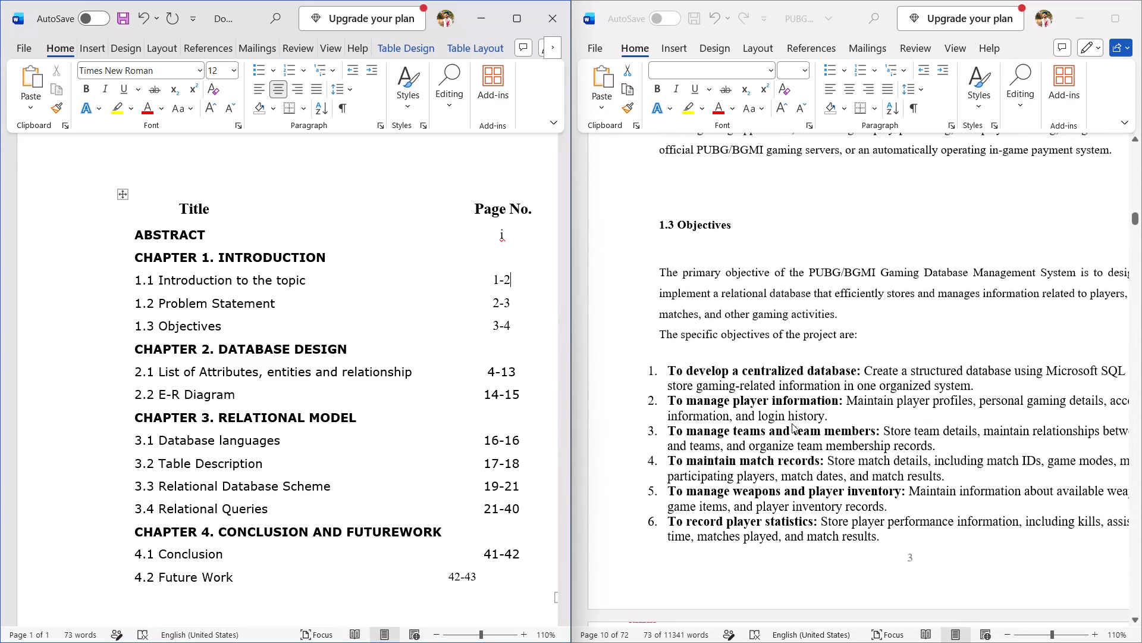
{"action": "scroll", "coordinate": [792, 423], "scroll_direction": "down", "scroll_amount": 2}
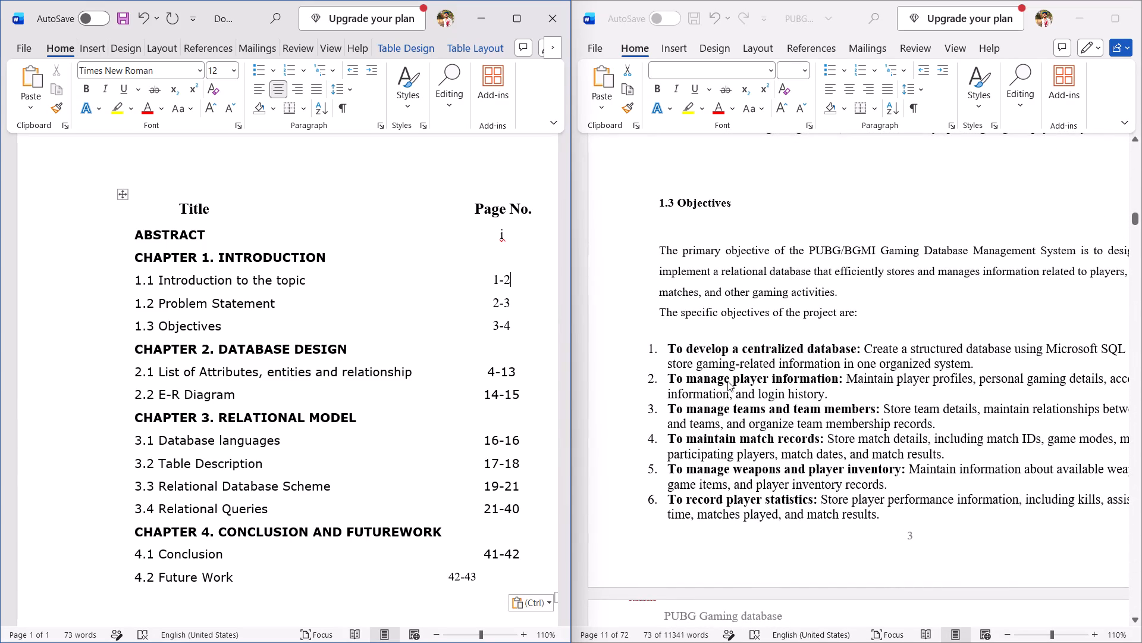
{"action": "scroll", "coordinate": [732, 391], "scroll_direction": "down", "scroll_amount": 1}
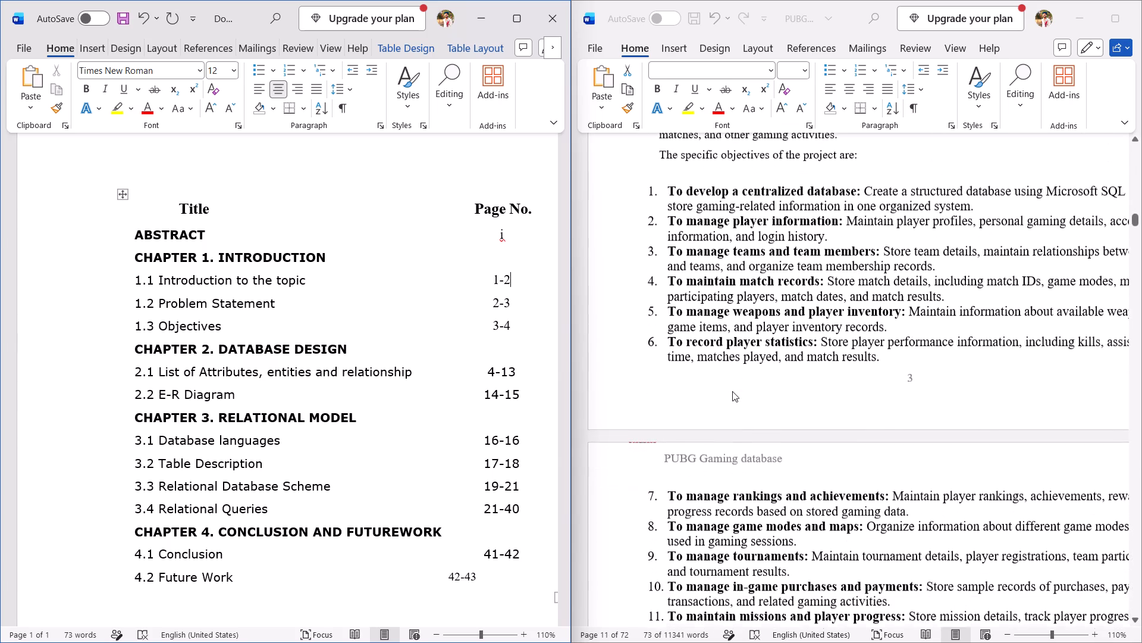
{"action": "scroll", "coordinate": [732, 391], "scroll_direction": "down", "scroll_amount": 2}
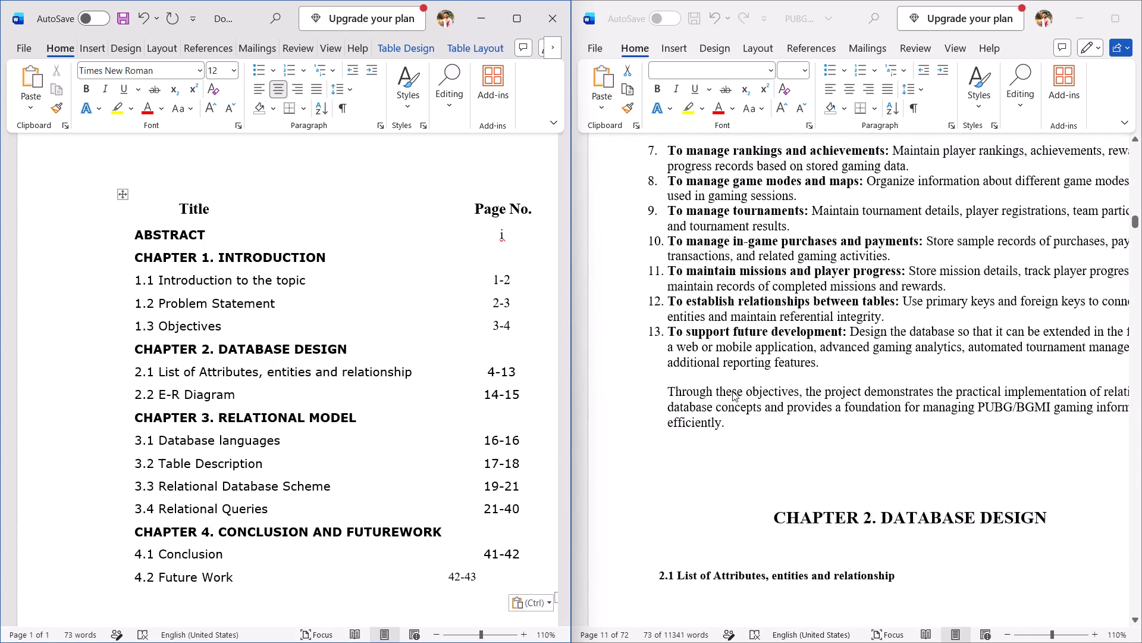
Follow section 2.1 List of Attributes, entities and relationship to its end in the report, and set its contents page range to 4-12.
{"action": "scroll", "coordinate": [732, 391], "scroll_direction": "down", "scroll_amount": 3}
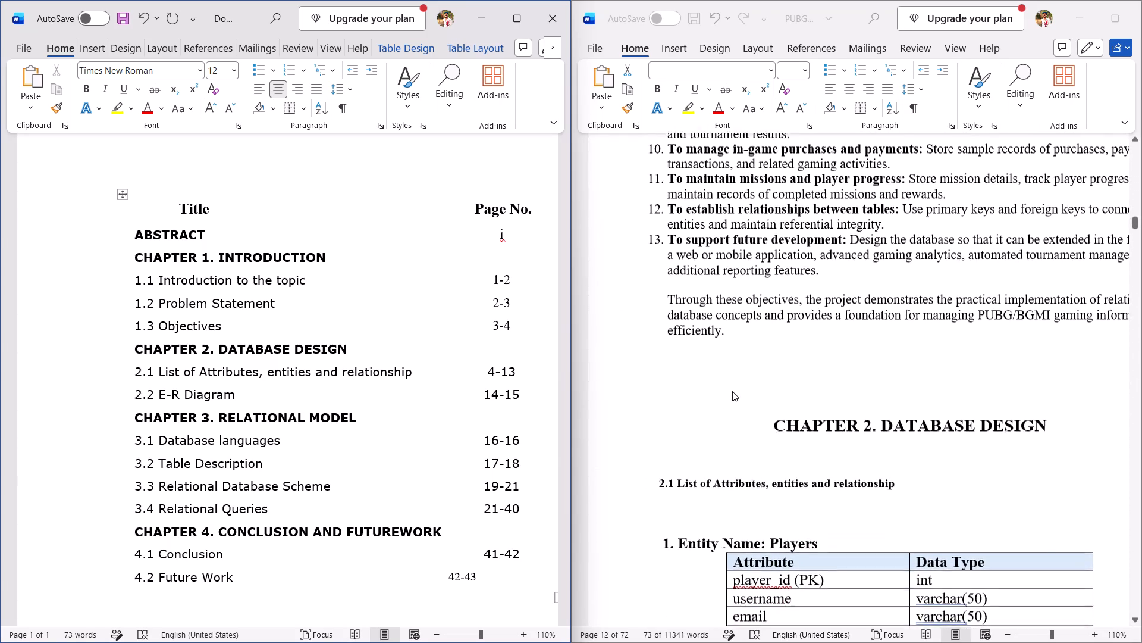
{"action": "scroll", "coordinate": [732, 391], "scroll_direction": "down", "scroll_amount": 2}
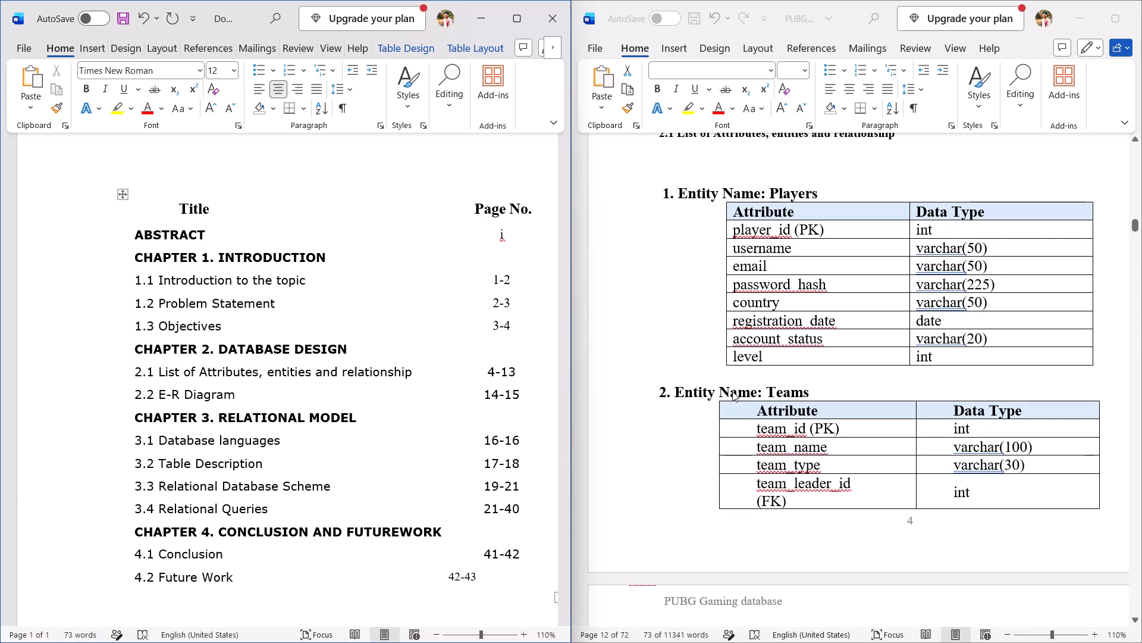
{"action": "scroll", "coordinate": [732, 391], "scroll_direction": "down", "scroll_amount": 1}
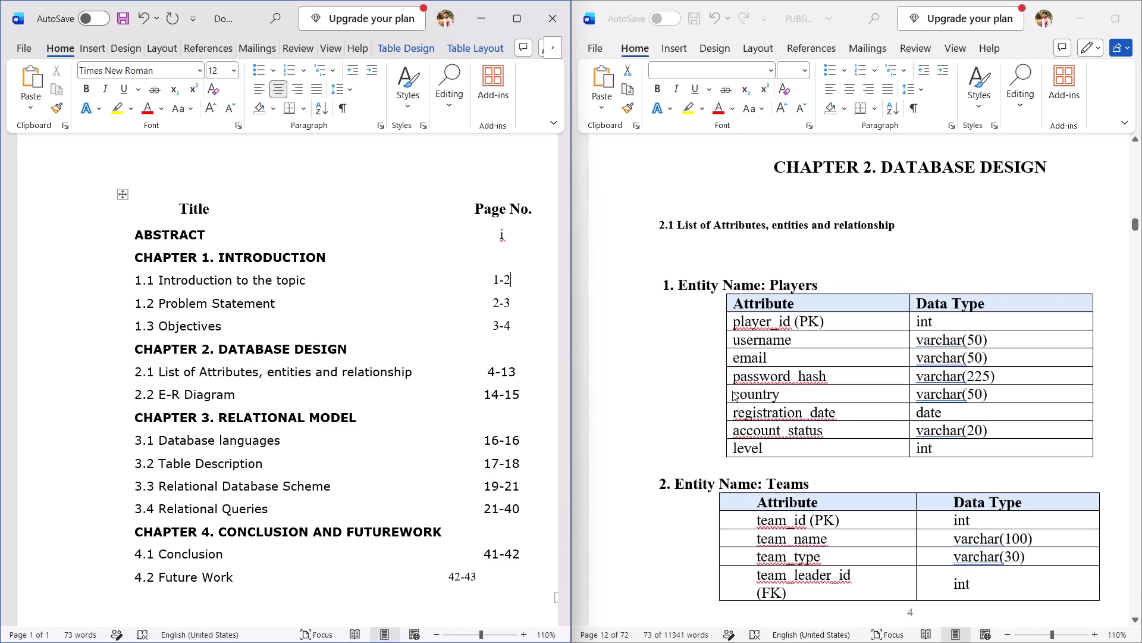
{"action": "scroll", "coordinate": [732, 391], "scroll_direction": "down", "scroll_amount": 1}
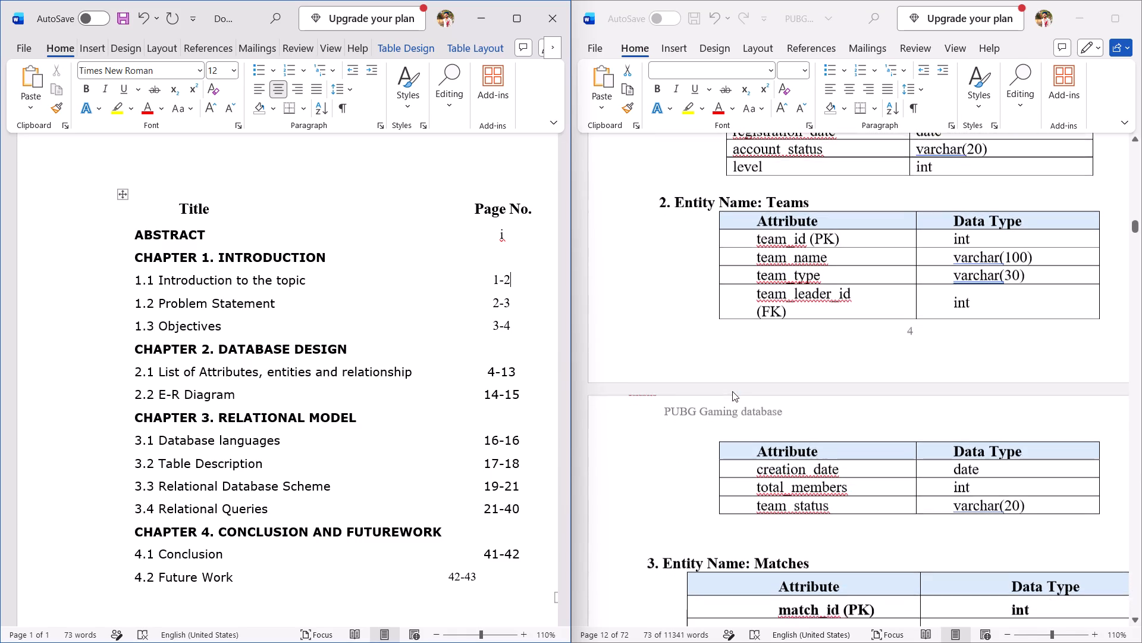
{"action": "scroll", "coordinate": [732, 391], "scroll_direction": "down", "scroll_amount": 2}
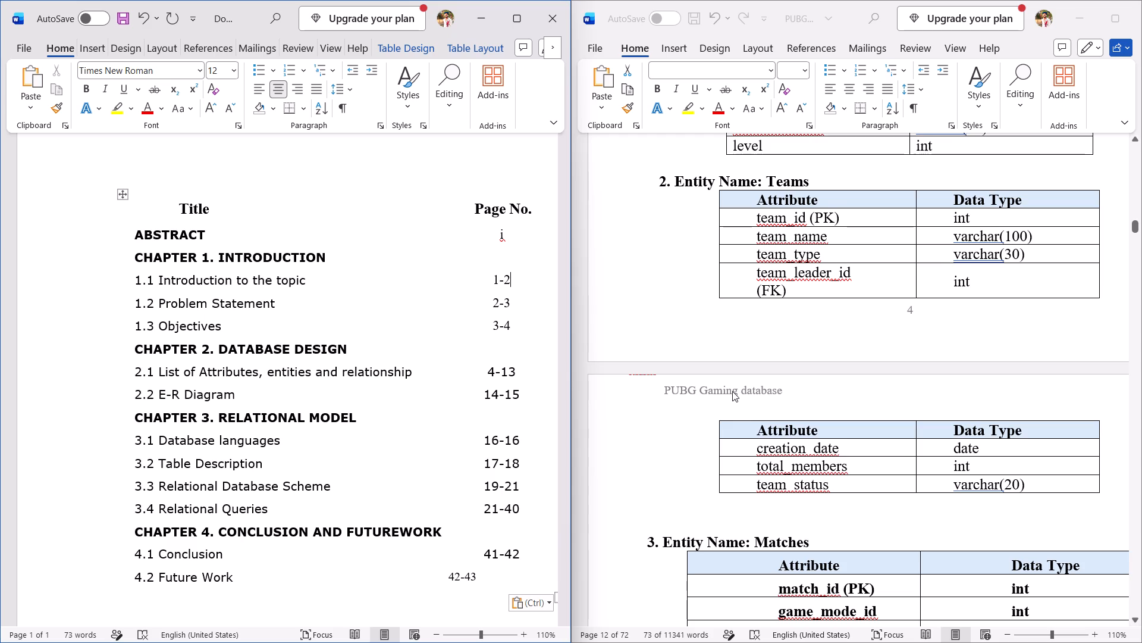
{"action": "scroll", "coordinate": [732, 391], "scroll_direction": "down", "scroll_amount": 5}
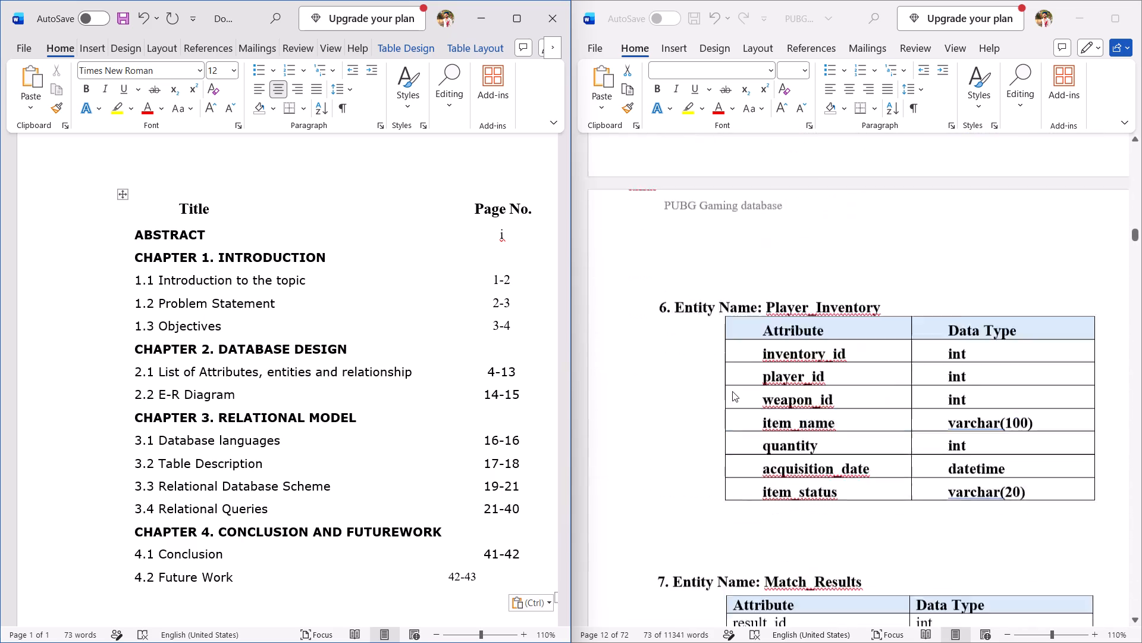
{"action": "scroll", "coordinate": [732, 391], "scroll_direction": "down", "scroll_amount": 5}
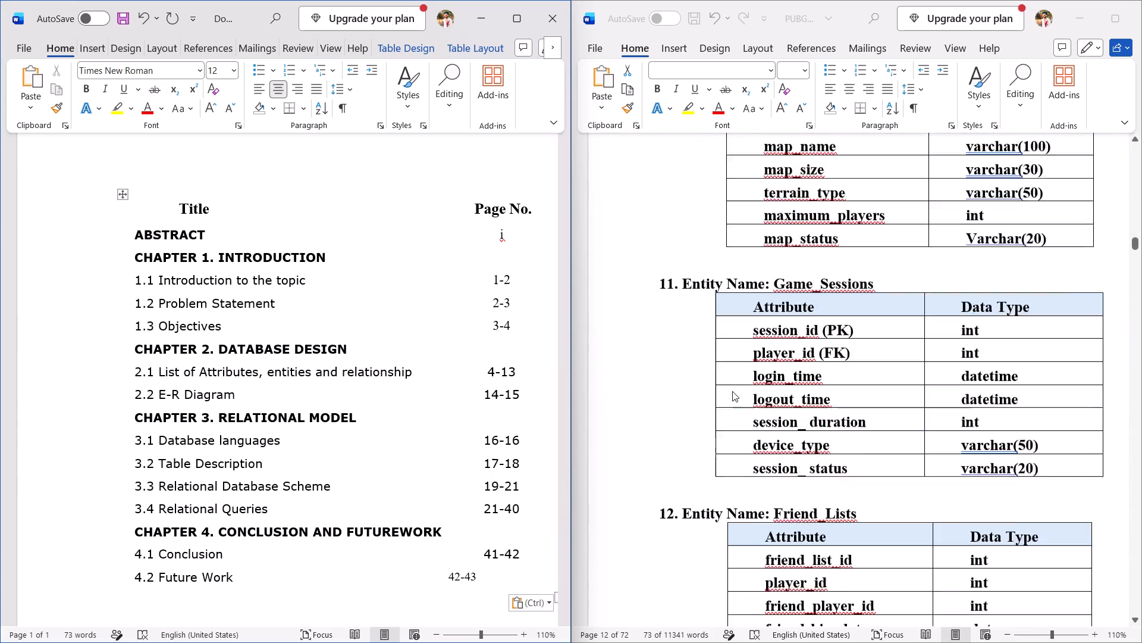
{"action": "scroll", "coordinate": [732, 391], "scroll_direction": "down", "scroll_amount": 5}
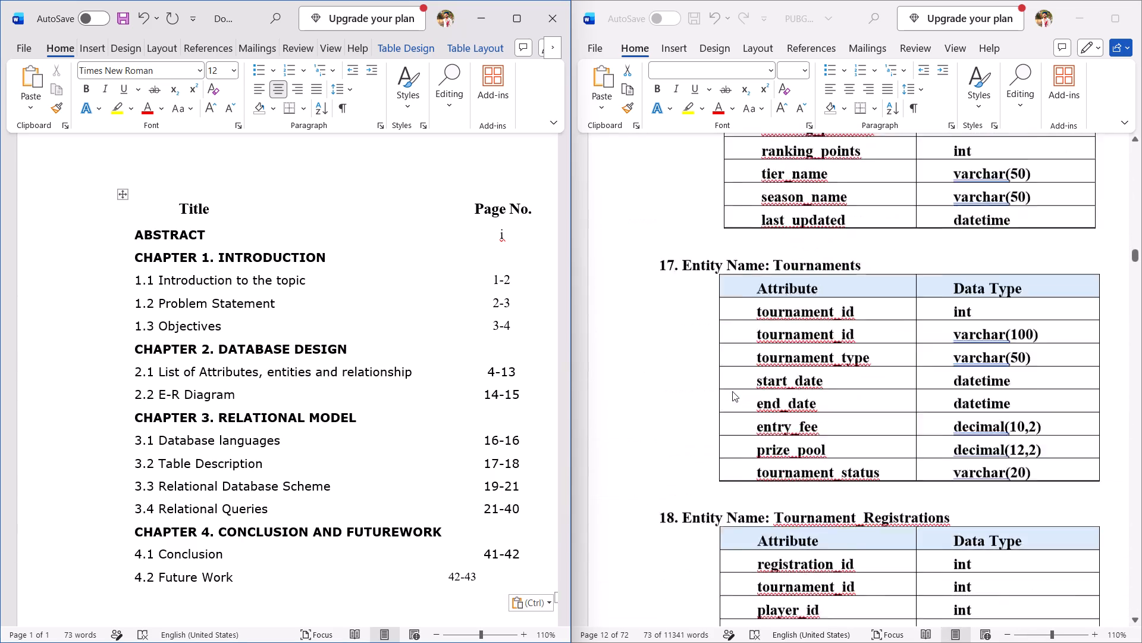
{"action": "scroll", "coordinate": [732, 391], "scroll_direction": "down", "scroll_amount": 4}
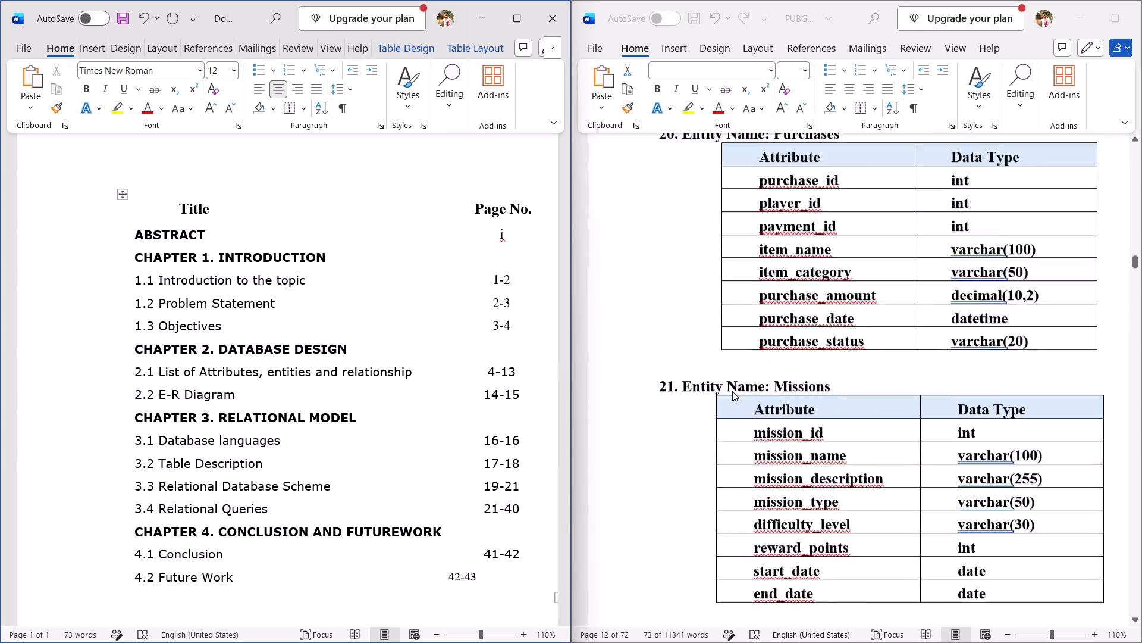
{"action": "scroll", "coordinate": [732, 391], "scroll_direction": "down", "scroll_amount": 4}
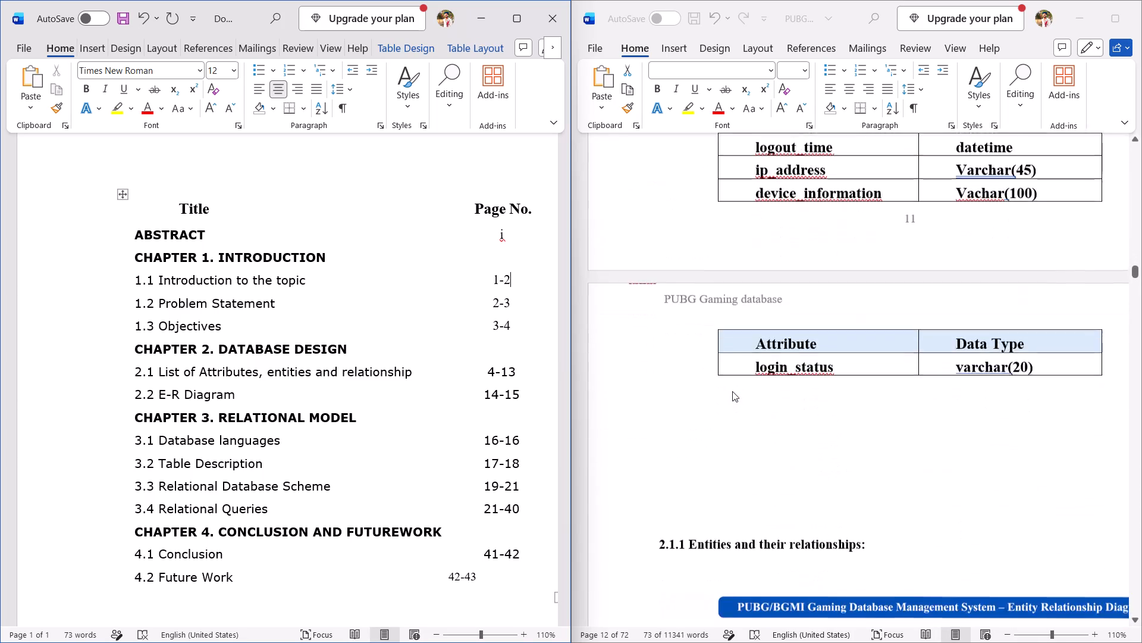
{"action": "scroll", "coordinate": [732, 391], "scroll_direction": "down", "scroll_amount": 4}
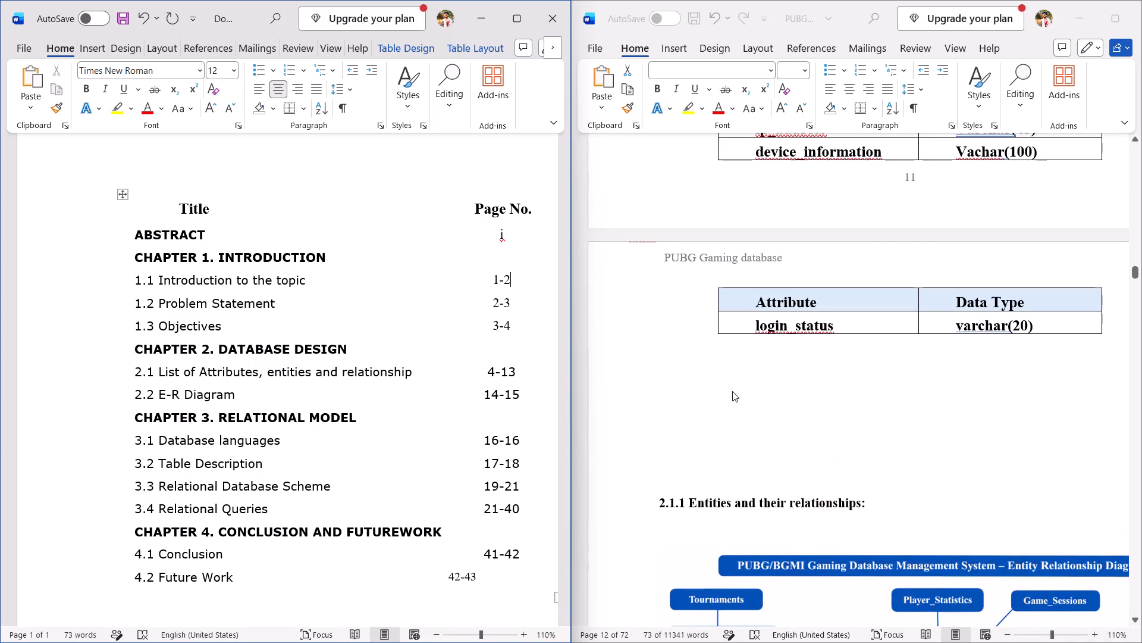
{"action": "scroll", "coordinate": [732, 391], "scroll_direction": "down", "scroll_amount": 2}
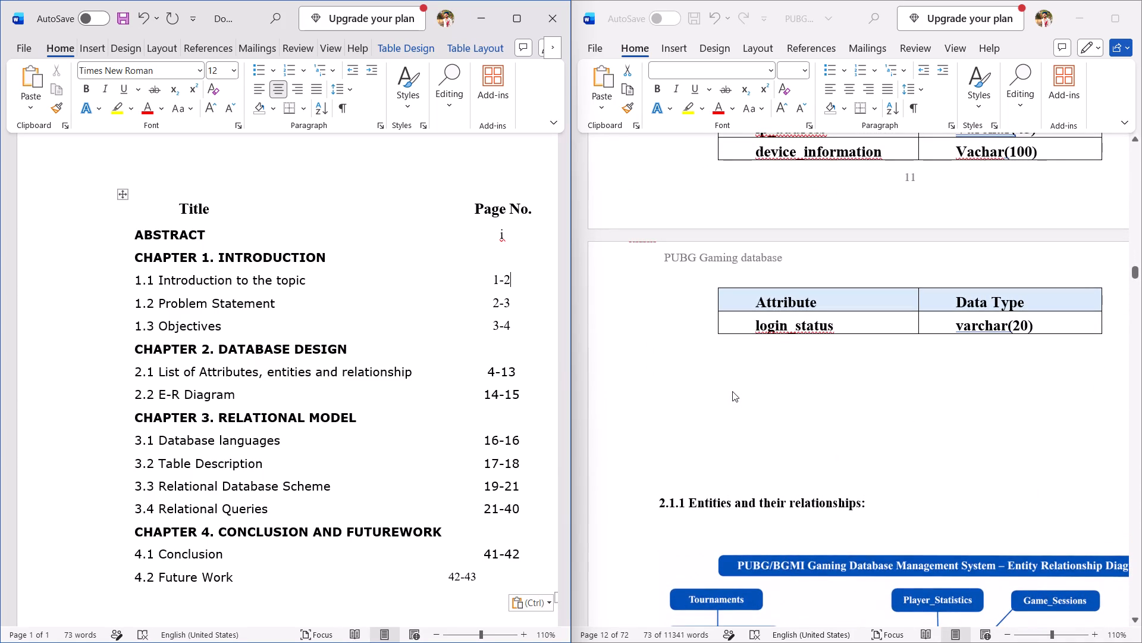
{"action": "scroll", "coordinate": [732, 391], "scroll_direction": "down", "scroll_amount": 1}
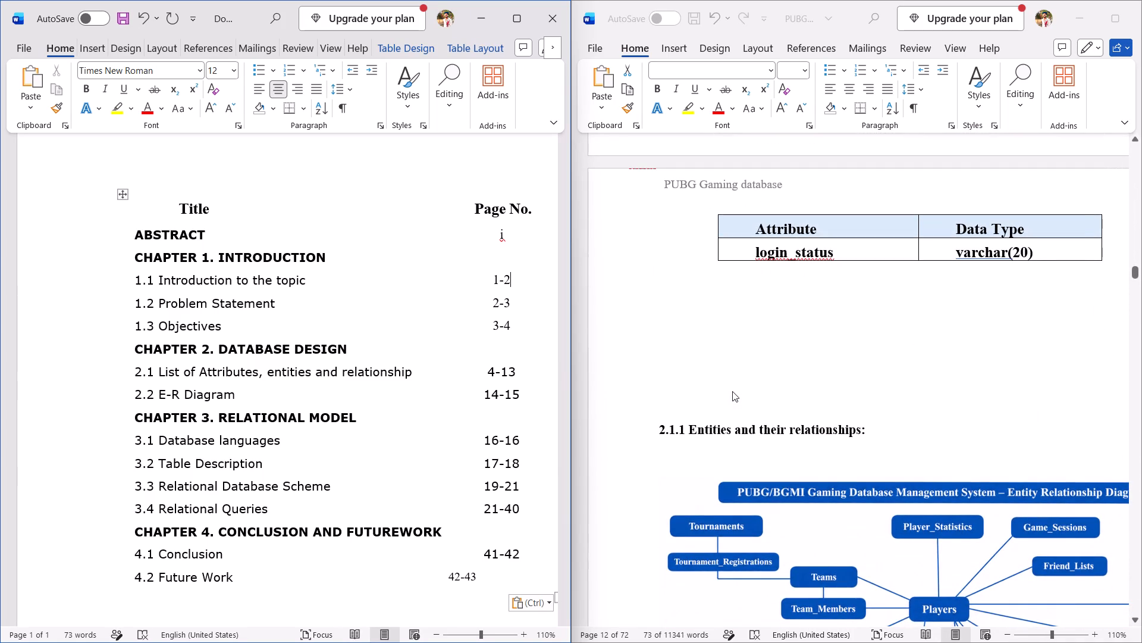
{"action": "scroll", "coordinate": [732, 391], "scroll_direction": "down", "scroll_amount": 3}
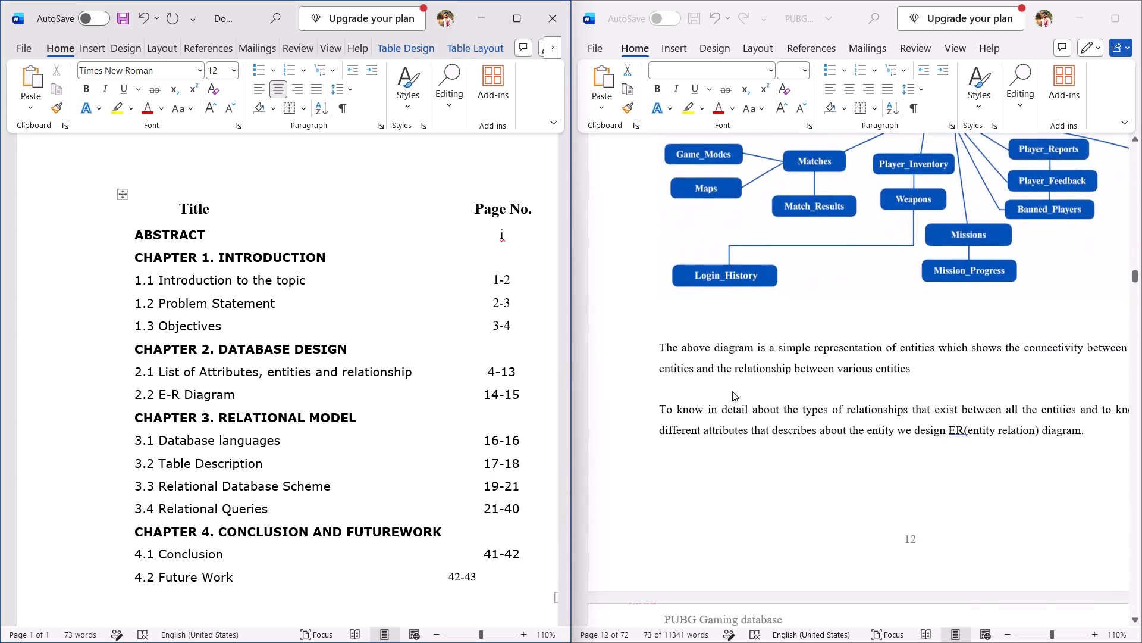
{"action": "scroll", "coordinate": [732, 391], "scroll_direction": "down", "scroll_amount": 3}
{"action": "scroll", "coordinate": [732, 391], "scroll_direction": "up", "scroll_amount": 1}
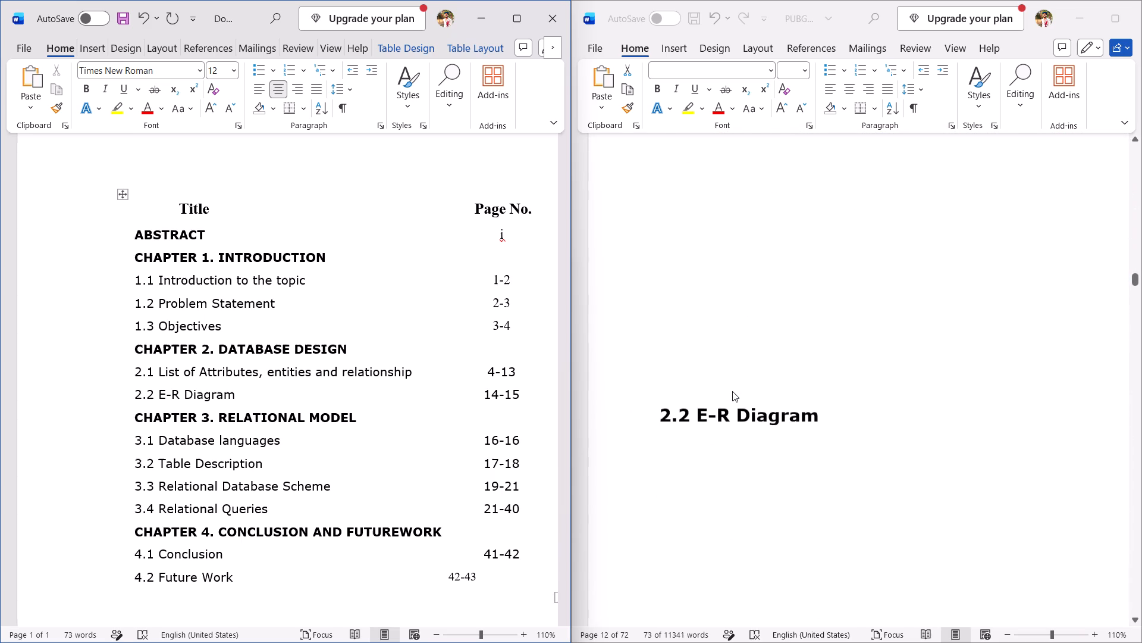
{"action": "scroll", "coordinate": [732, 391], "scroll_direction": "up", "scroll_amount": 1}
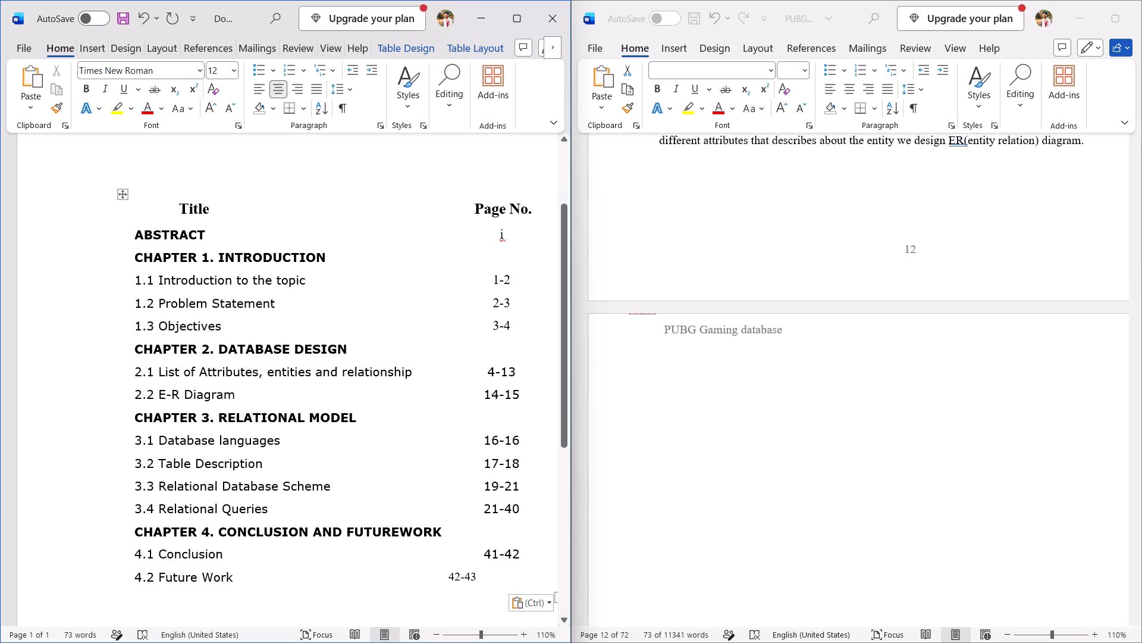
{"action": "left_click", "coordinate": [517, 374]}
{"action": "key", "text": "BackSpace"}
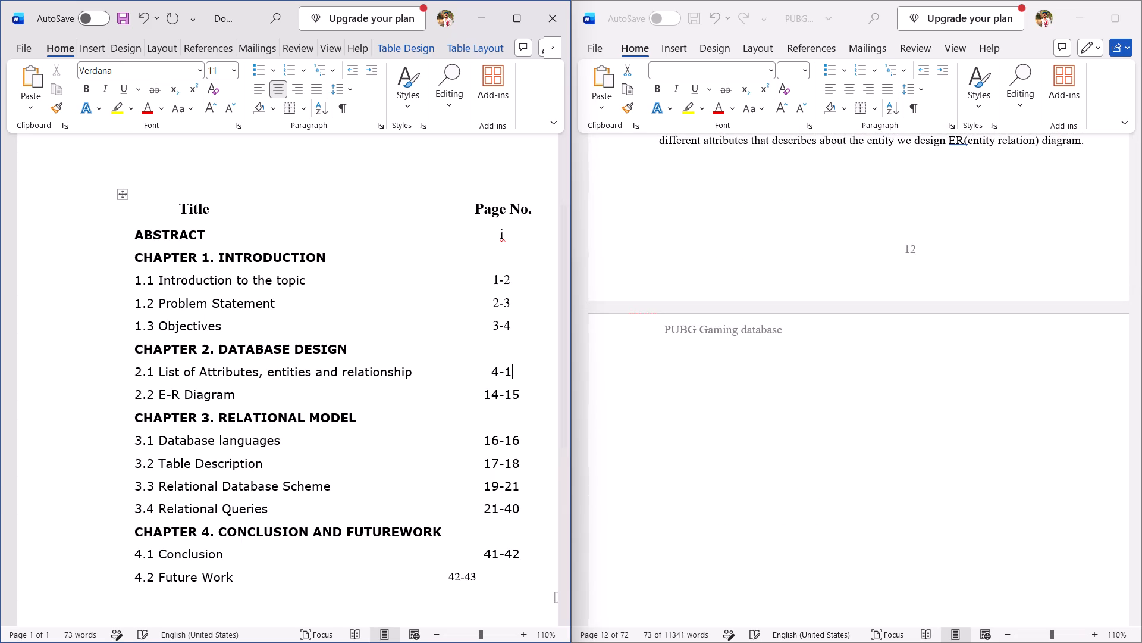
{"action": "key", "text": "2"}
Locate the pages of section 2.2 E-R Diagram in the report and set its contents page range to 13-14.
{"action": "scroll", "coordinate": [776, 385], "scroll_direction": "down", "scroll_amount": 3}
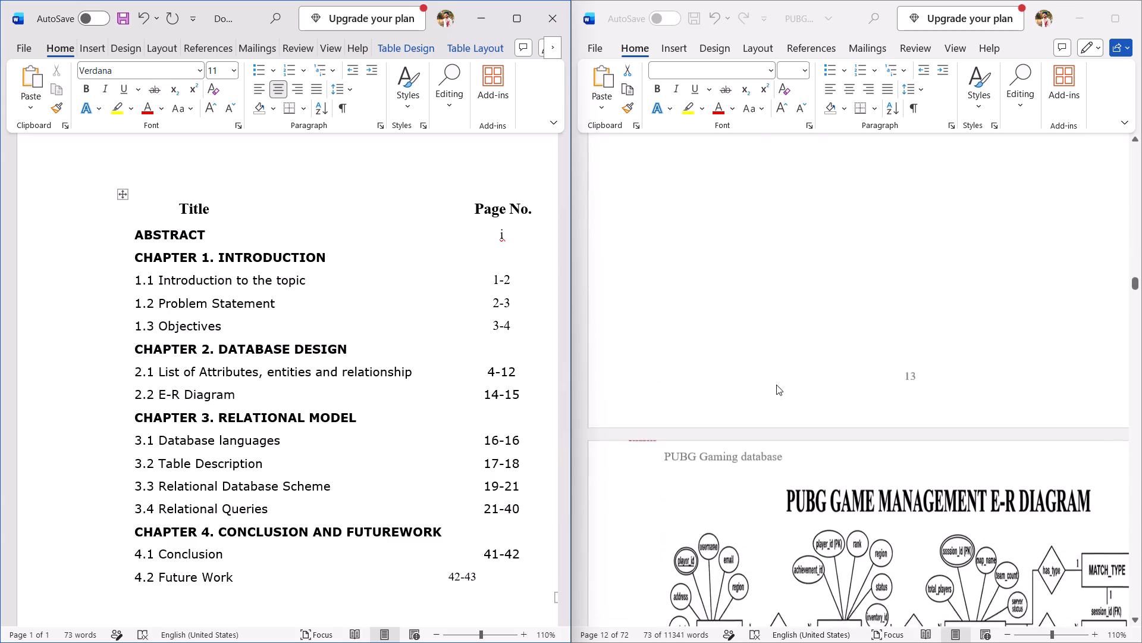
{"action": "scroll", "coordinate": [776, 385], "scroll_direction": "down", "scroll_amount": 4}
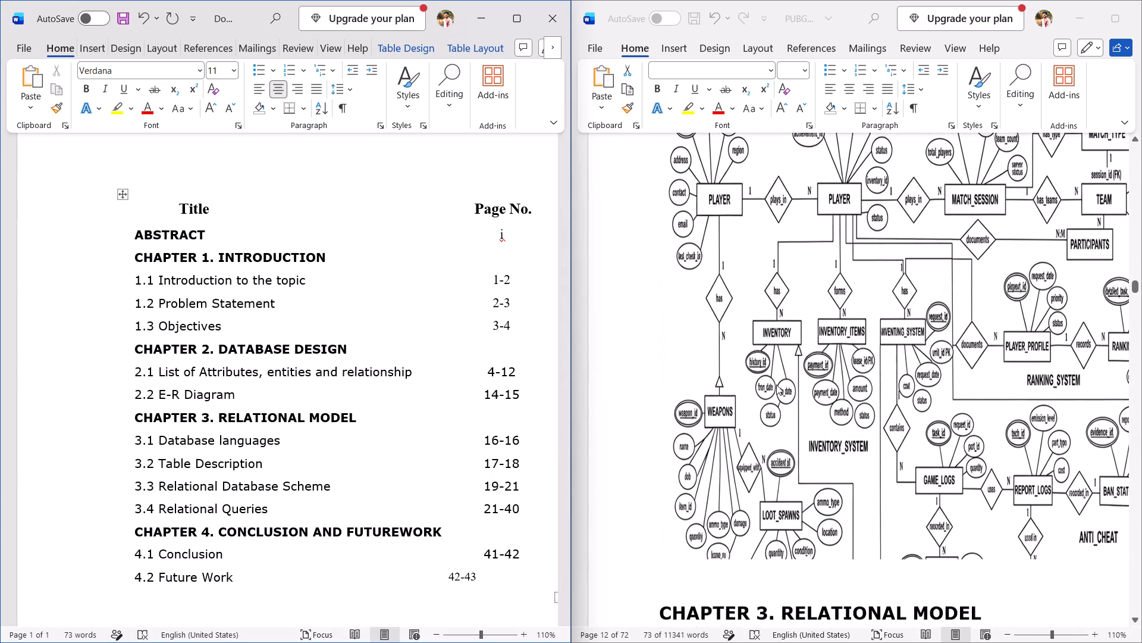
{"action": "scroll", "coordinate": [776, 385], "scroll_direction": "down", "scroll_amount": 3}
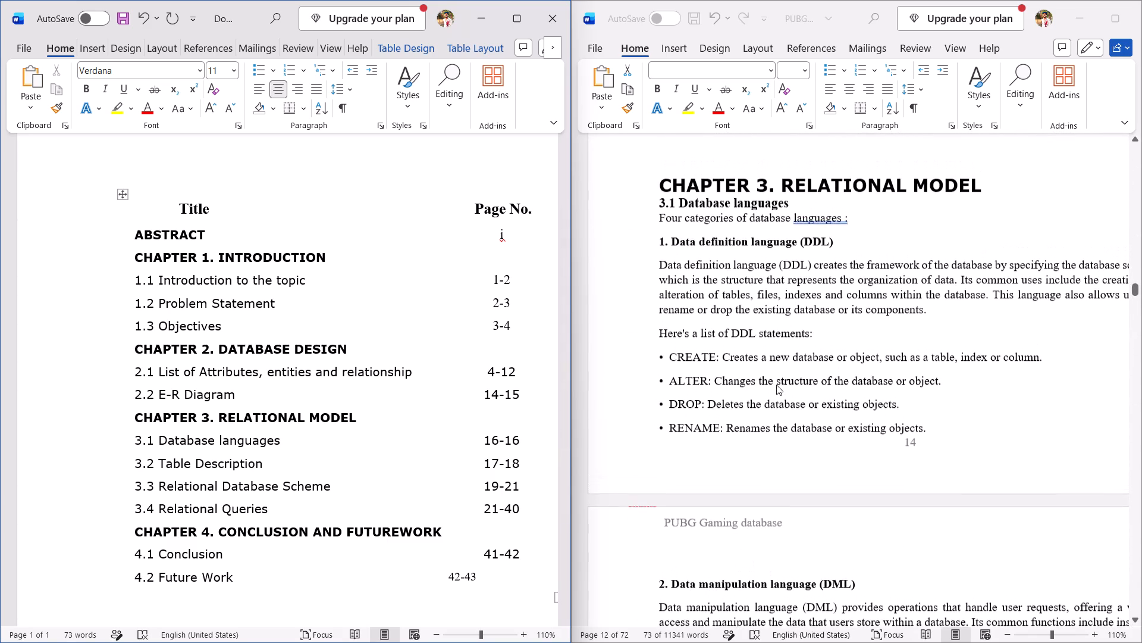
{"action": "left_click", "coordinate": [500, 395]}
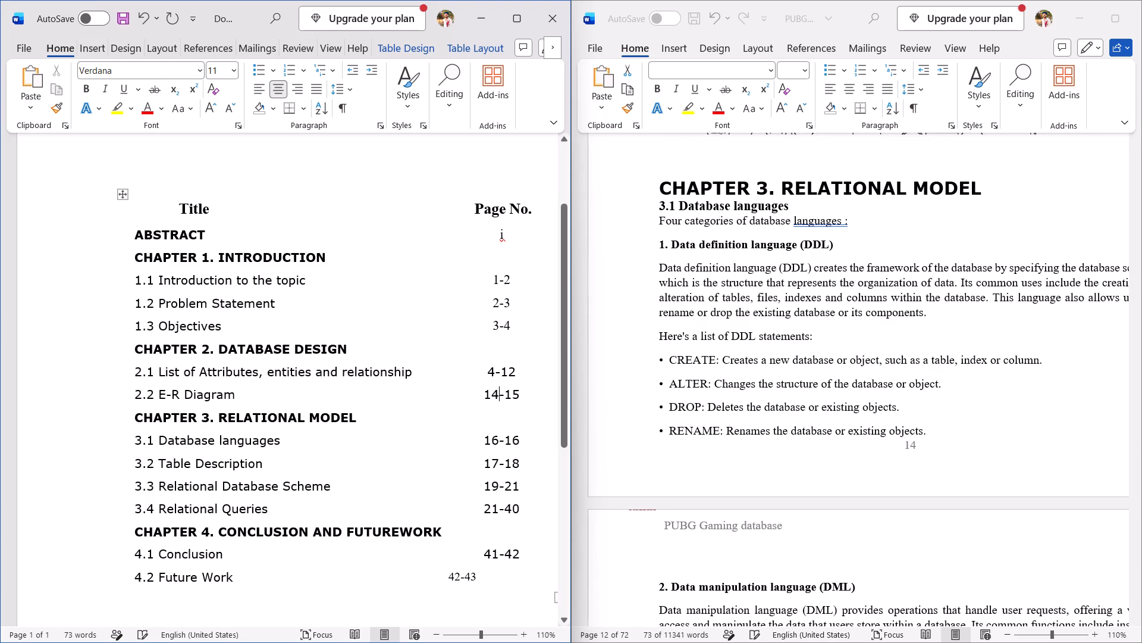
{"action": "key", "text": "BackSpace"}
{"action": "key", "text": "3"}
{"action": "left_click", "coordinate": [521, 395]}
{"action": "key", "text": "BackSpace"}
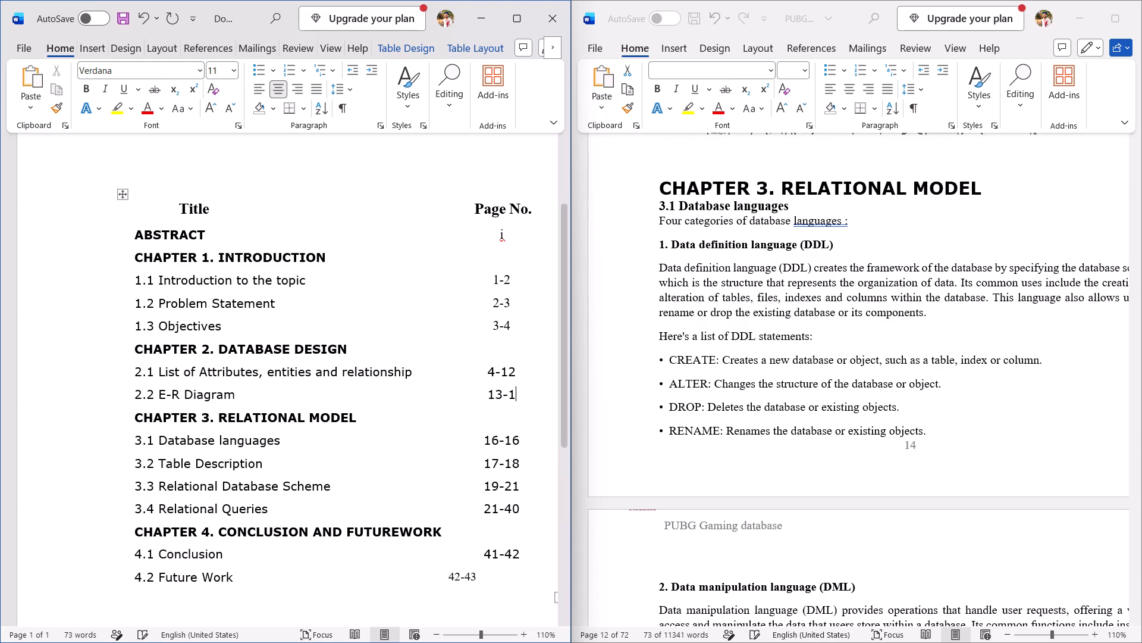
{"action": "key", "text": "4"}
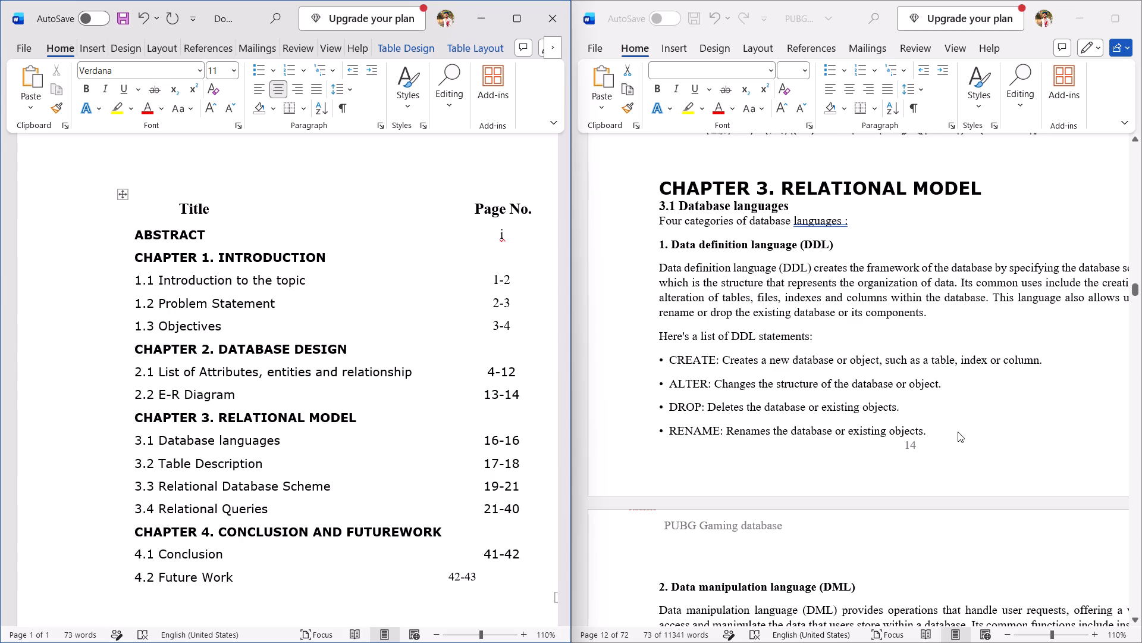
Follow section 3.1 Database languages to the start of 3.2 in the report, and set its contents page range to 14-15.
{"action": "scroll", "coordinate": [958, 432], "scroll_direction": "down", "scroll_amount": 1}
{"action": "scroll", "coordinate": [958, 432], "scroll_direction": "up", "scroll_amount": 1}
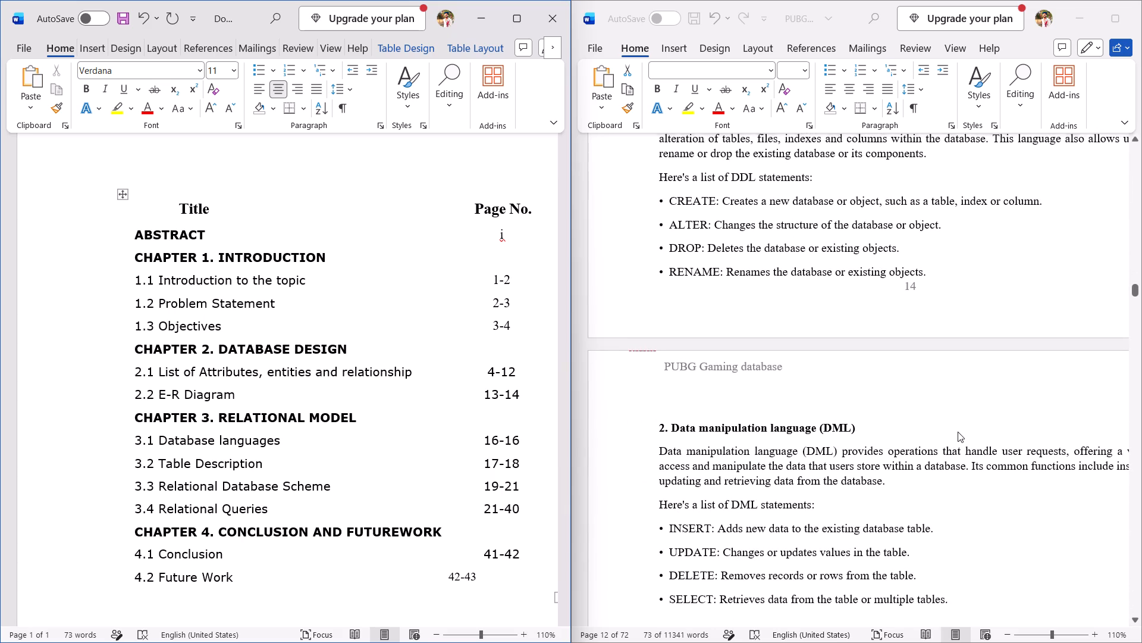
{"action": "scroll", "coordinate": [958, 432], "scroll_direction": "up", "scroll_amount": 1}
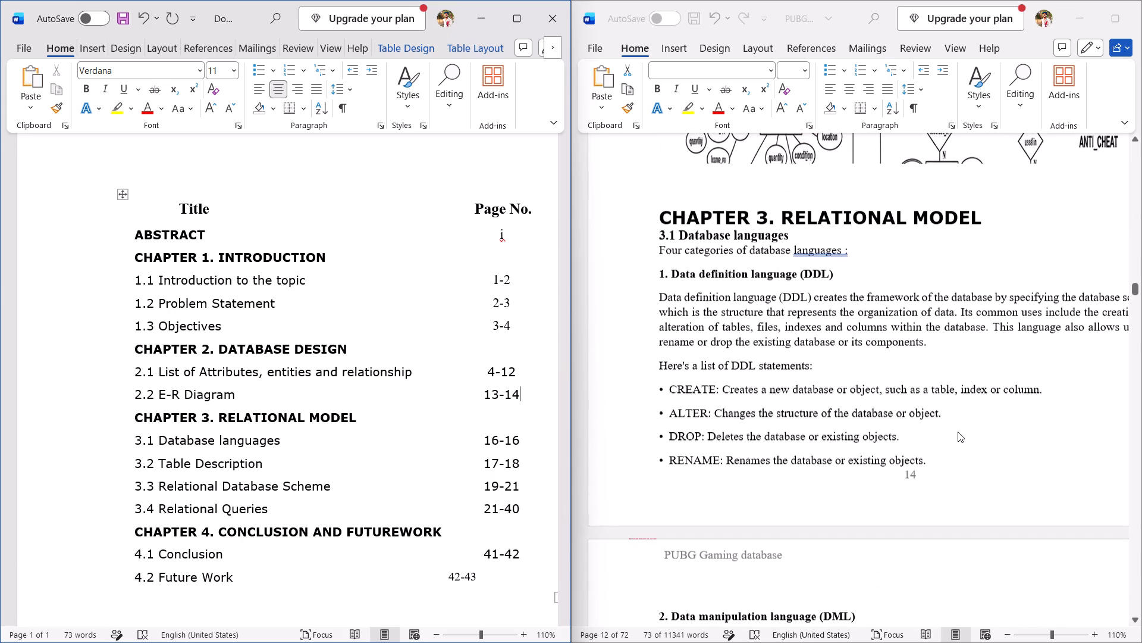
{"action": "scroll", "coordinate": [958, 432], "scroll_direction": "down", "scroll_amount": 1}
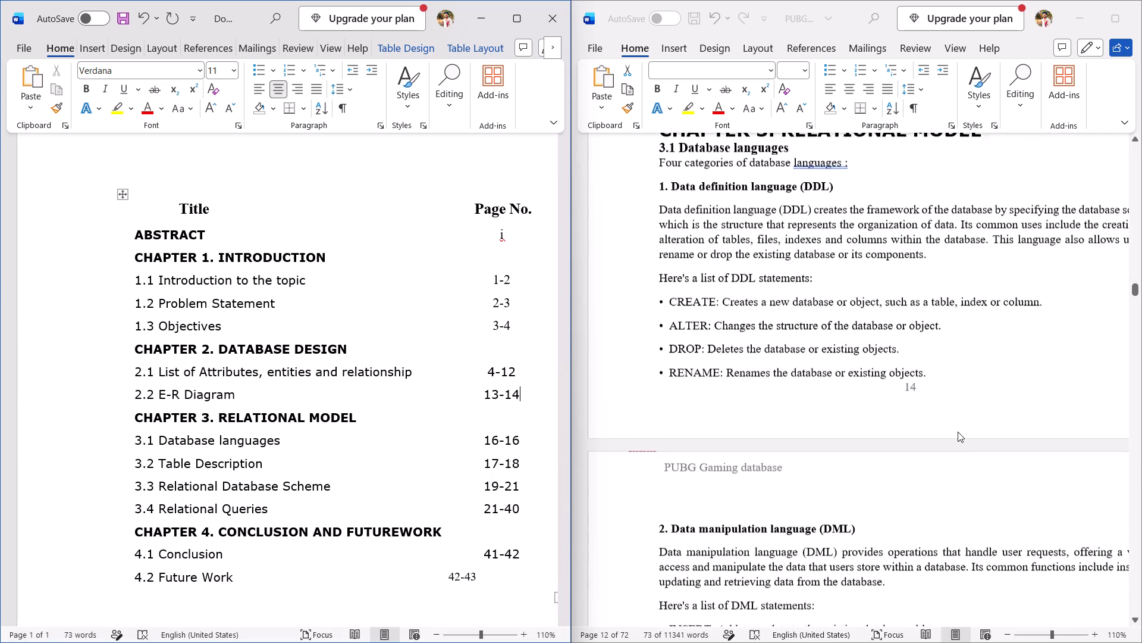
{"action": "scroll", "coordinate": [958, 432], "scroll_direction": "down", "scroll_amount": 4}
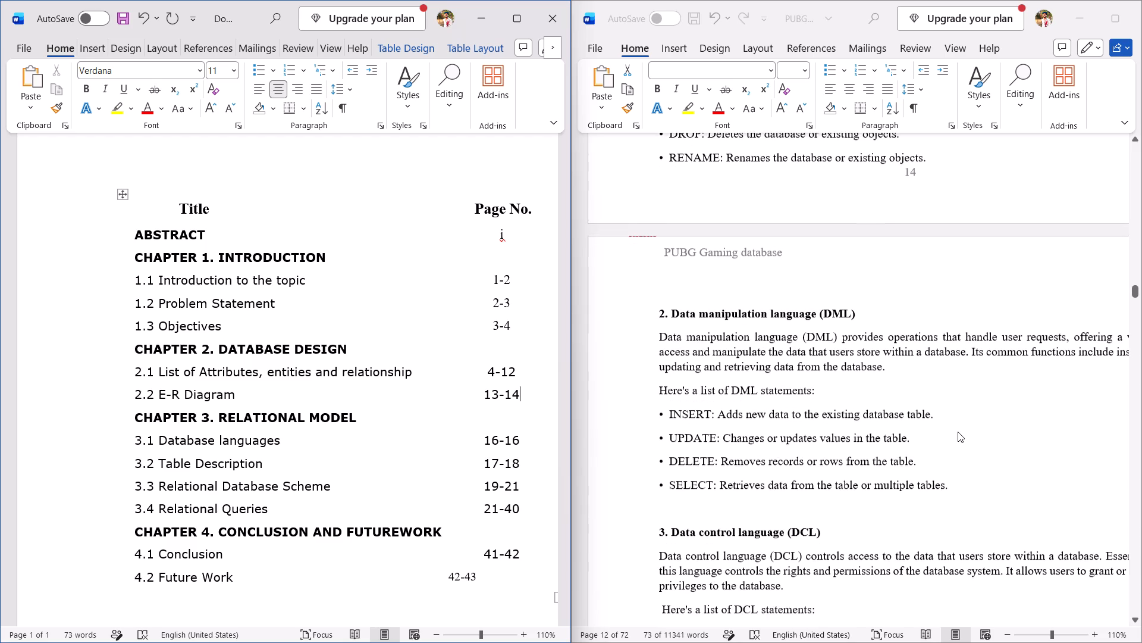
{"action": "scroll", "coordinate": [958, 432], "scroll_direction": "down", "scroll_amount": 4}
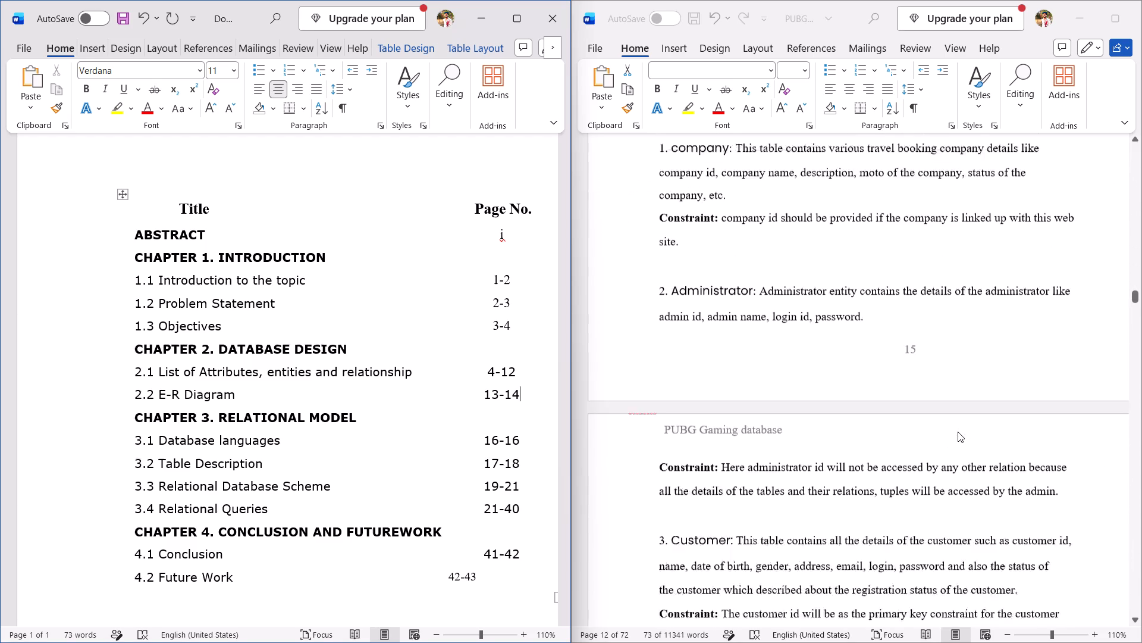
{"action": "scroll", "coordinate": [958, 432], "scroll_direction": "down", "scroll_amount": 4}
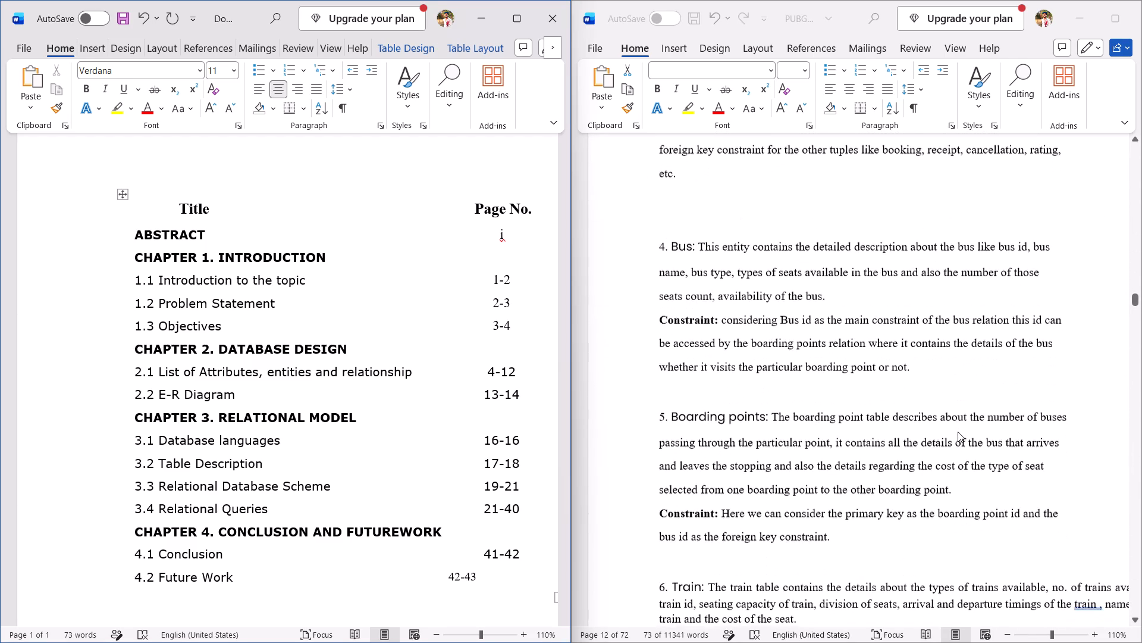
{"action": "scroll", "coordinate": [958, 432], "scroll_direction": "down", "scroll_amount": 4}
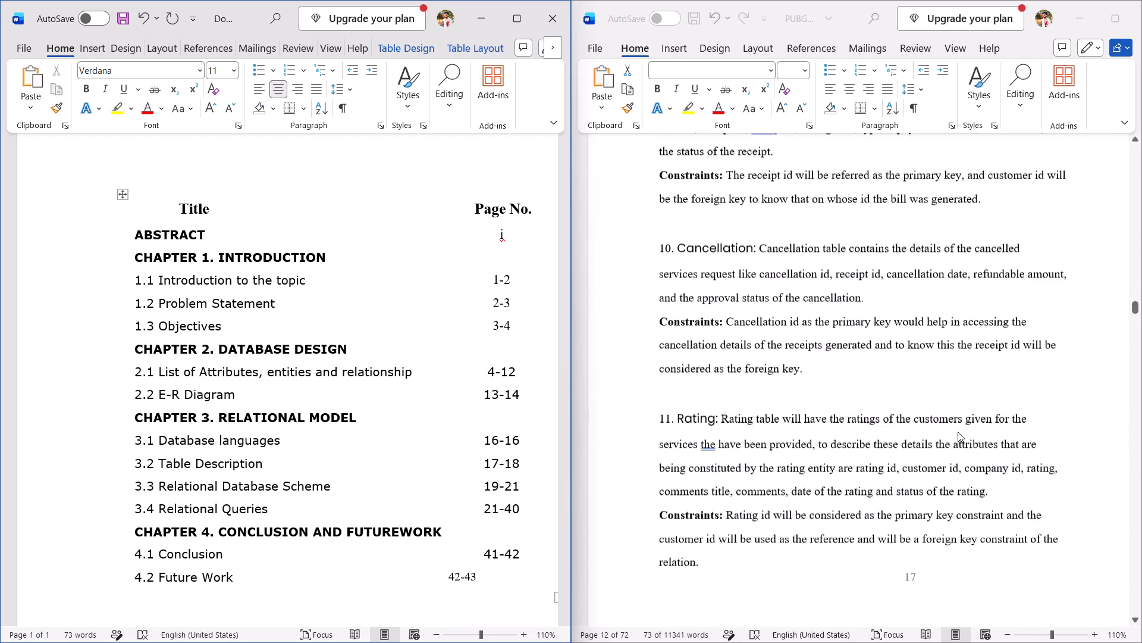
{"action": "scroll", "coordinate": [958, 432], "scroll_direction": "down", "scroll_amount": 4}
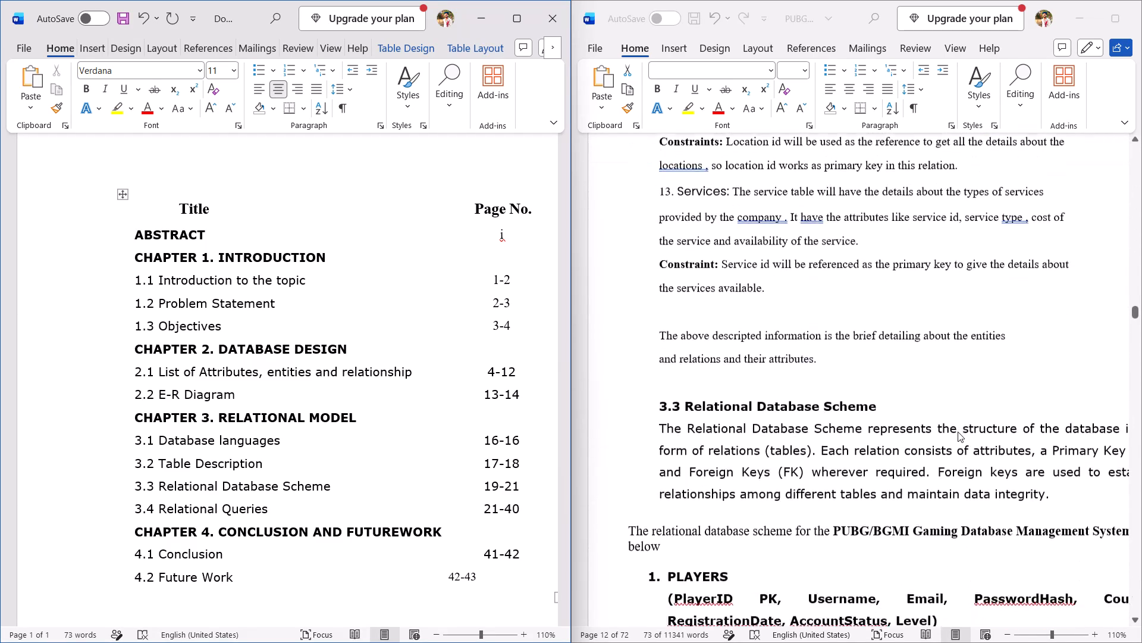
{"action": "scroll", "coordinate": [958, 432], "scroll_direction": "down", "scroll_amount": 2}
{"action": "scroll", "coordinate": [958, 432], "scroll_direction": "up", "scroll_amount": 2}
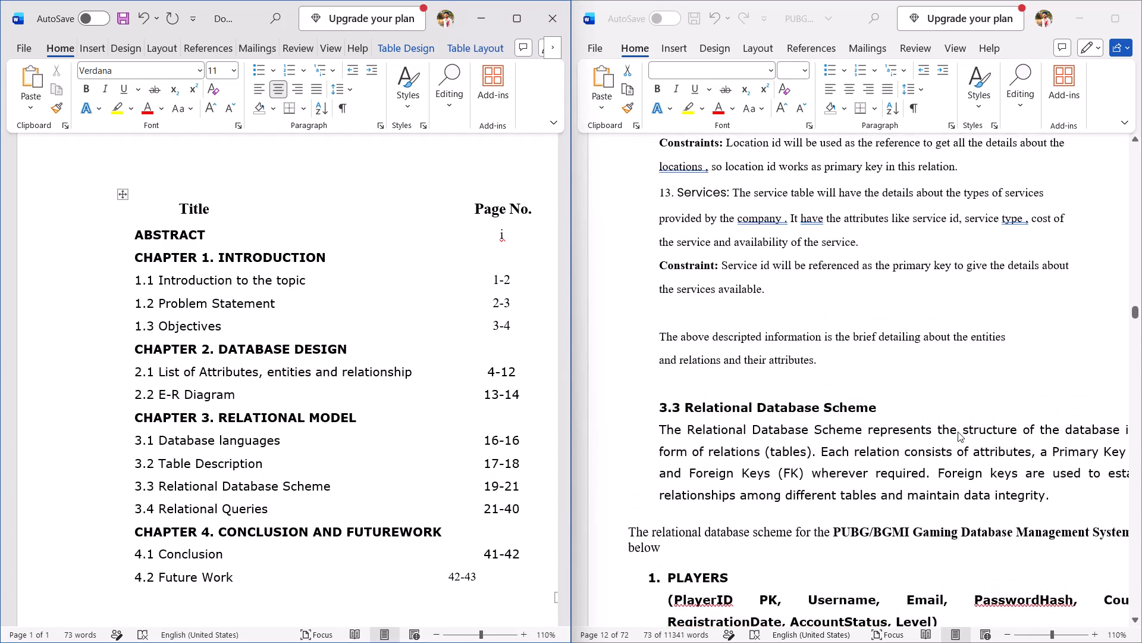
{"action": "scroll", "coordinate": [958, 432], "scroll_direction": "up", "scroll_amount": 4}
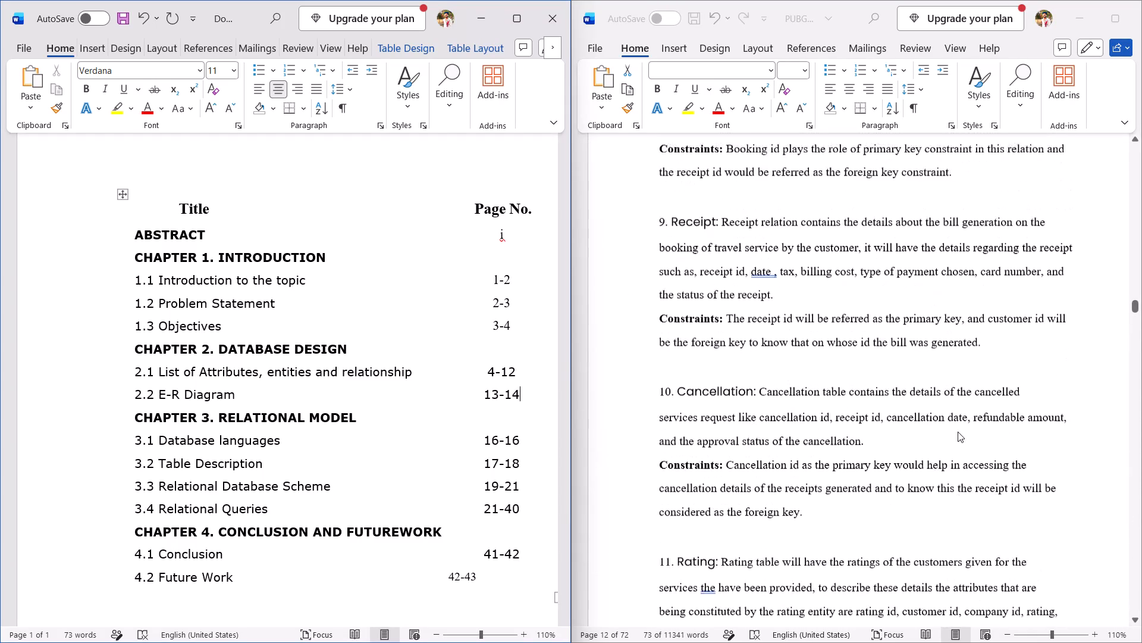
{"action": "scroll", "coordinate": [958, 432], "scroll_direction": "up", "scroll_amount": 4}
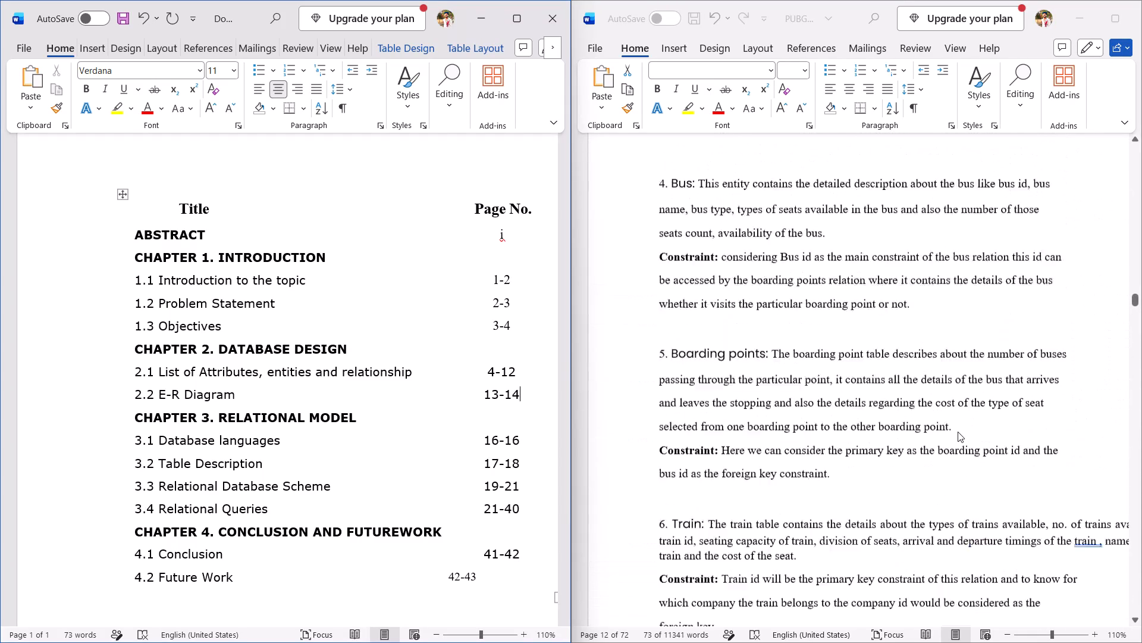
{"action": "scroll", "coordinate": [958, 432], "scroll_direction": "up", "scroll_amount": 4}
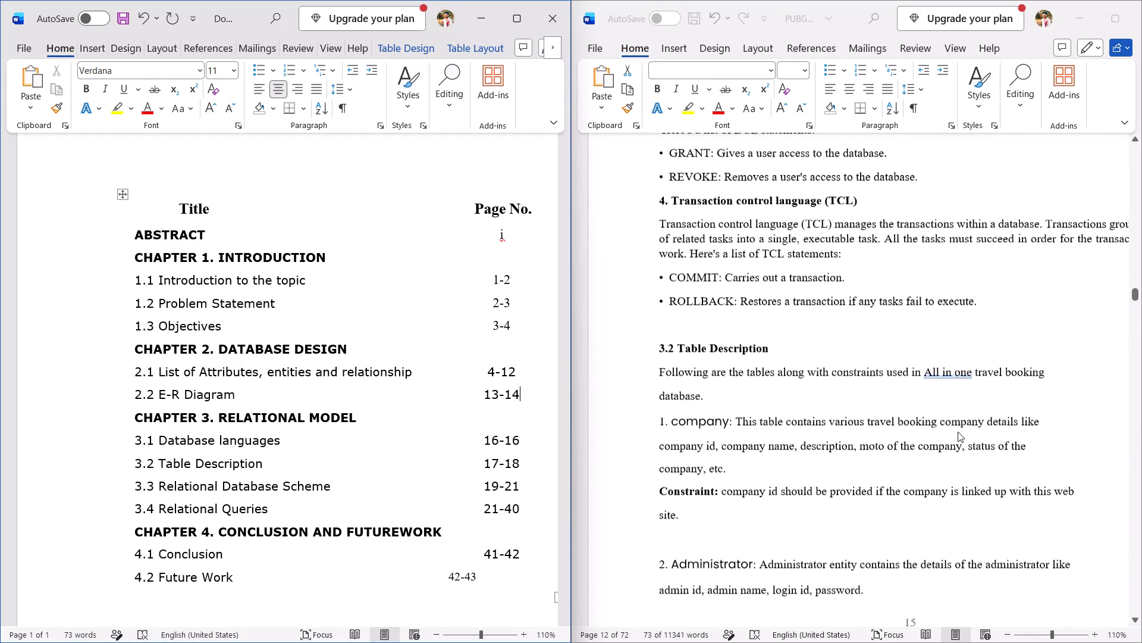
{"action": "scroll", "coordinate": [958, 432], "scroll_direction": "up", "scroll_amount": 1}
{"action": "scroll", "coordinate": [958, 432], "scroll_direction": "down", "scroll_amount": 1}
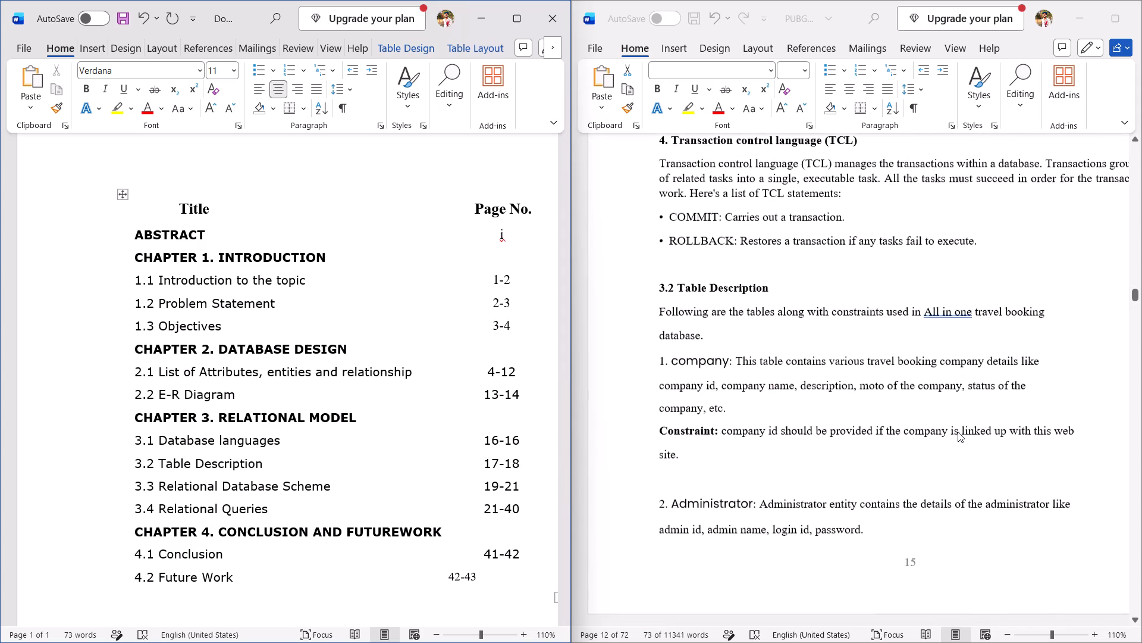
{"action": "scroll", "coordinate": [958, 432], "scroll_direction": "down", "scroll_amount": 1}
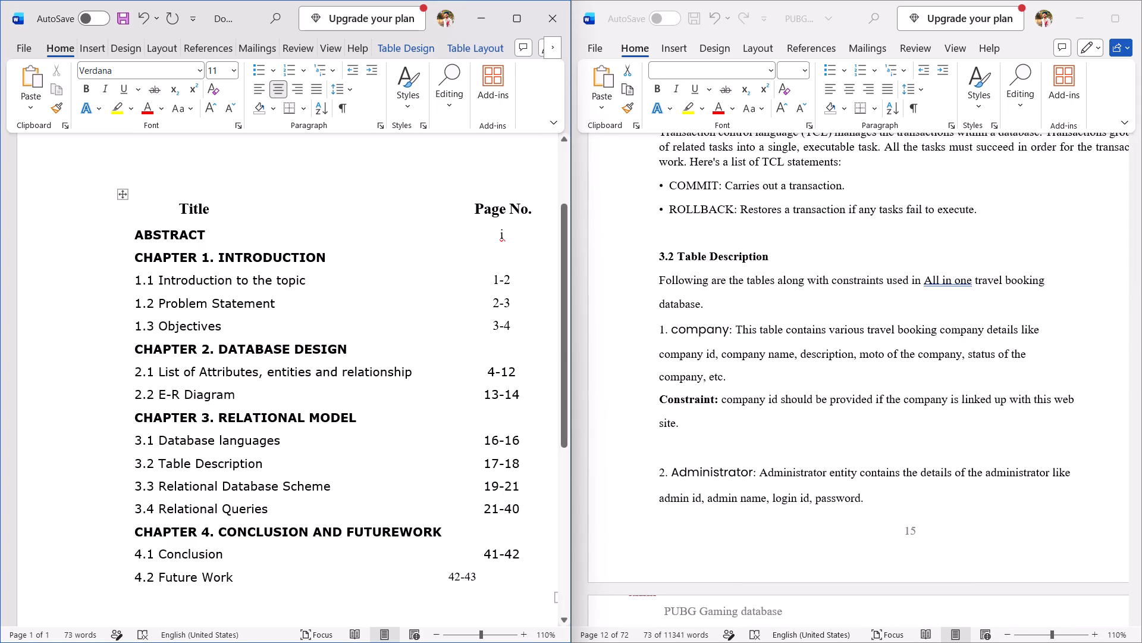
{"action": "left_click", "coordinate": [500, 440]}
{"action": "key", "text": "BackSpace"}
{"action": "key", "text": "4"}
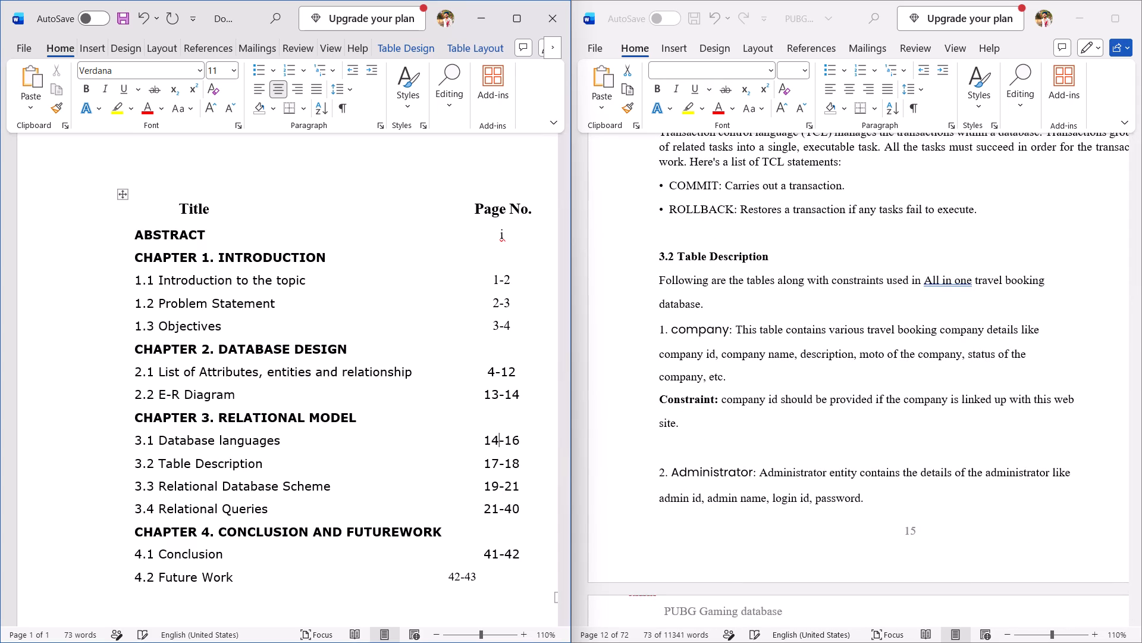
{"action": "left_click", "coordinate": [526, 442]}
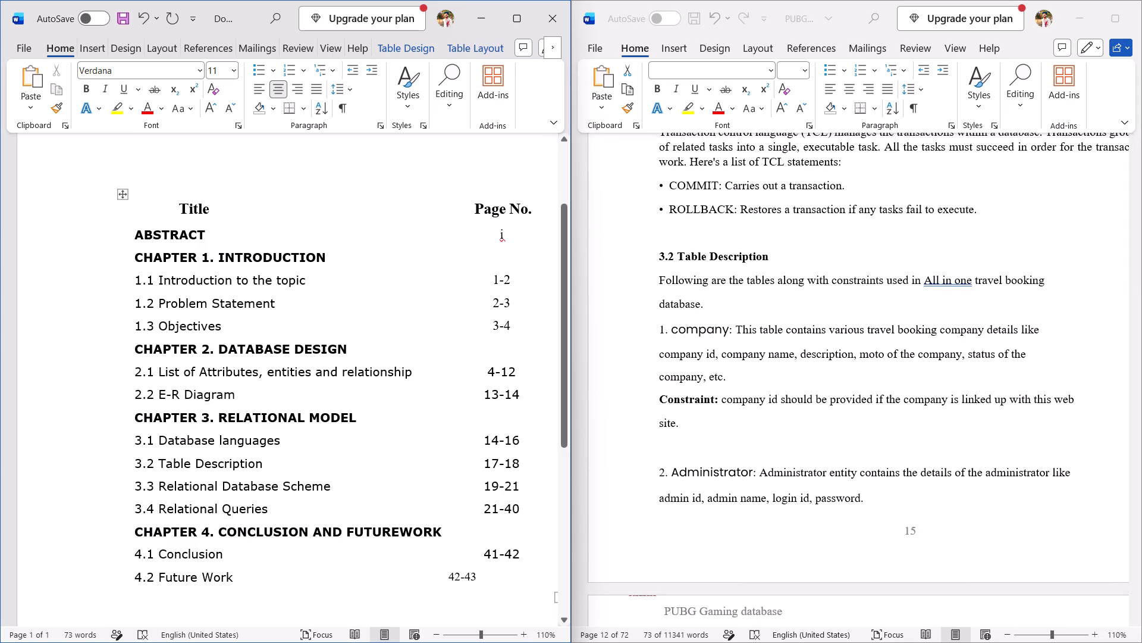
{"action": "key", "text": "BackSpace"}
{"action": "key", "text": "5"}
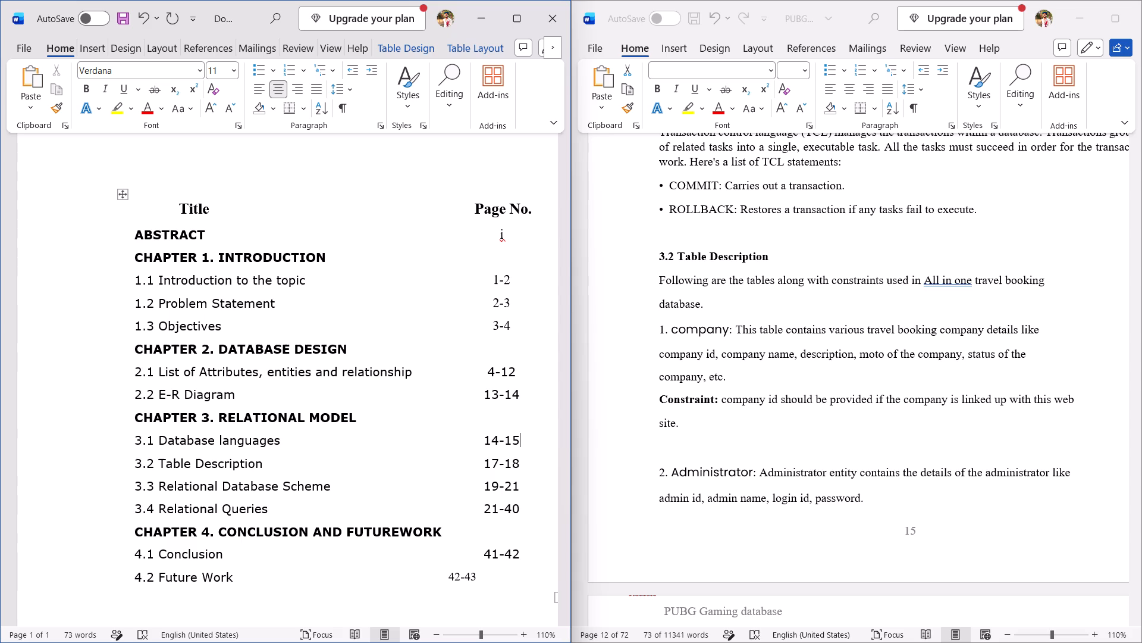
Follow section 3.2 Table Description to its end in the report, and set its contents page range to 15-18.
{"action": "scroll", "coordinate": [744, 469], "scroll_direction": "down", "scroll_amount": 3}
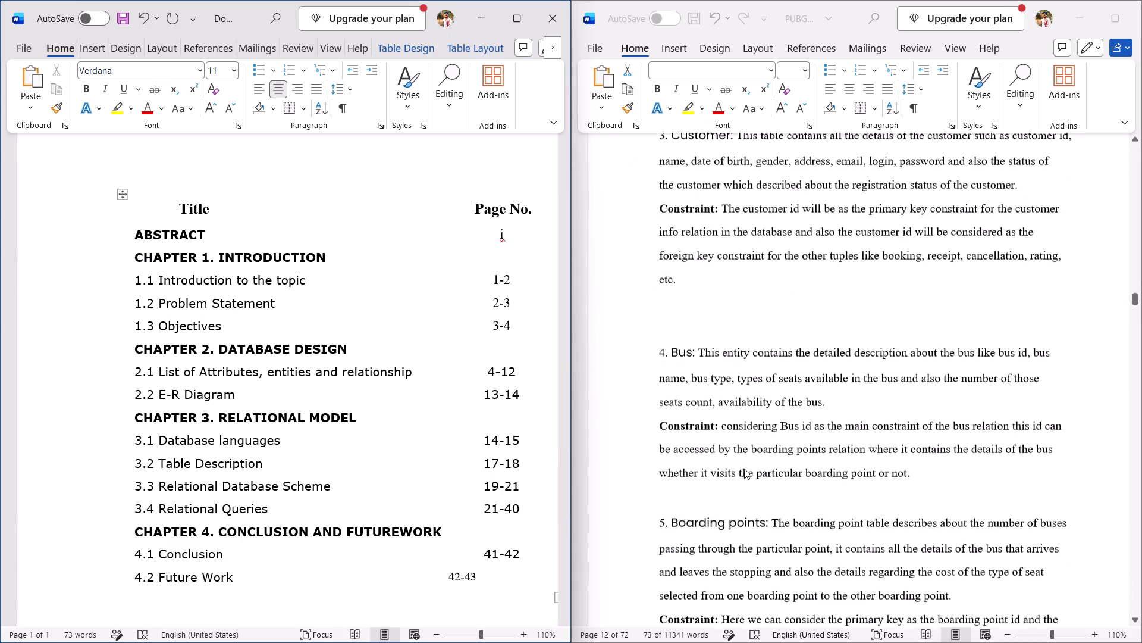
{"action": "scroll", "coordinate": [744, 469], "scroll_direction": "down", "scroll_amount": 6}
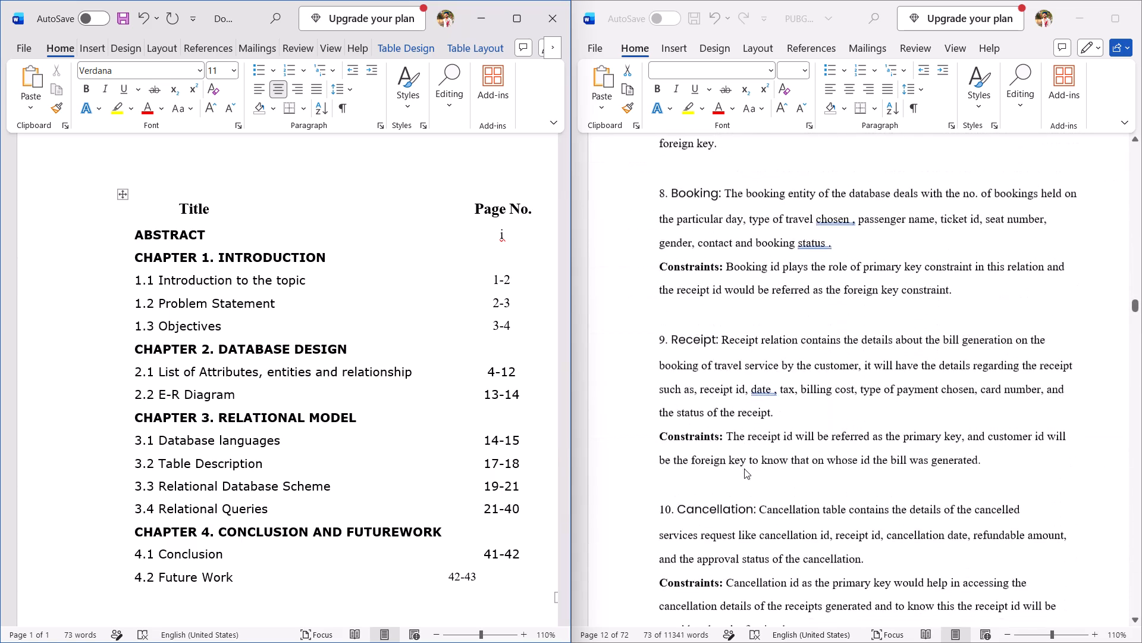
{"action": "scroll", "coordinate": [744, 469], "scroll_direction": "down", "scroll_amount": 6}
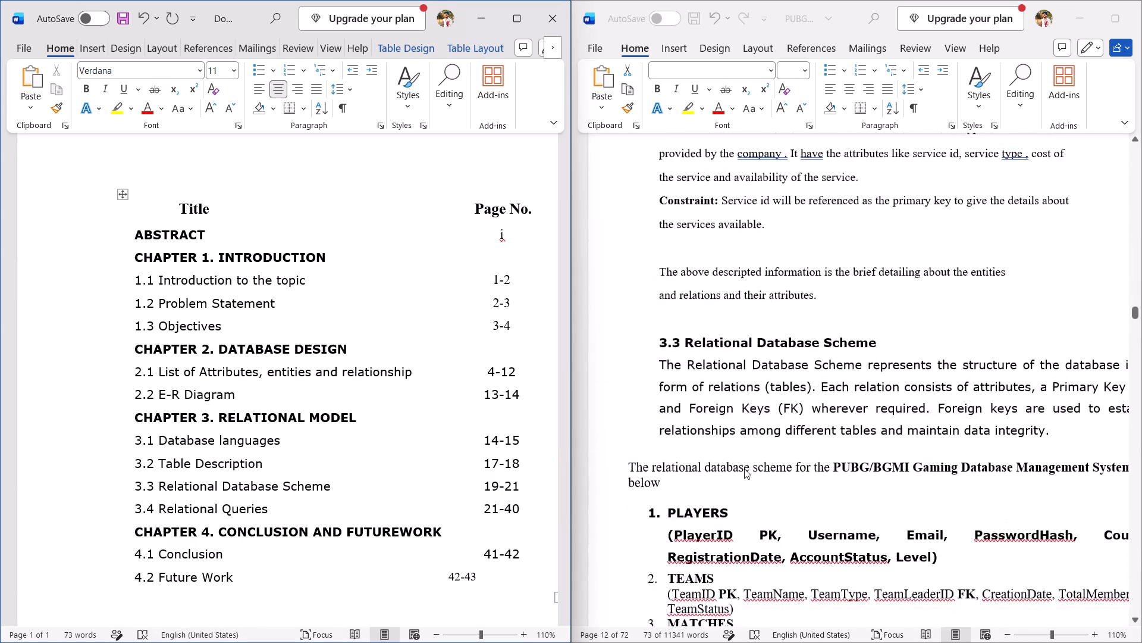
{"action": "scroll", "coordinate": [744, 469], "scroll_direction": "down", "scroll_amount": 3}
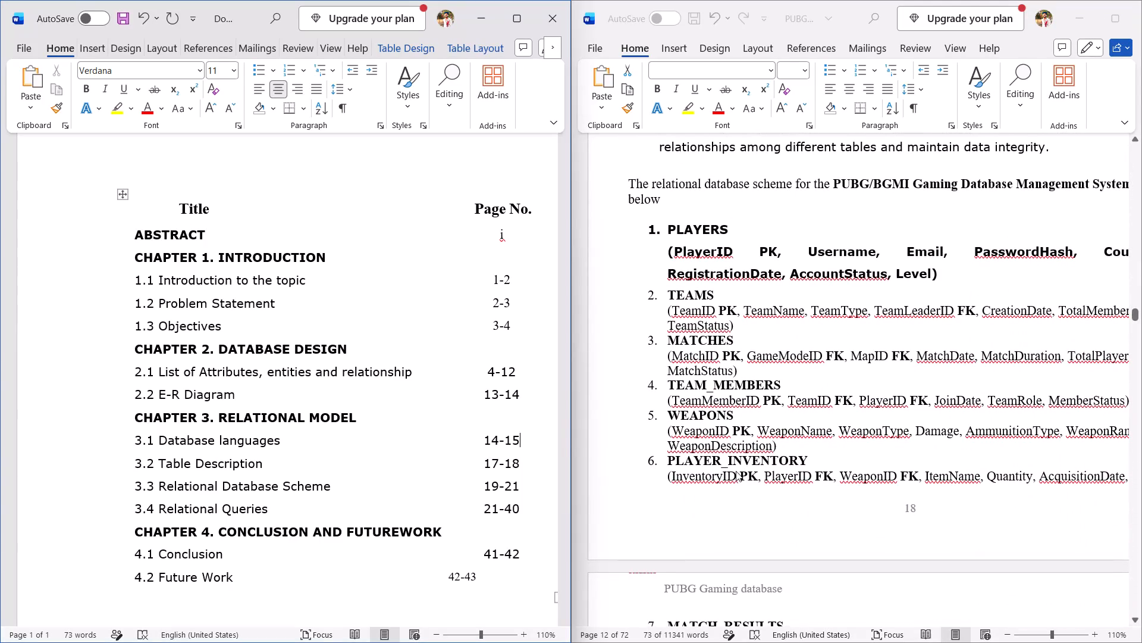
{"action": "left_click", "coordinate": [500, 464]}
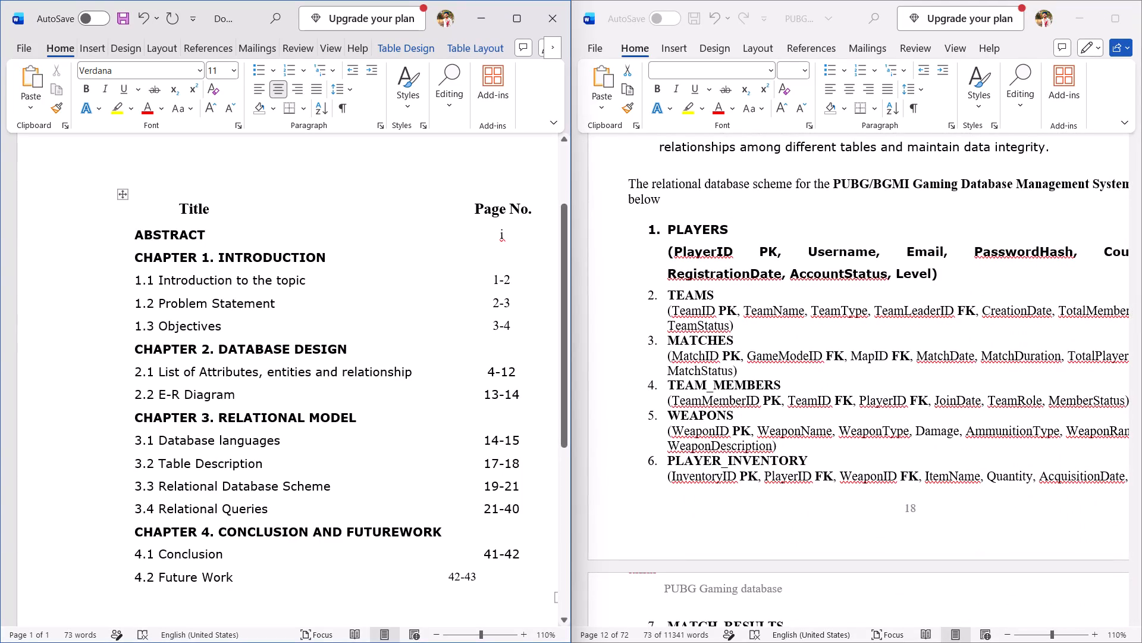
{"action": "key", "text": "BackSpace"}
{"action": "key", "text": "5"}
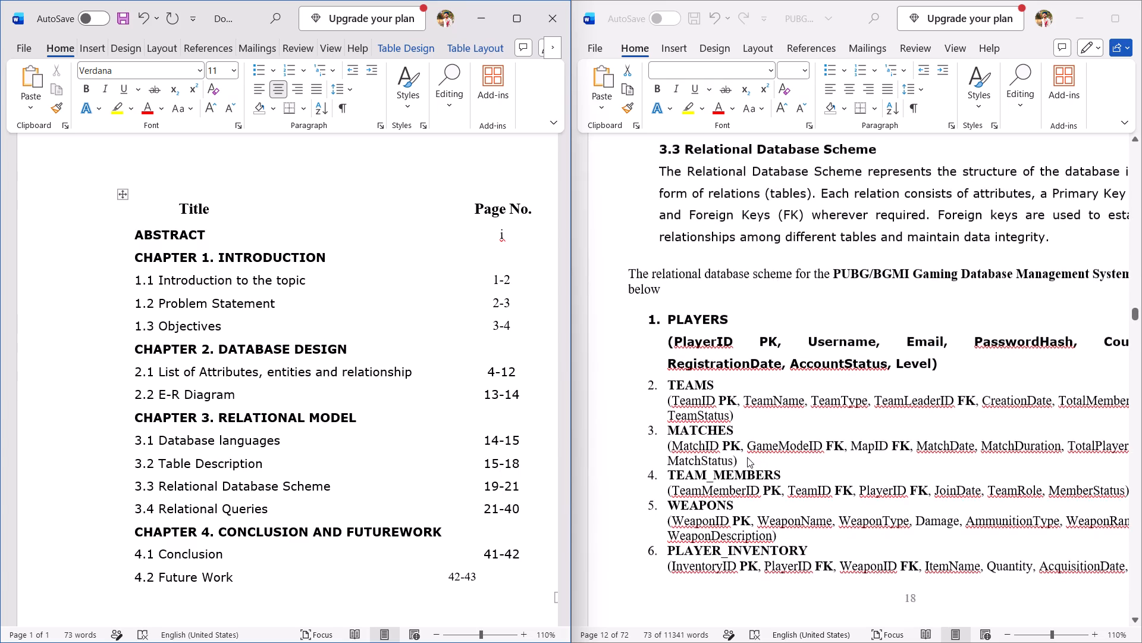
Examine the report from section 3.3 Relational Database Scheme through the CREATE TABLE listings and numbered SQL queries, and return to the 3.3 heading.
{"action": "scroll", "coordinate": [747, 457], "scroll_direction": "down", "scroll_amount": 2}
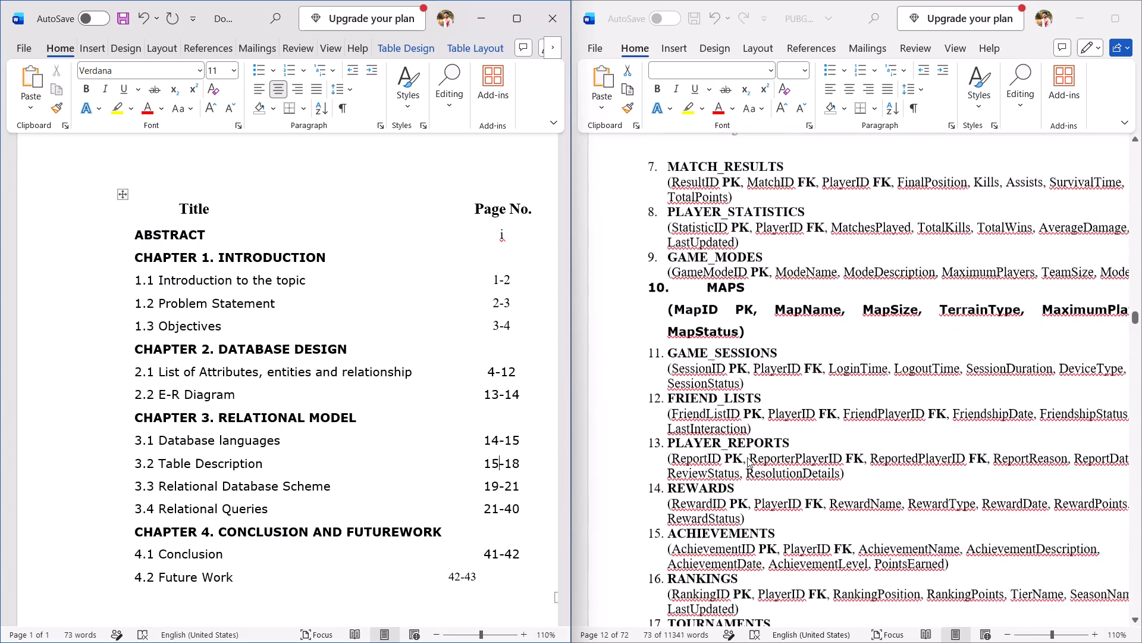
{"action": "scroll", "coordinate": [747, 457], "scroll_direction": "down", "scroll_amount": 3}
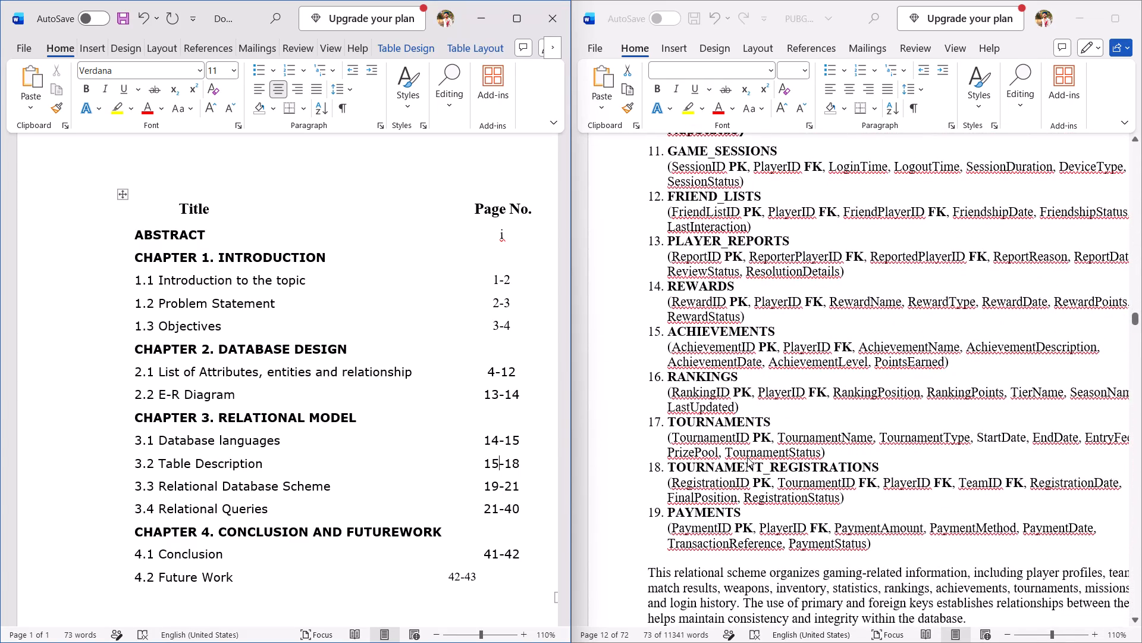
{"action": "scroll", "coordinate": [747, 457], "scroll_direction": "down", "scroll_amount": 2}
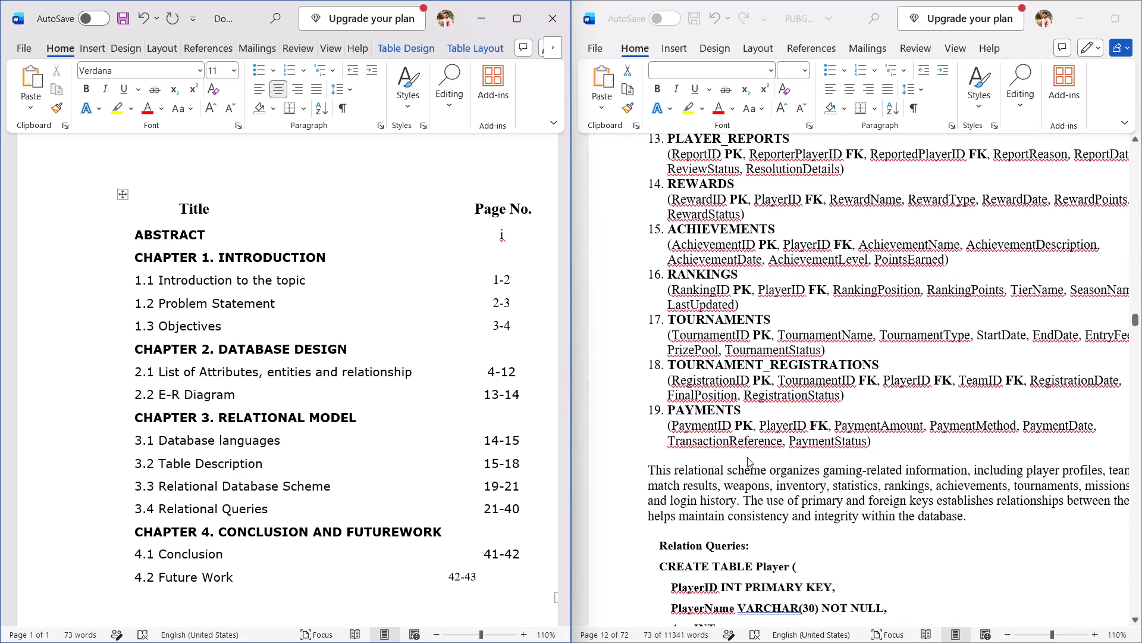
{"action": "scroll", "coordinate": [747, 457], "scroll_direction": "down", "scroll_amount": 3}
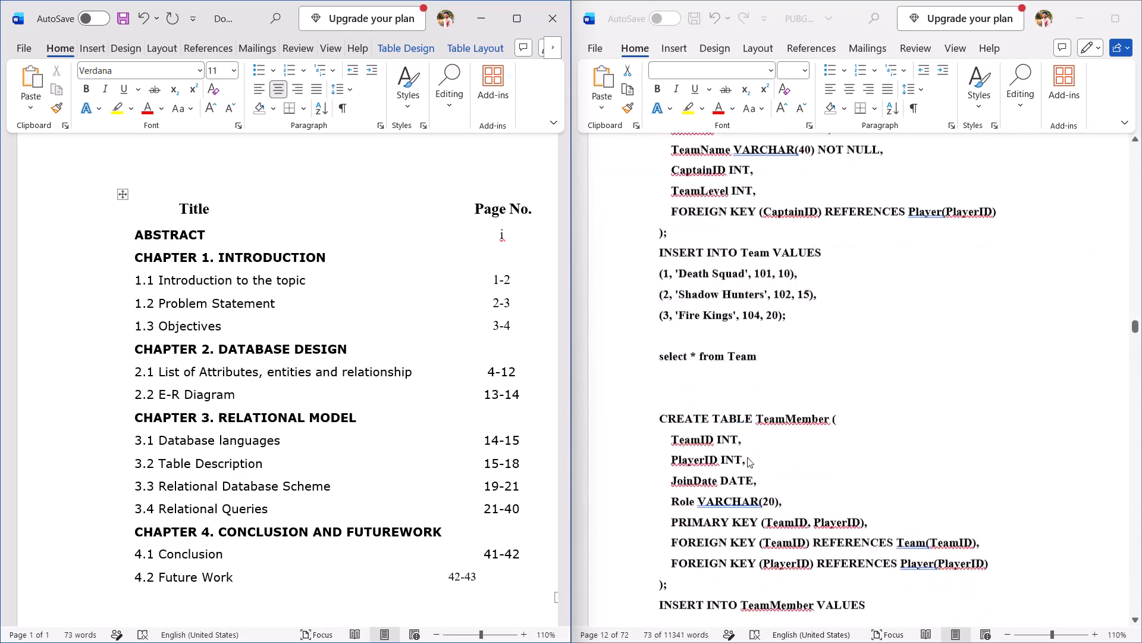
{"action": "scroll", "coordinate": [747, 457], "scroll_direction": "down", "scroll_amount": 4}
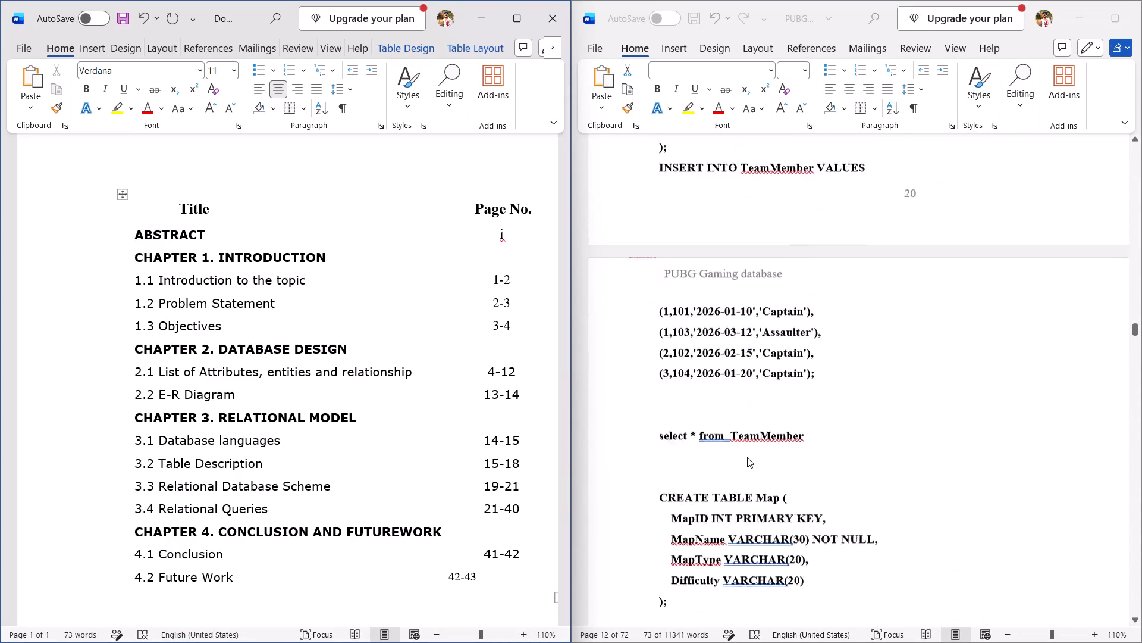
{"action": "scroll", "coordinate": [747, 457], "scroll_direction": "down", "scroll_amount": 6}
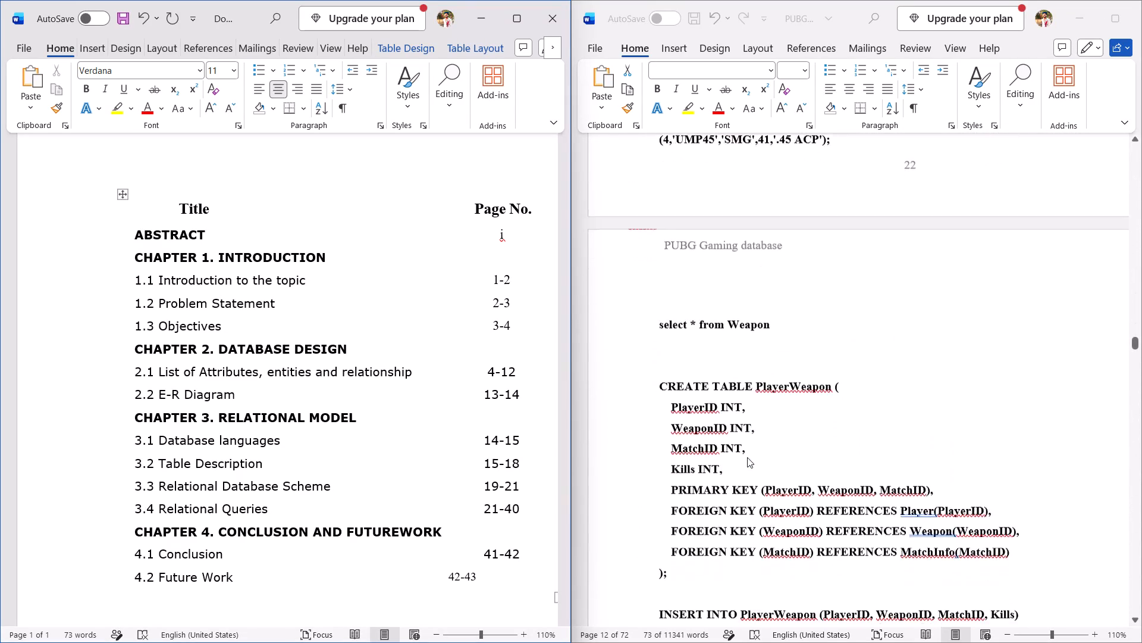
{"action": "scroll", "coordinate": [747, 457], "scroll_direction": "down", "scroll_amount": 6}
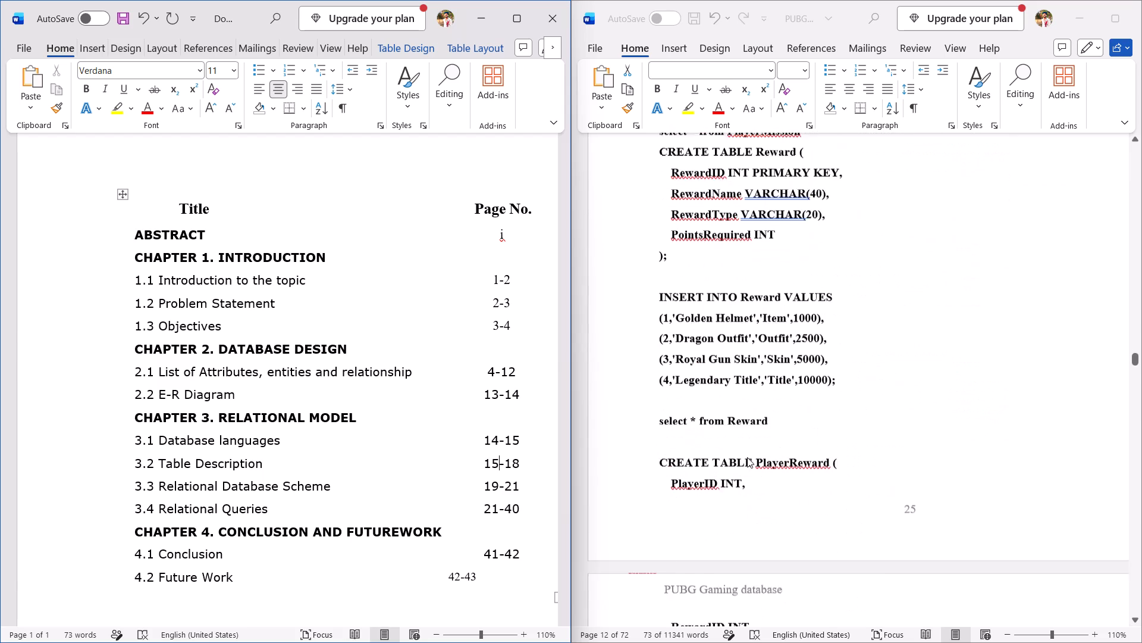
{"action": "scroll", "coordinate": [747, 457], "scroll_direction": "down", "scroll_amount": 6}
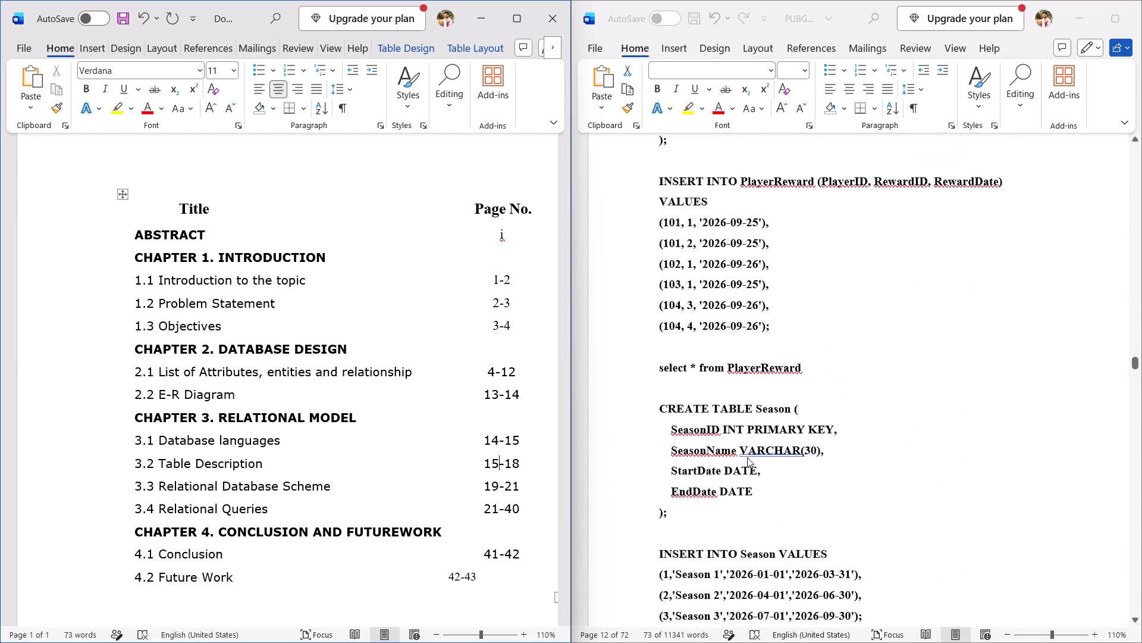
{"action": "scroll", "coordinate": [747, 457], "scroll_direction": "down", "scroll_amount": 4}
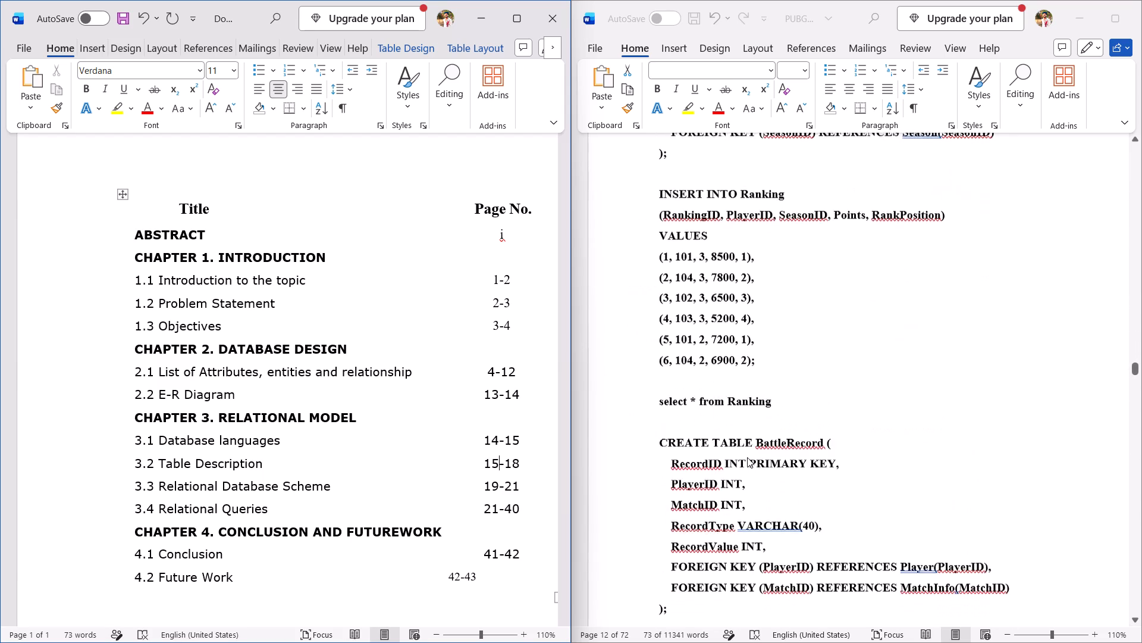
{"action": "scroll", "coordinate": [747, 457], "scroll_direction": "down", "scroll_amount": 4}
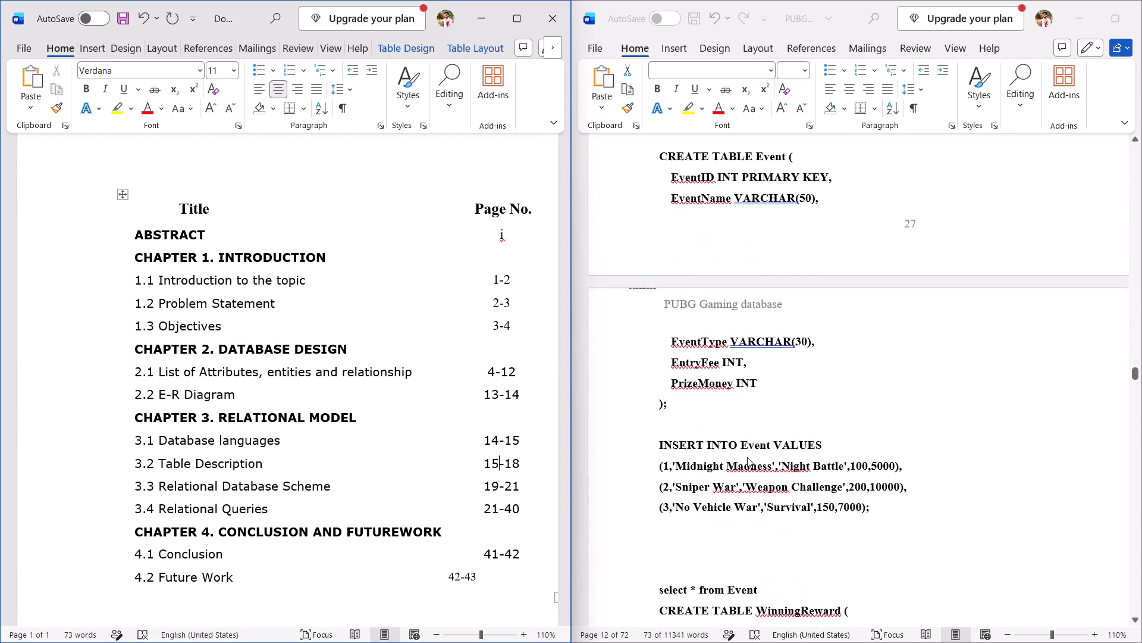
{"action": "scroll", "coordinate": [747, 457], "scroll_direction": "down", "scroll_amount": 4}
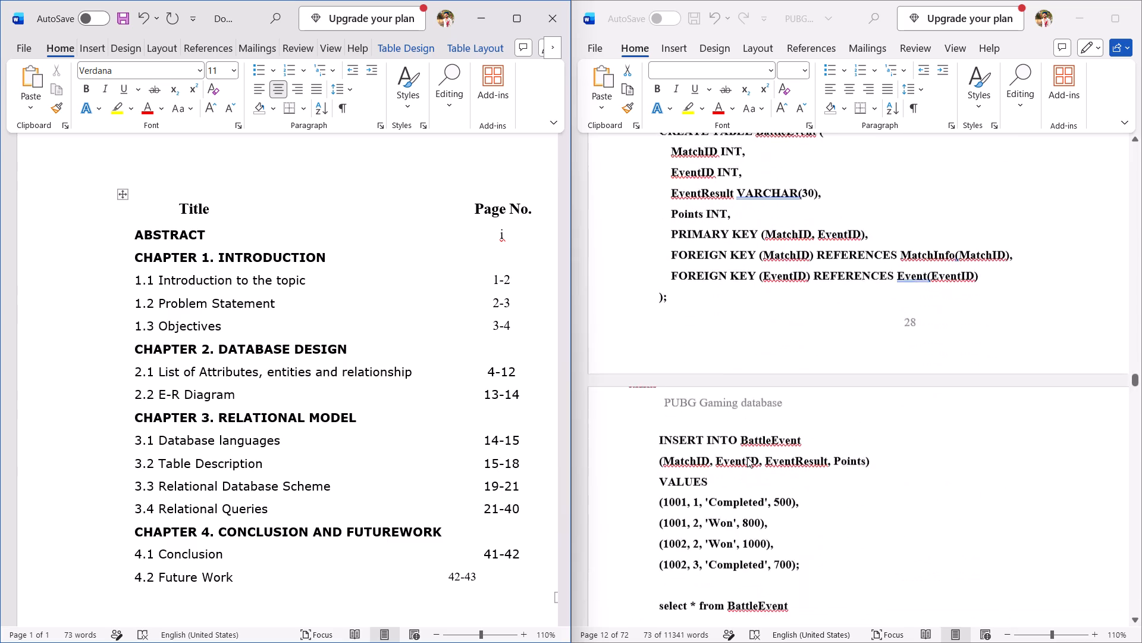
{"action": "scroll", "coordinate": [747, 457], "scroll_direction": "down", "scroll_amount": 5}
{"action": "scroll", "coordinate": [747, 457], "scroll_direction": "up", "scroll_amount": 1}
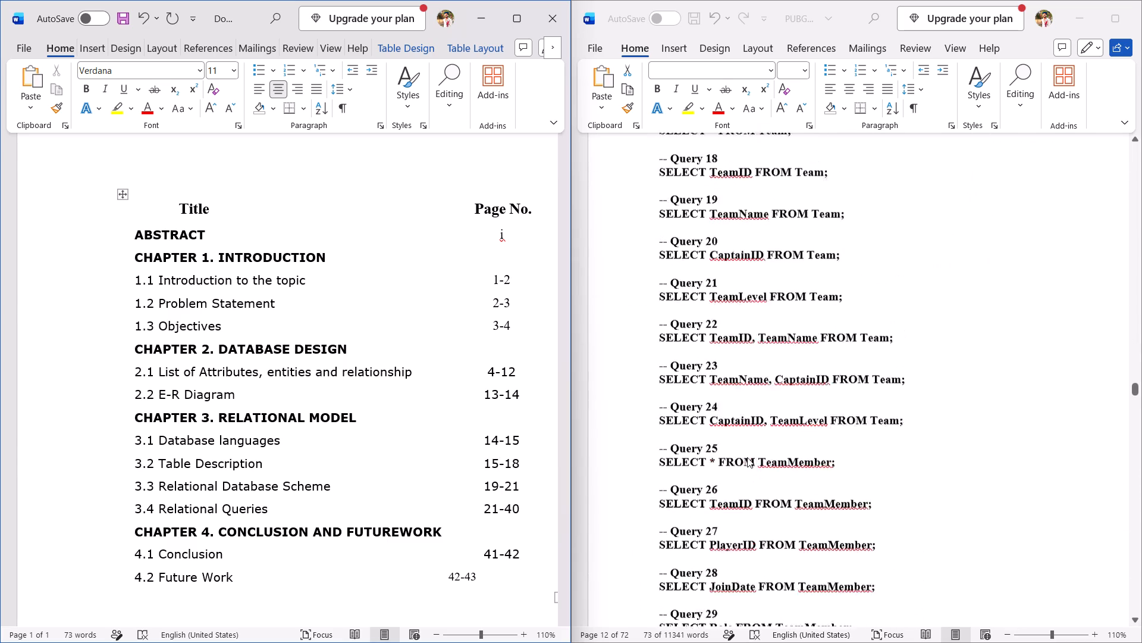
{"action": "scroll", "coordinate": [747, 457], "scroll_direction": "up", "scroll_amount": 3}
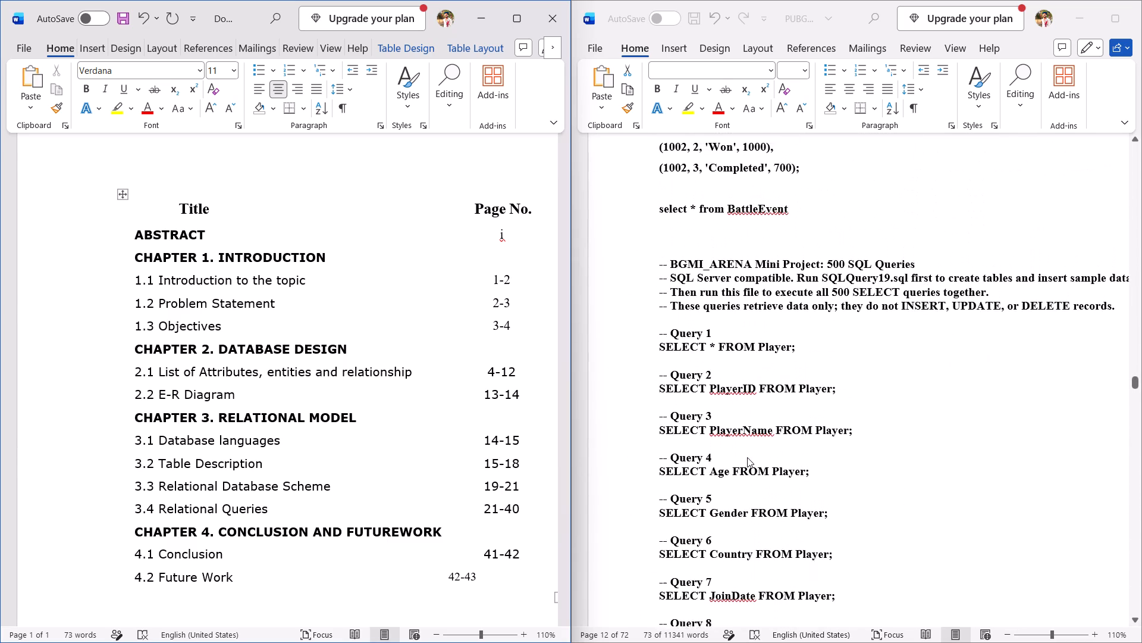
{"action": "scroll", "coordinate": [747, 457], "scroll_direction": "up", "scroll_amount": 4}
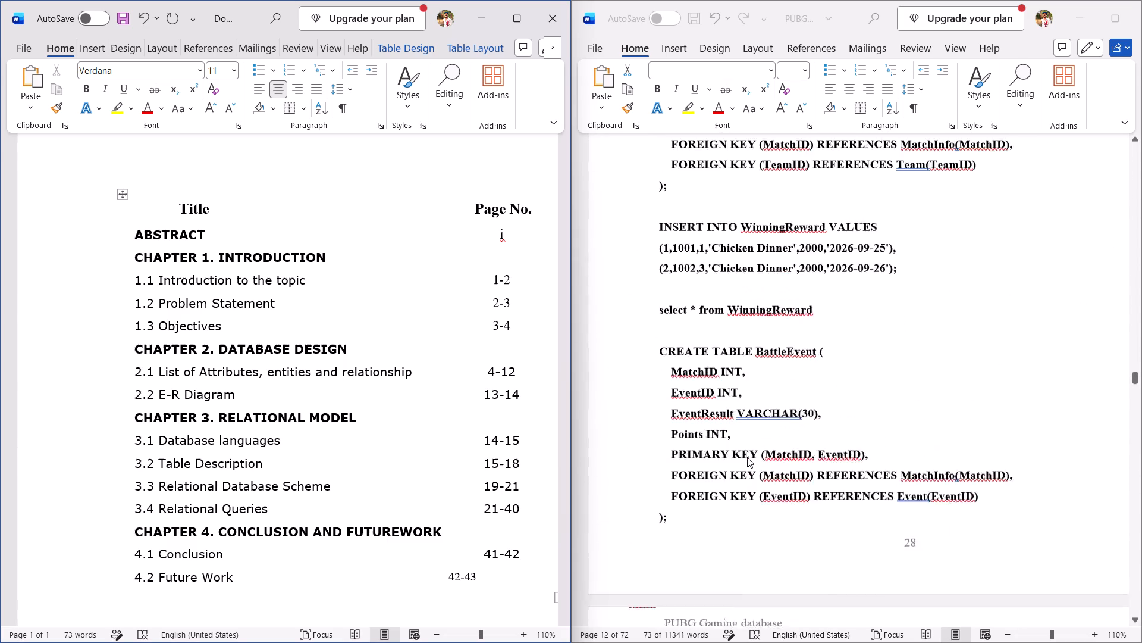
{"action": "scroll", "coordinate": [747, 457], "scroll_direction": "up", "scroll_amount": 5}
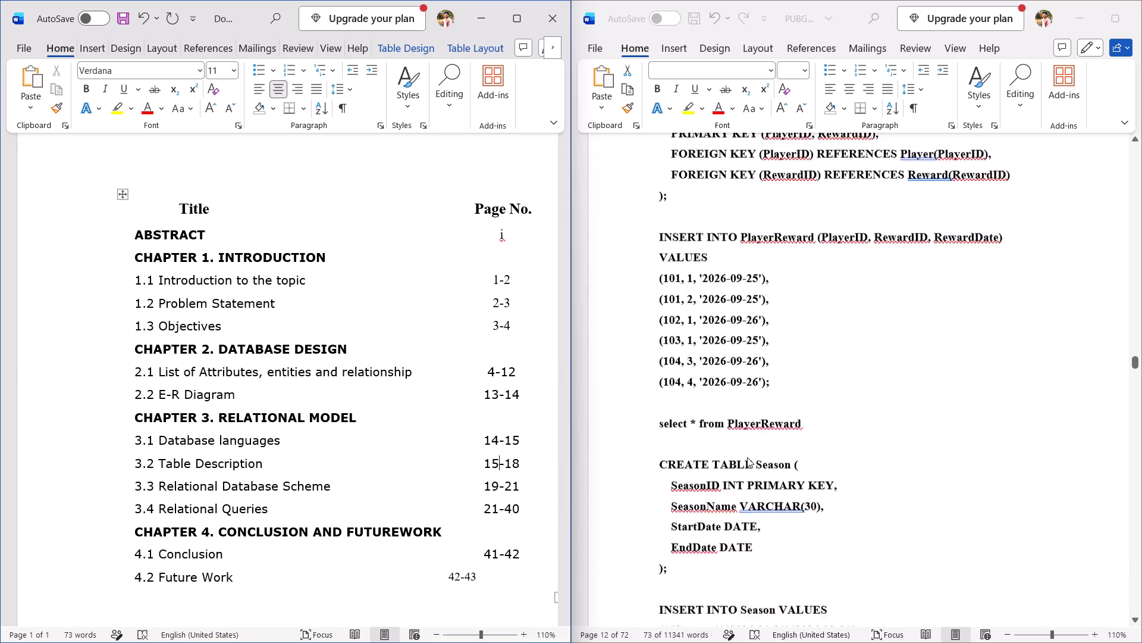
{"action": "scroll", "coordinate": [747, 457], "scroll_direction": "up", "scroll_amount": 5}
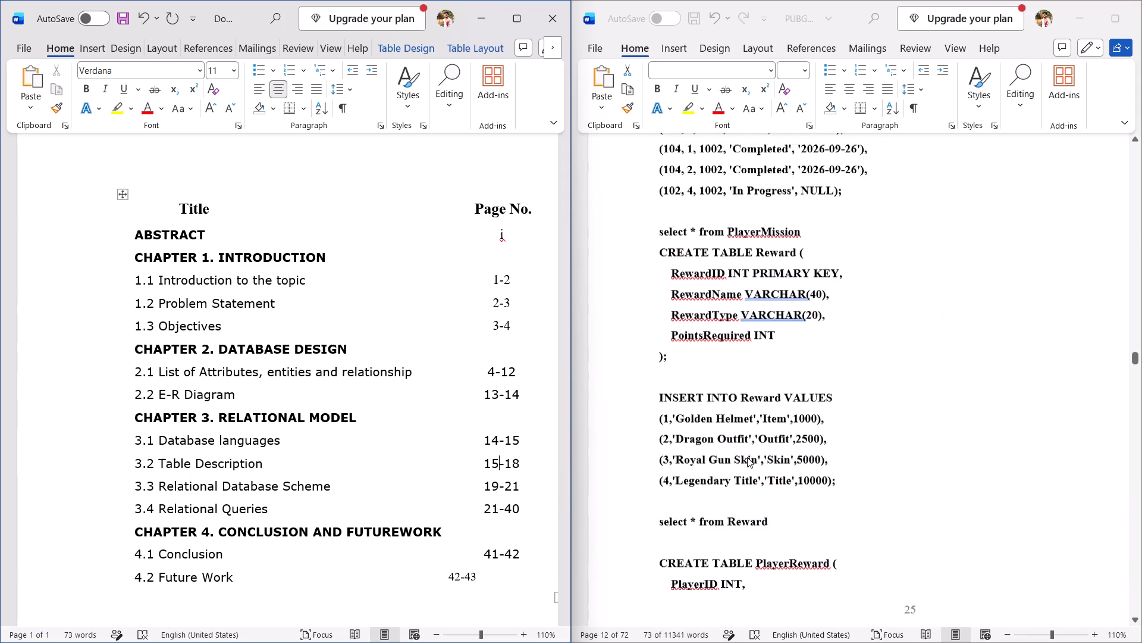
{"action": "scroll", "coordinate": [747, 457], "scroll_direction": "up", "scroll_amount": 6}
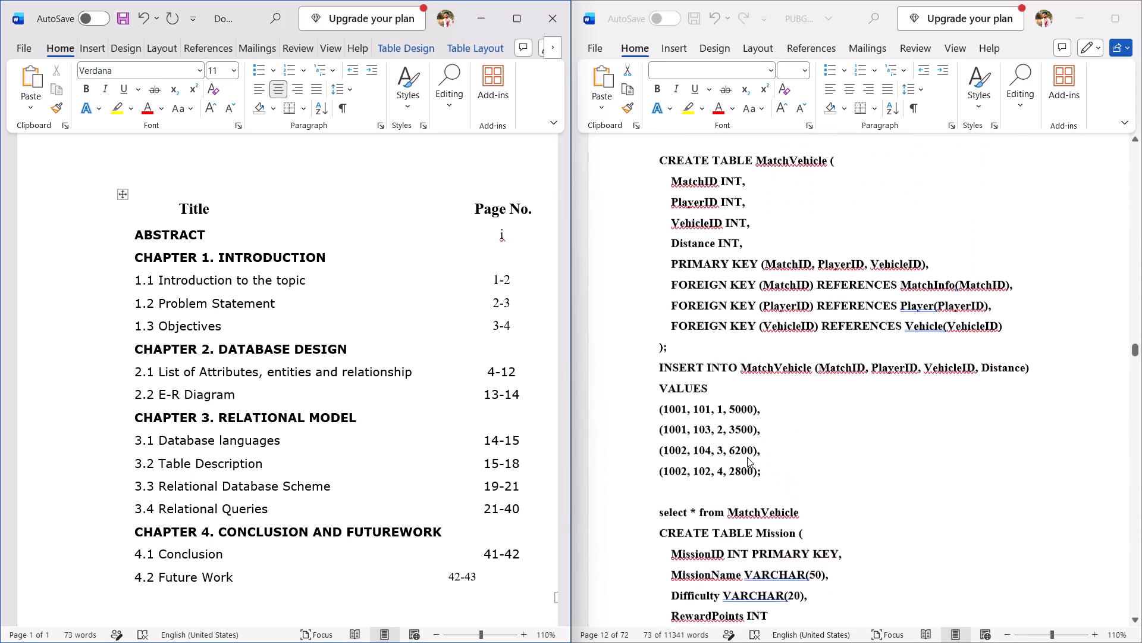
{"action": "scroll", "coordinate": [747, 457], "scroll_direction": "up", "scroll_amount": 3}
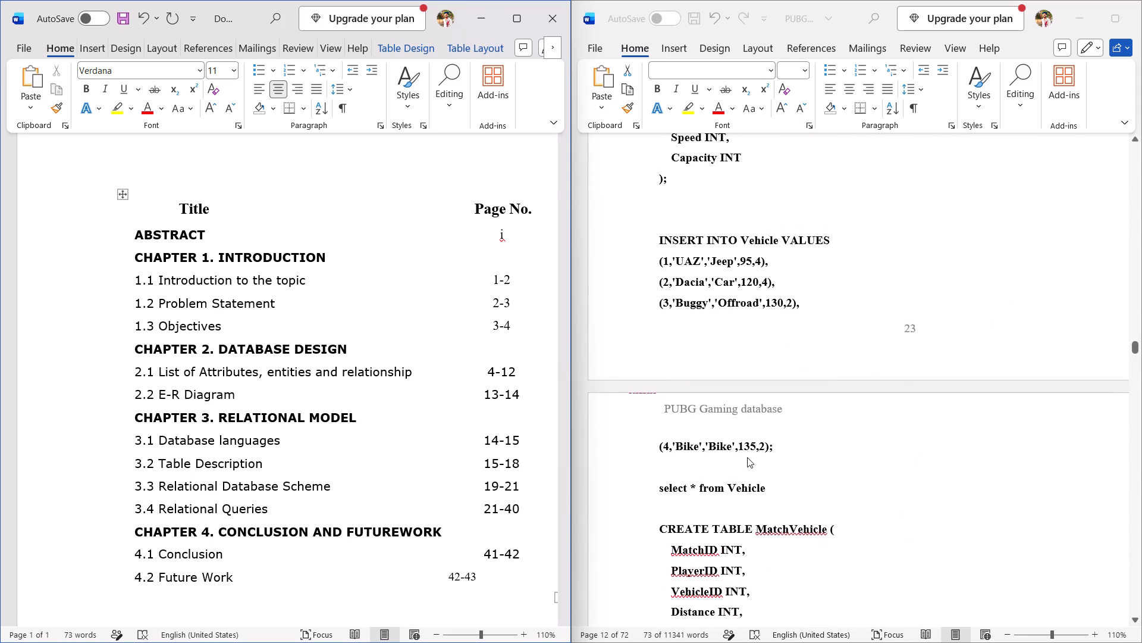
{"action": "scroll", "coordinate": [747, 457], "scroll_direction": "up", "scroll_amount": 7}
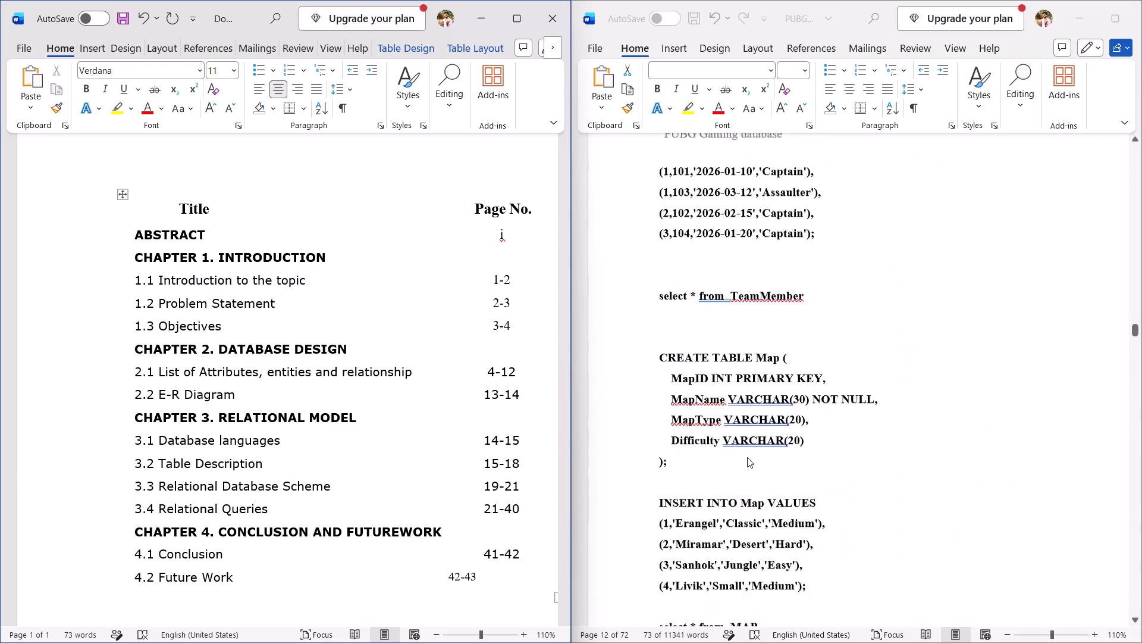
{"action": "scroll", "coordinate": [747, 457], "scroll_direction": "up", "scroll_amount": 7}
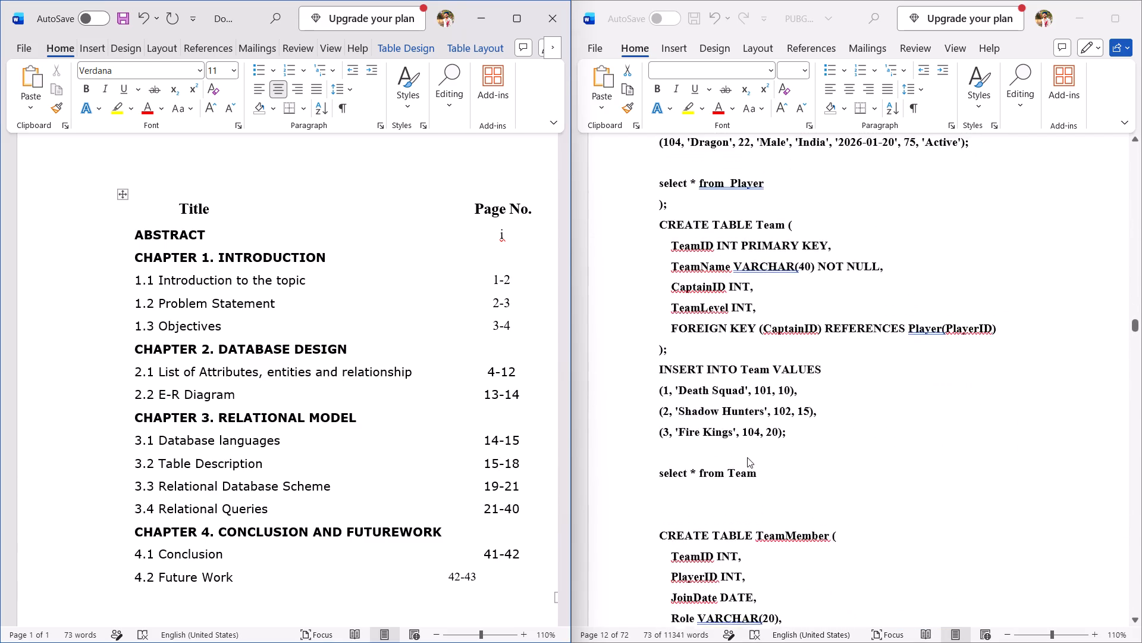
{"action": "scroll", "coordinate": [747, 457], "scroll_direction": "up", "scroll_amount": 4}
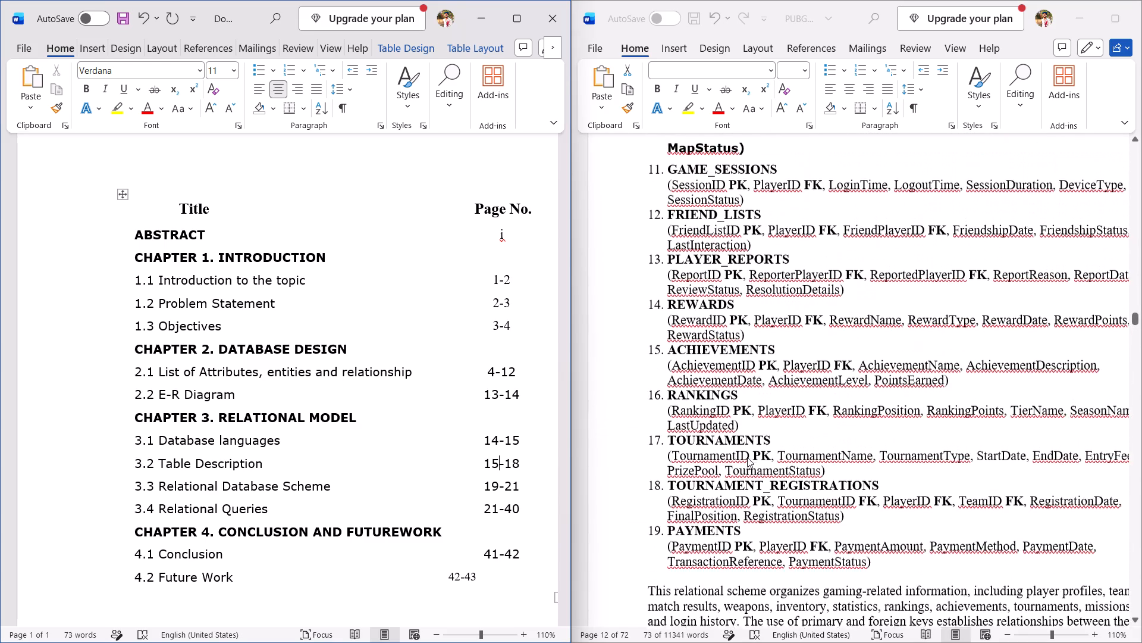
{"action": "scroll", "coordinate": [747, 457], "scroll_direction": "up", "scroll_amount": 2}
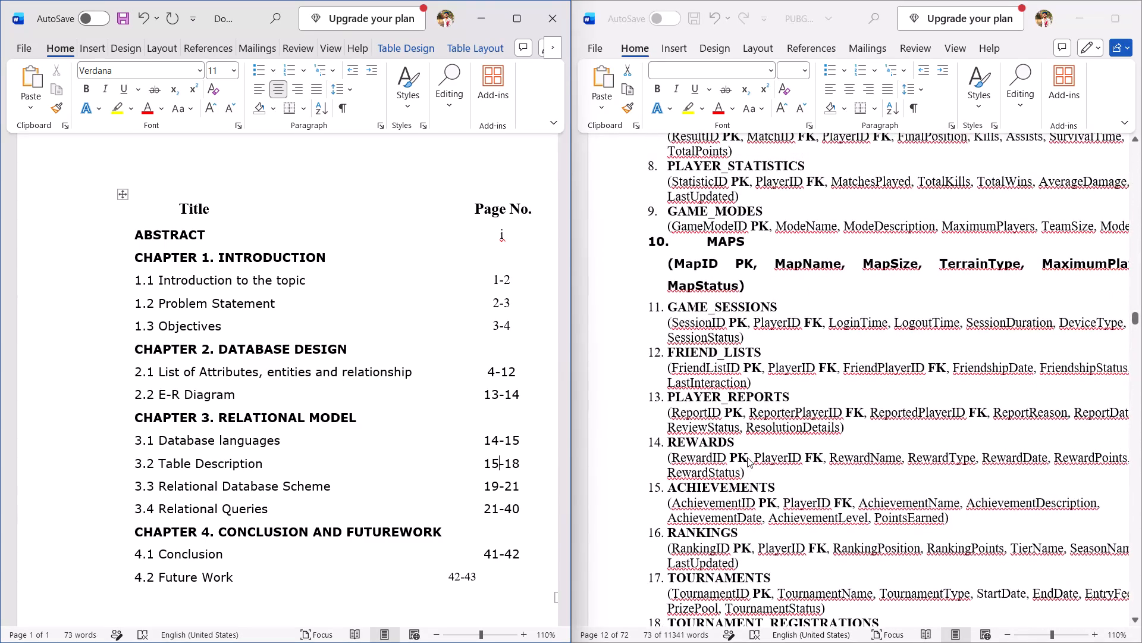
{"action": "scroll", "coordinate": [747, 457], "scroll_direction": "up", "scroll_amount": 2}
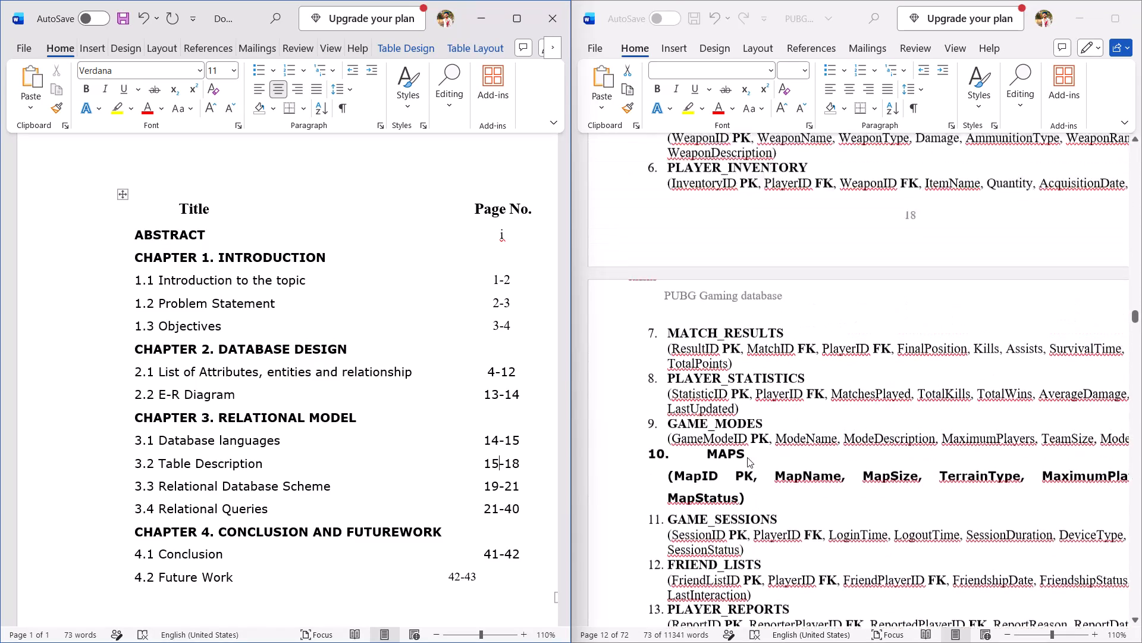
{"action": "scroll", "coordinate": [747, 457], "scroll_direction": "up", "scroll_amount": 2}
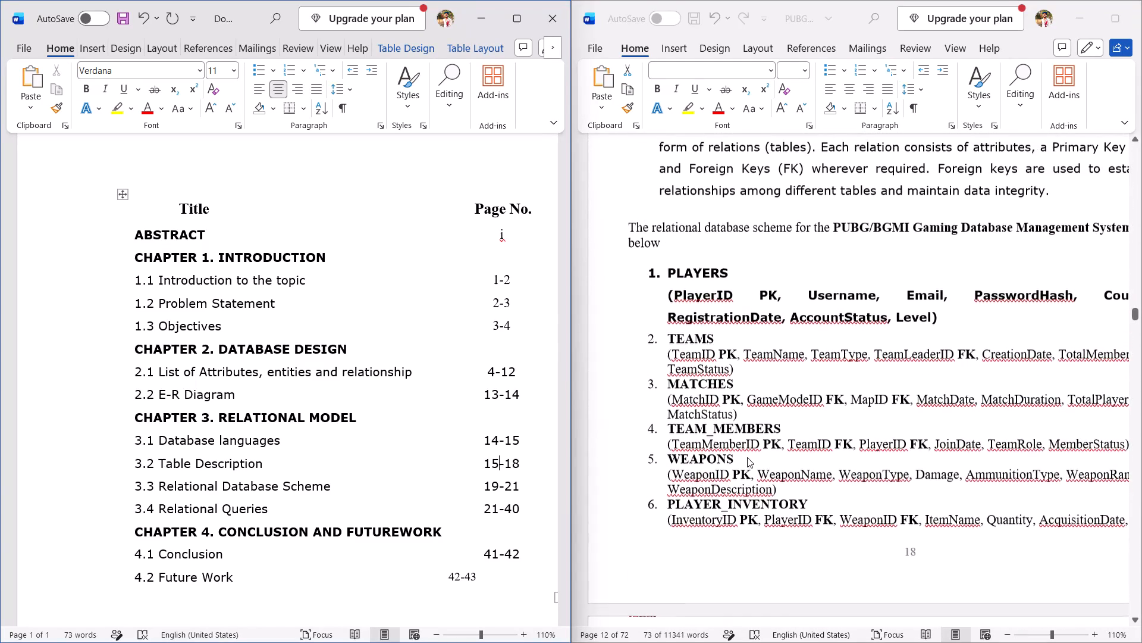
{"action": "scroll", "coordinate": [747, 457], "scroll_direction": "up", "scroll_amount": 1}
Follow section 3.3 Relational Database Scheme to the Relation Queries heading in the report, and set its contents page range to 18-19.
{"action": "scroll", "coordinate": [747, 457], "scroll_direction": "down", "scroll_amount": 2}
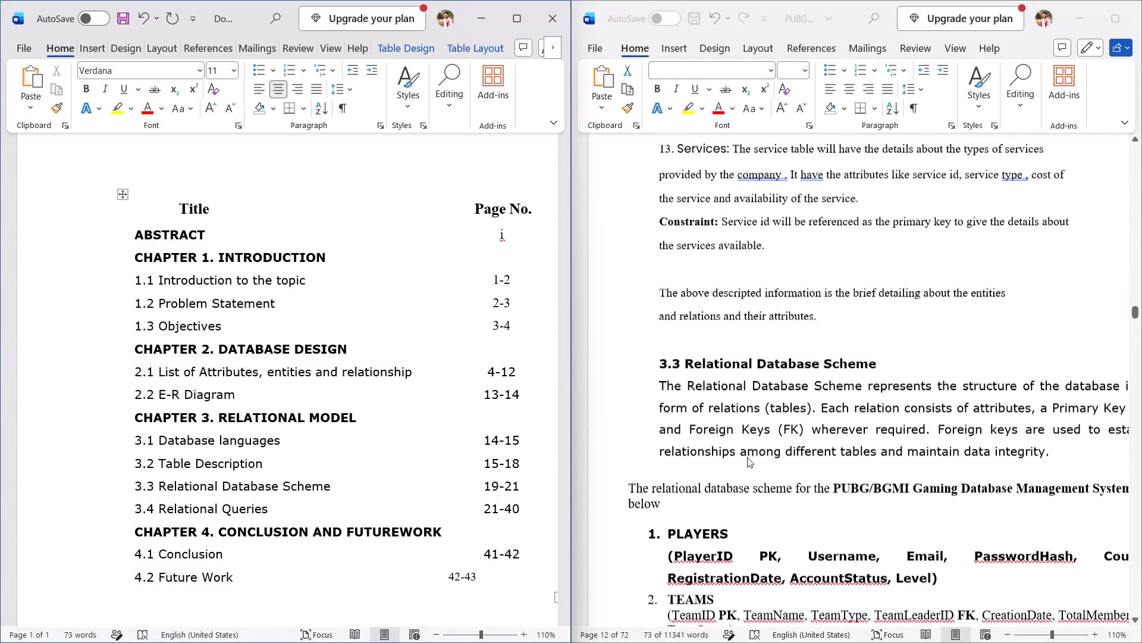
{"action": "scroll", "coordinate": [747, 457], "scroll_direction": "down", "scroll_amount": 3}
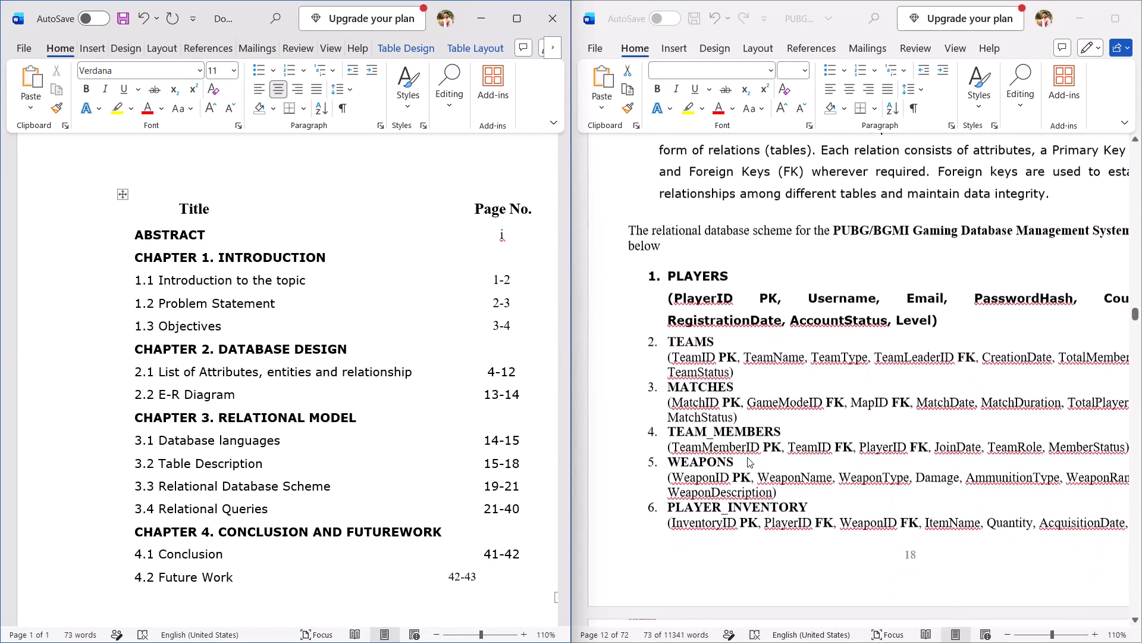
{"action": "scroll", "coordinate": [747, 457], "scroll_direction": "down", "scroll_amount": 3}
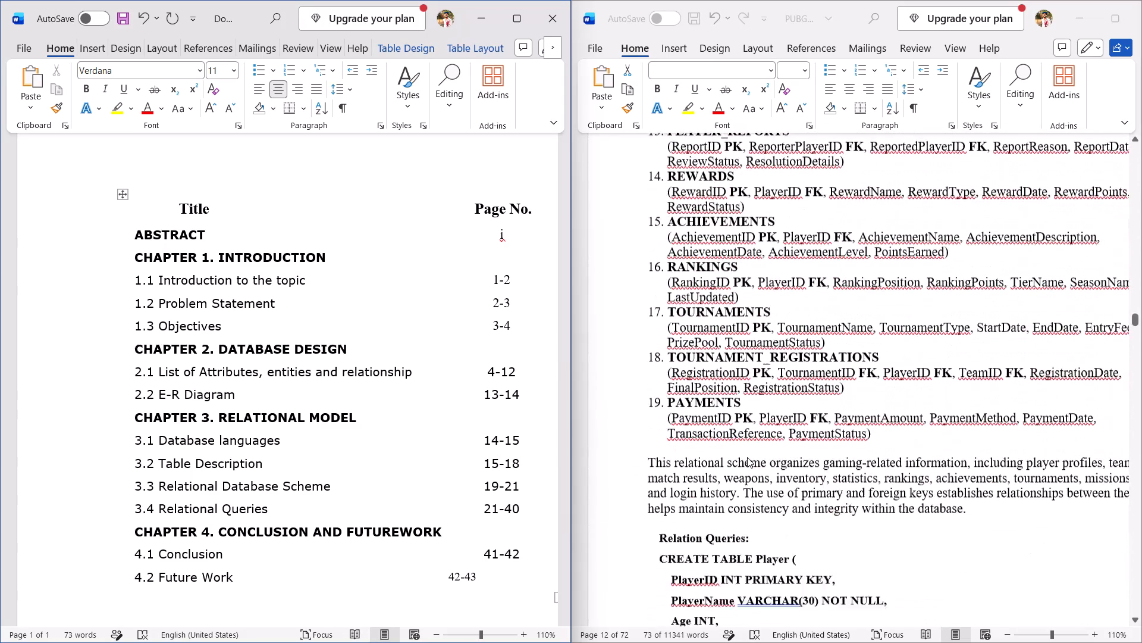
{"action": "scroll", "coordinate": [747, 457], "scroll_direction": "down", "scroll_amount": 2}
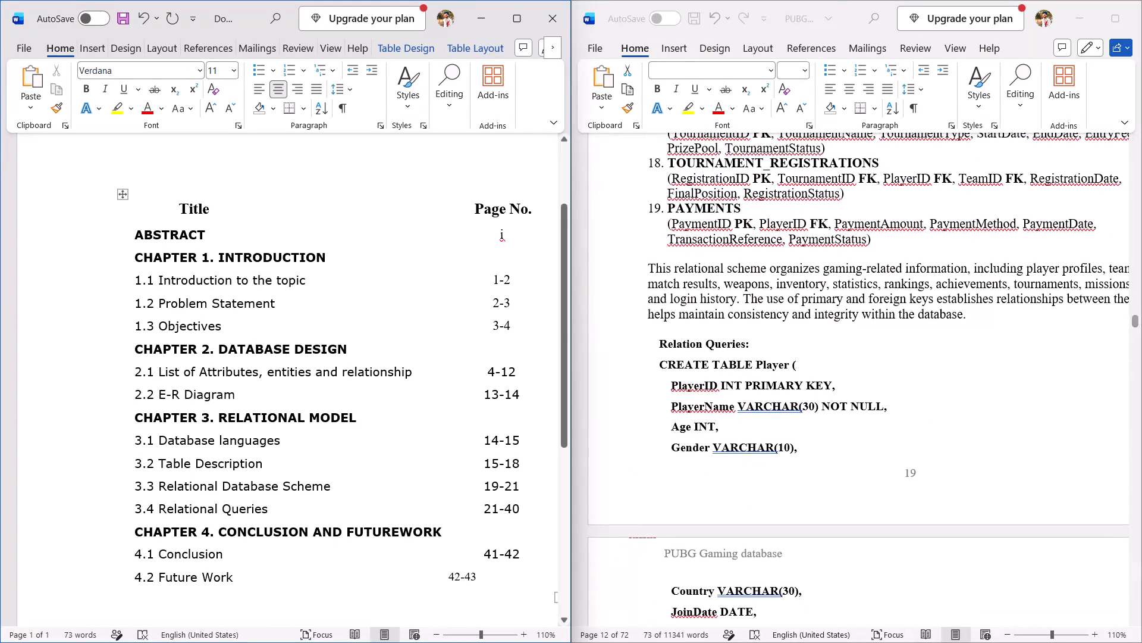
{"action": "left_click", "coordinate": [499, 486]}
{"action": "key", "text": "BackSpace"}
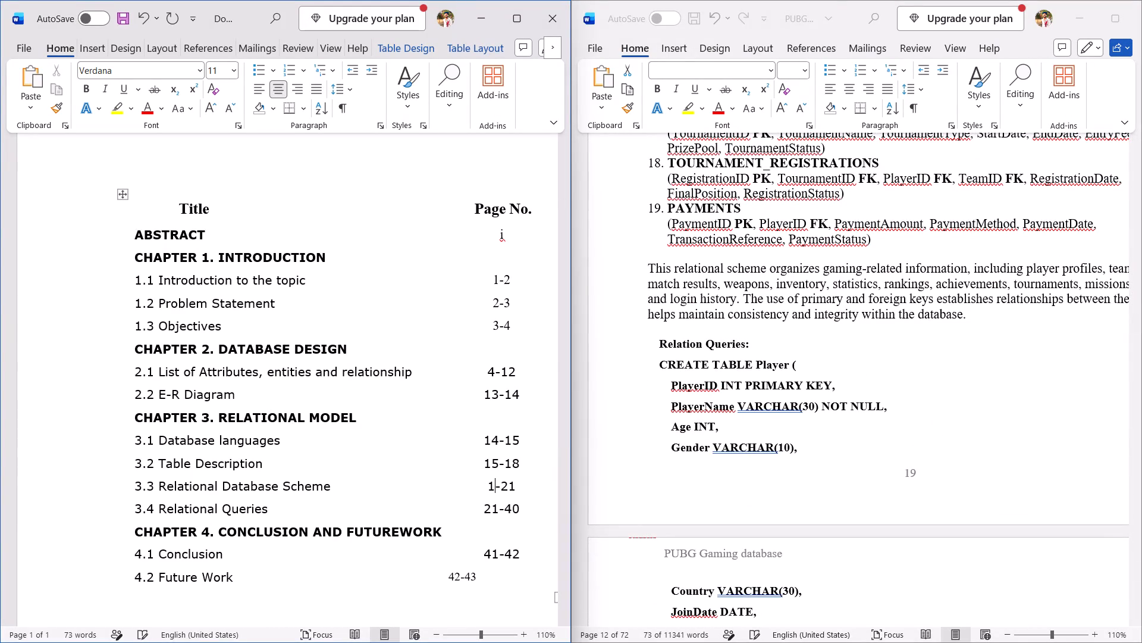
{"action": "key", "text": "8"}
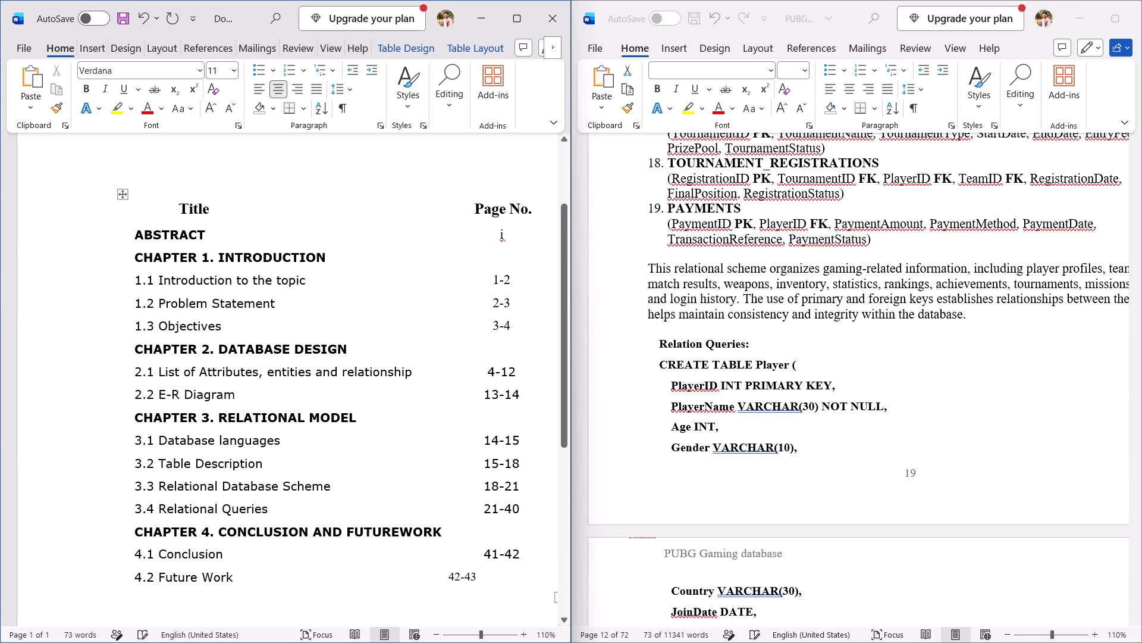
{"action": "left_click", "coordinate": [520, 489]}
{"action": "key", "text": "BackSpace"}
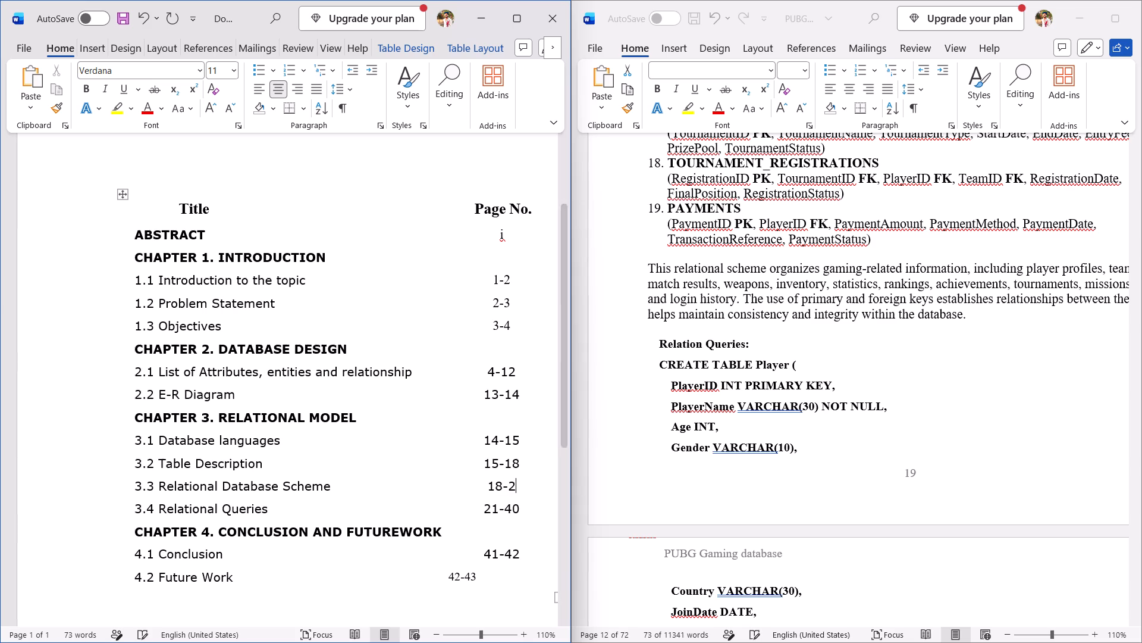
{"action": "key", "text": "BackSpace"}
{"action": "key", "text": "1"}
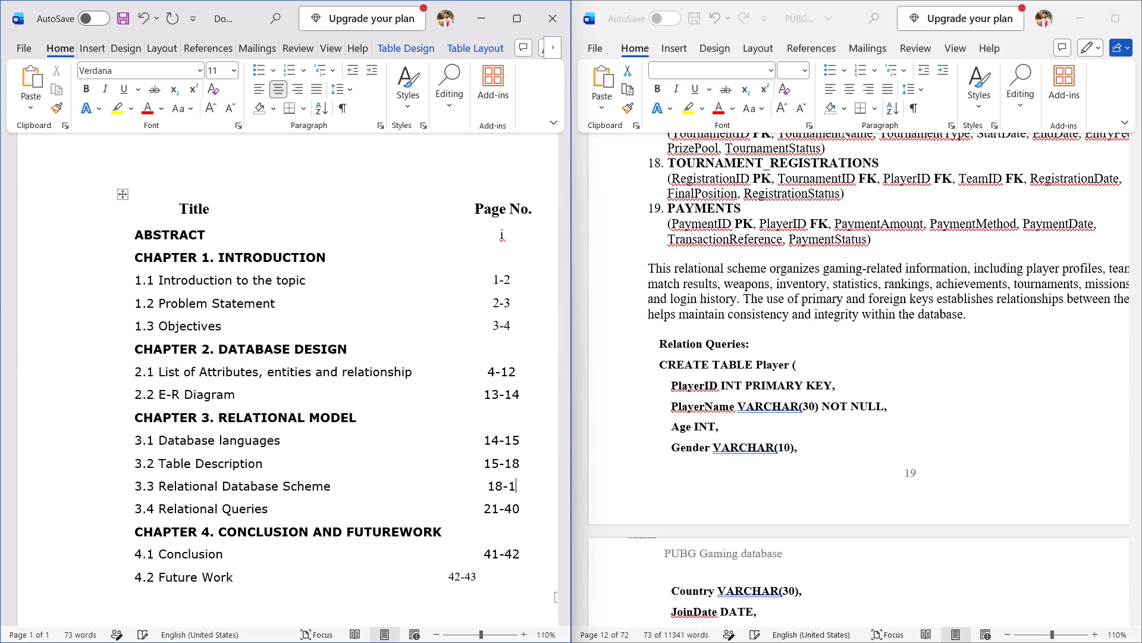
{"action": "key", "text": "9"}
Follow the Relation Queries section in the report to the Conclusion heading, and set the contents page range of 3.4 Relational Queries to 19-62.
{"action": "scroll", "coordinate": [760, 511], "scroll_direction": "down", "scroll_amount": 8}
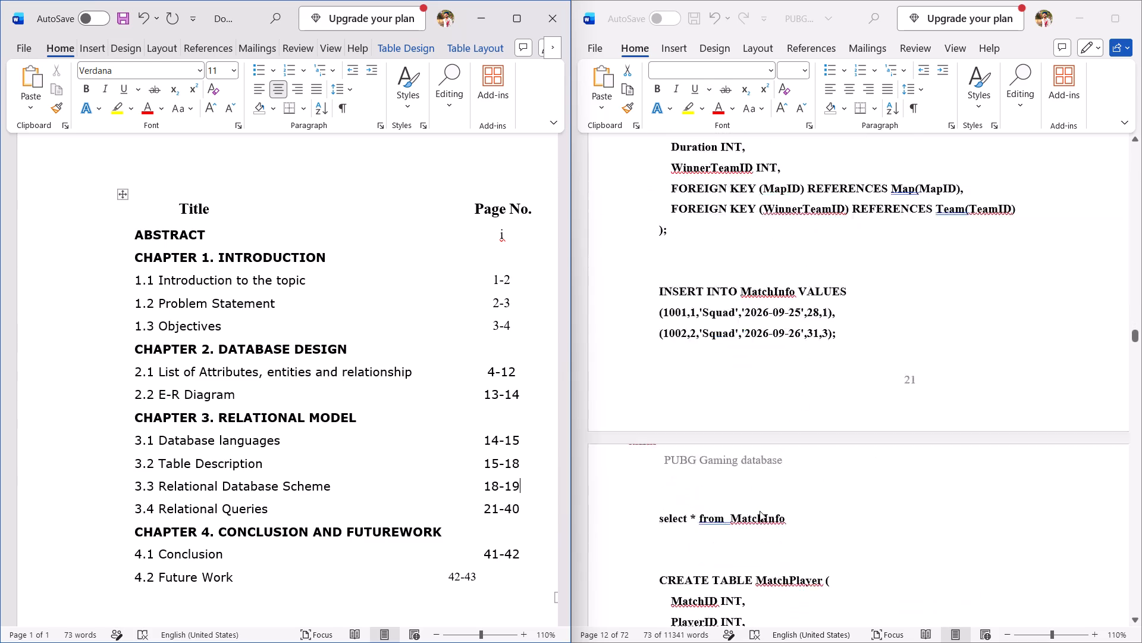
{"action": "scroll", "coordinate": [760, 511], "scroll_direction": "down", "scroll_amount": 3}
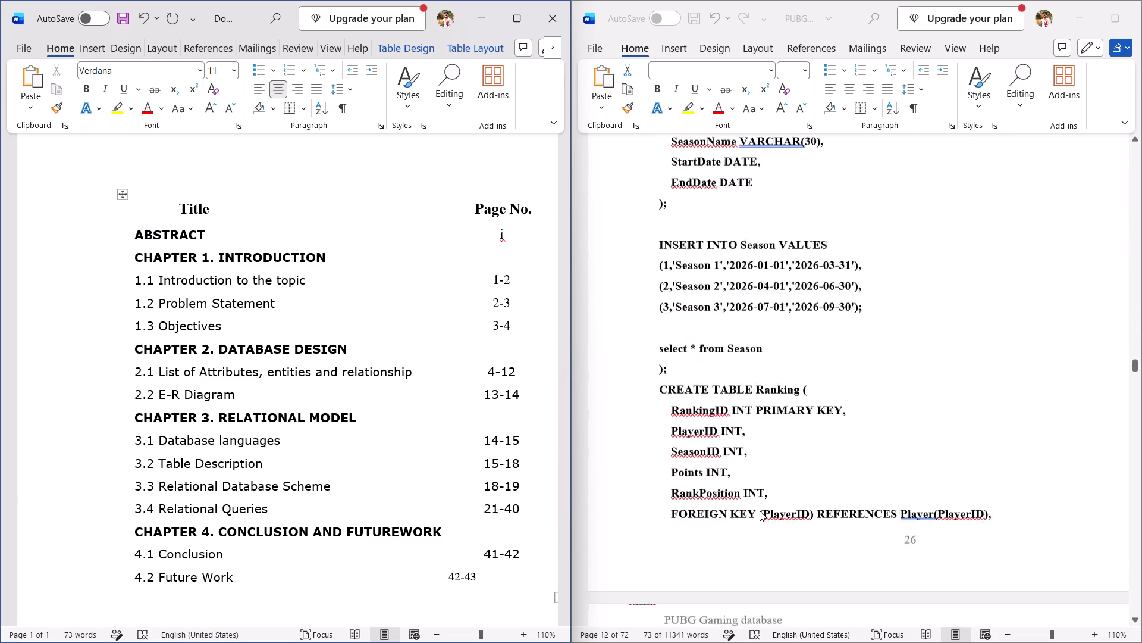
{"action": "scroll", "coordinate": [760, 511], "scroll_direction": "down", "scroll_amount": 1}
{"action": "scroll", "coordinate": [724, 601], "scroll_direction": "down", "scroll_amount": 2}
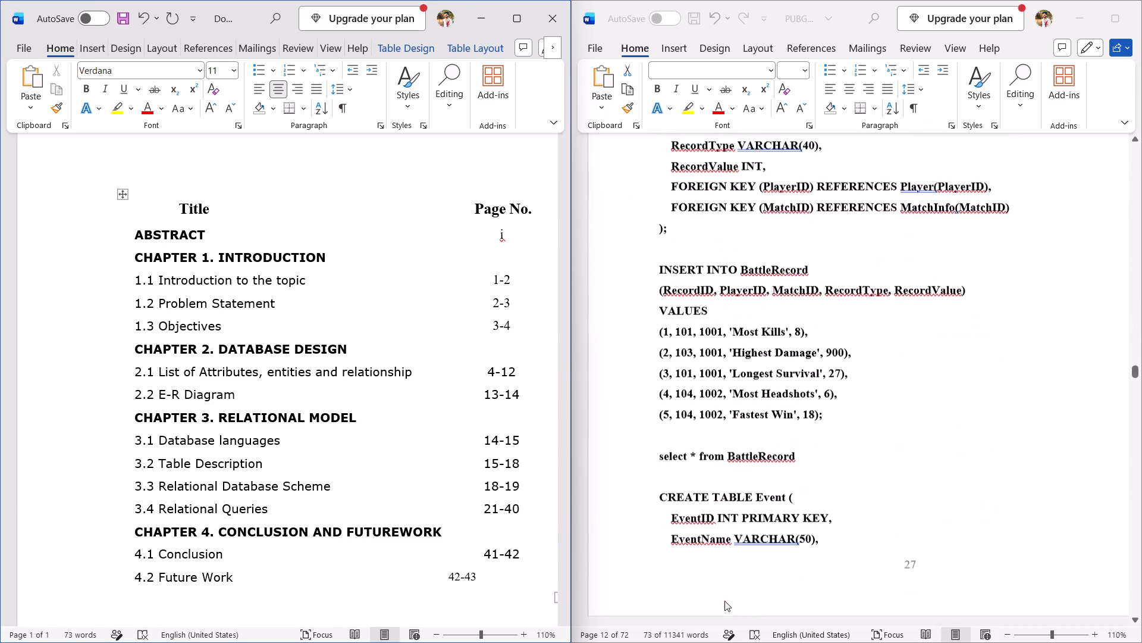
{"action": "scroll", "coordinate": [724, 601], "scroll_direction": "down", "scroll_amount": 5}
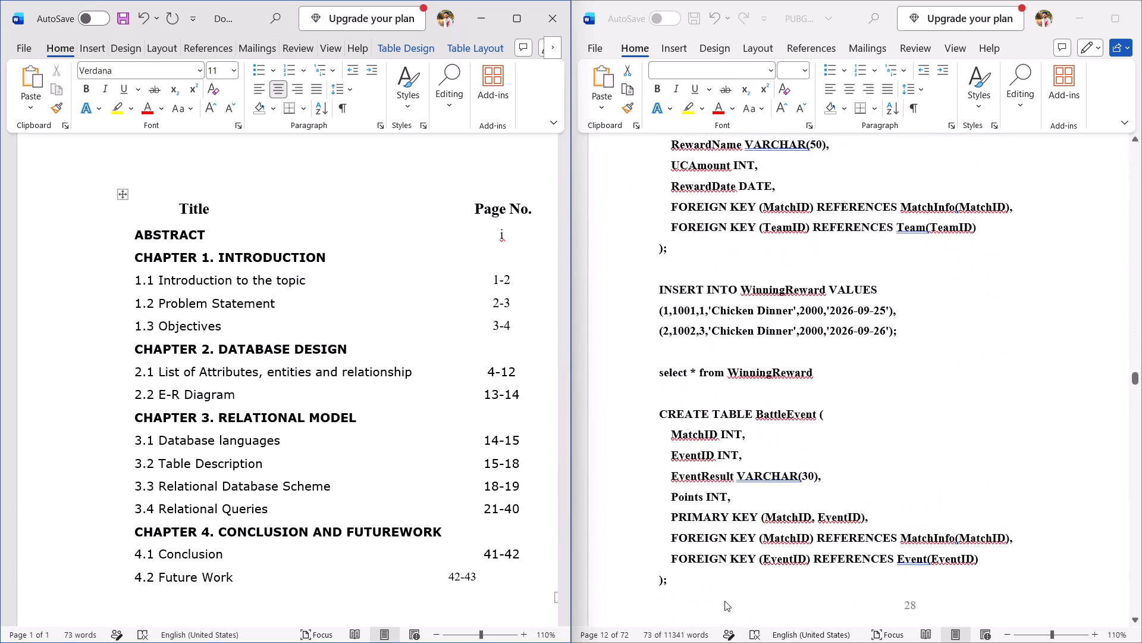
{"action": "scroll", "coordinate": [724, 601], "scroll_direction": "down", "scroll_amount": 4}
{"action": "scroll", "coordinate": [724, 601], "scroll_direction": "up", "scroll_amount": 1}
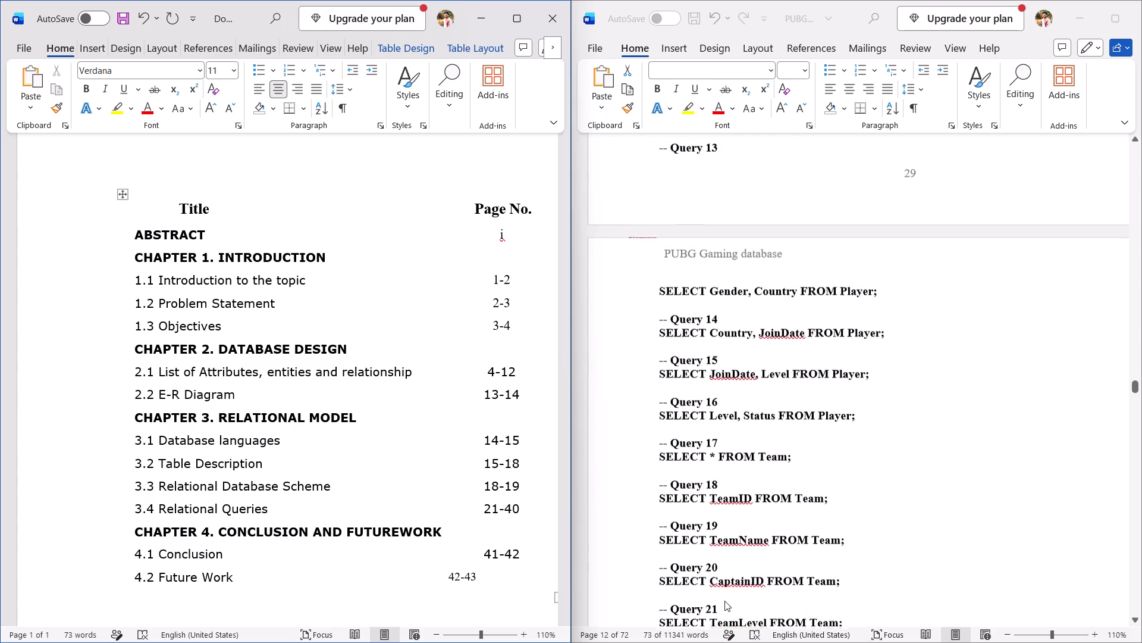
{"action": "scroll", "coordinate": [724, 601], "scroll_direction": "up", "scroll_amount": 2}
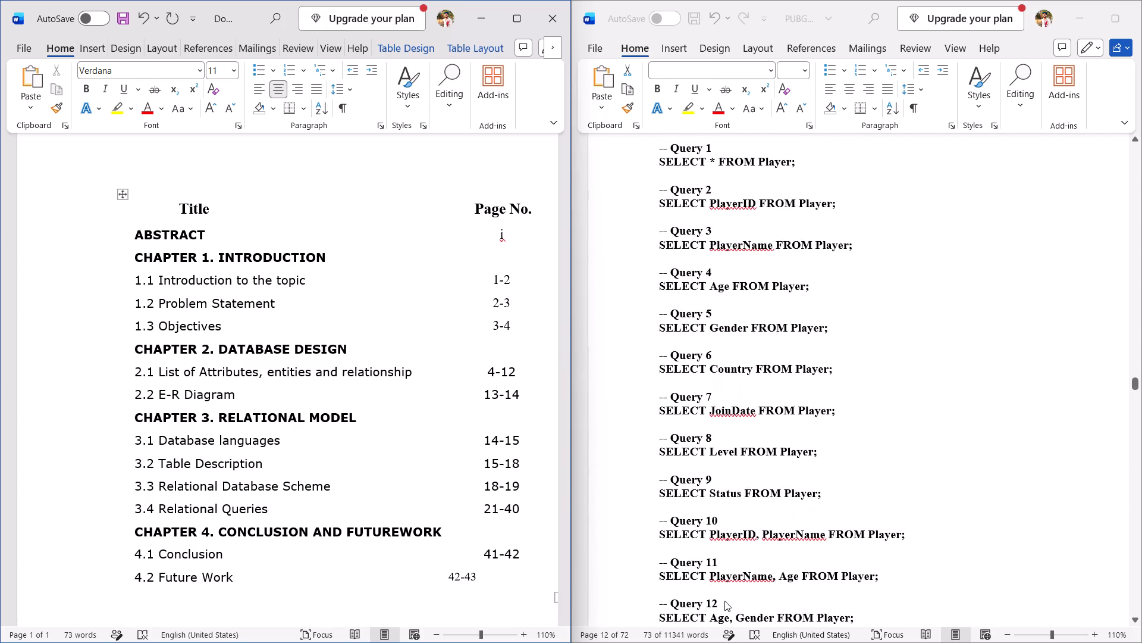
{"action": "scroll", "coordinate": [724, 601], "scroll_direction": "up", "scroll_amount": 2}
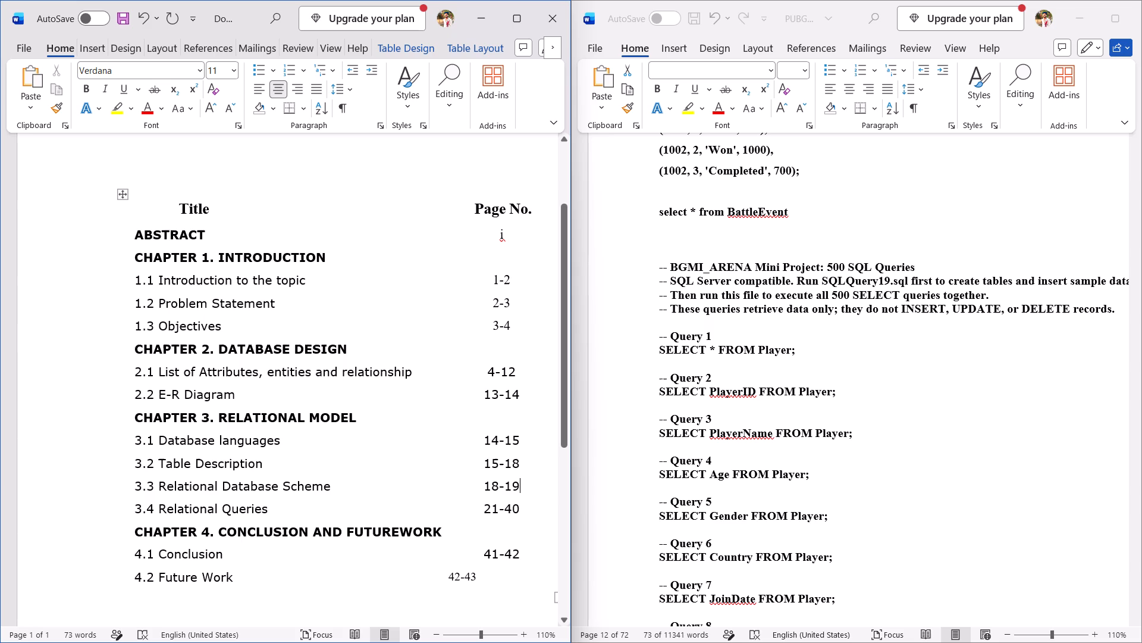
{"action": "scroll", "coordinate": [657, 537], "scroll_direction": "down", "scroll_amount": 2}
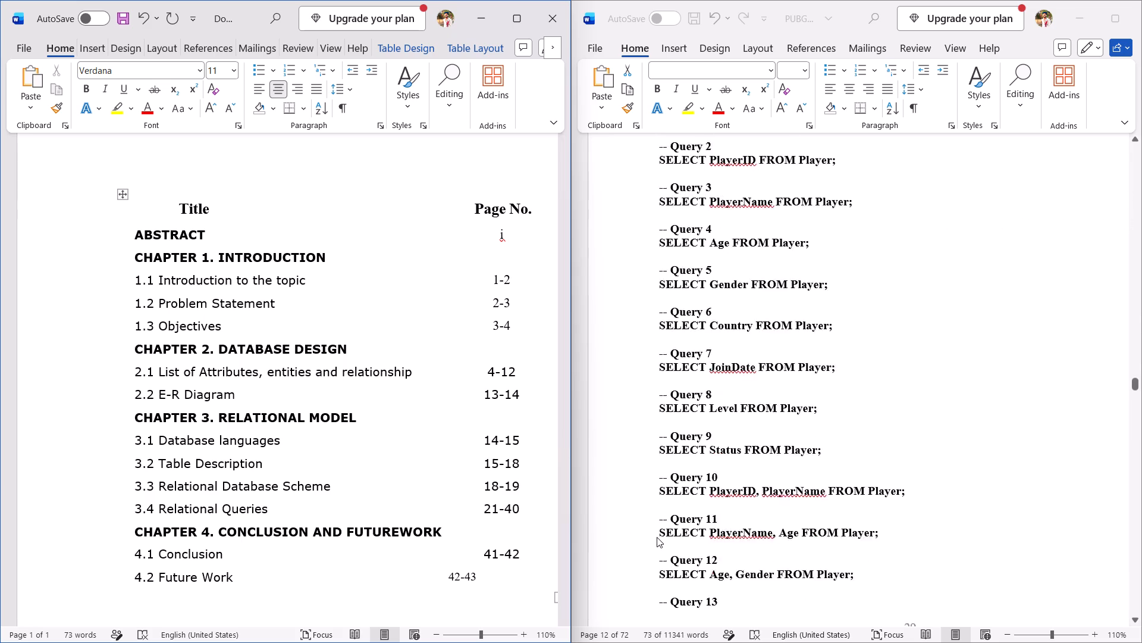
{"action": "scroll", "coordinate": [657, 537], "scroll_direction": "down", "scroll_amount": 9}
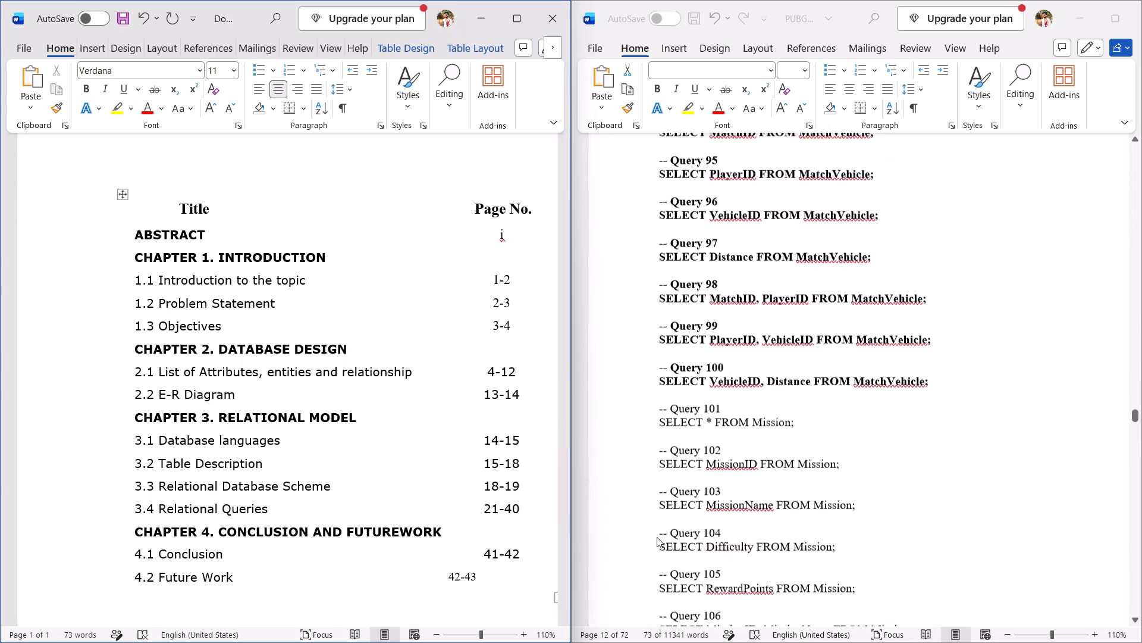
{"action": "scroll", "coordinate": [657, 537], "scroll_direction": "down", "scroll_amount": 8}
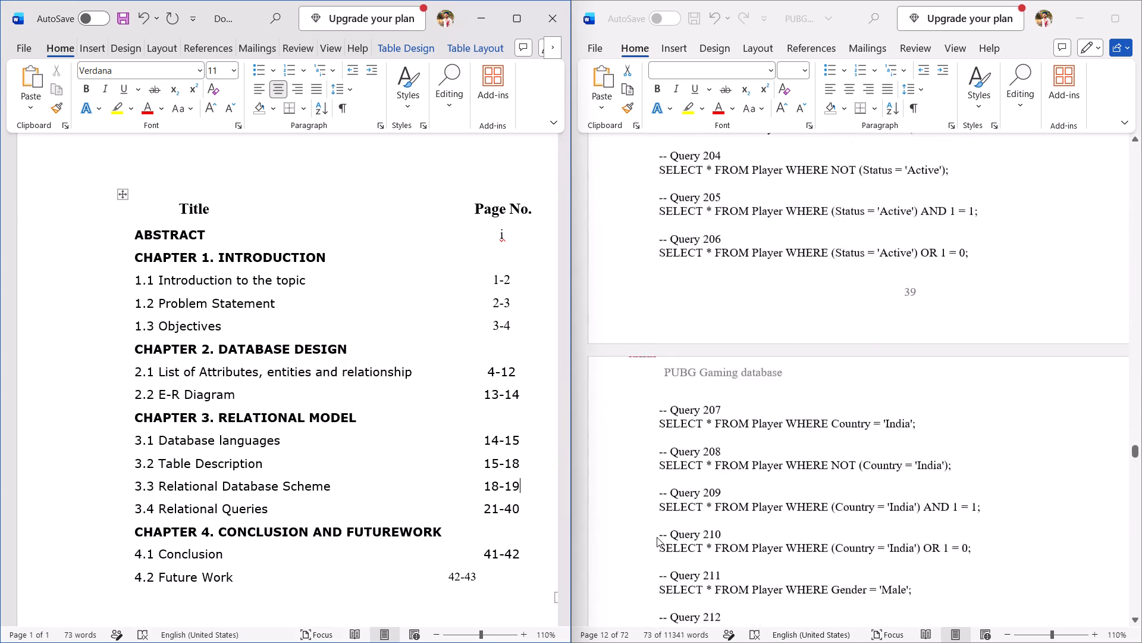
{"action": "scroll", "coordinate": [657, 537], "scroll_direction": "down", "scroll_amount": 8}
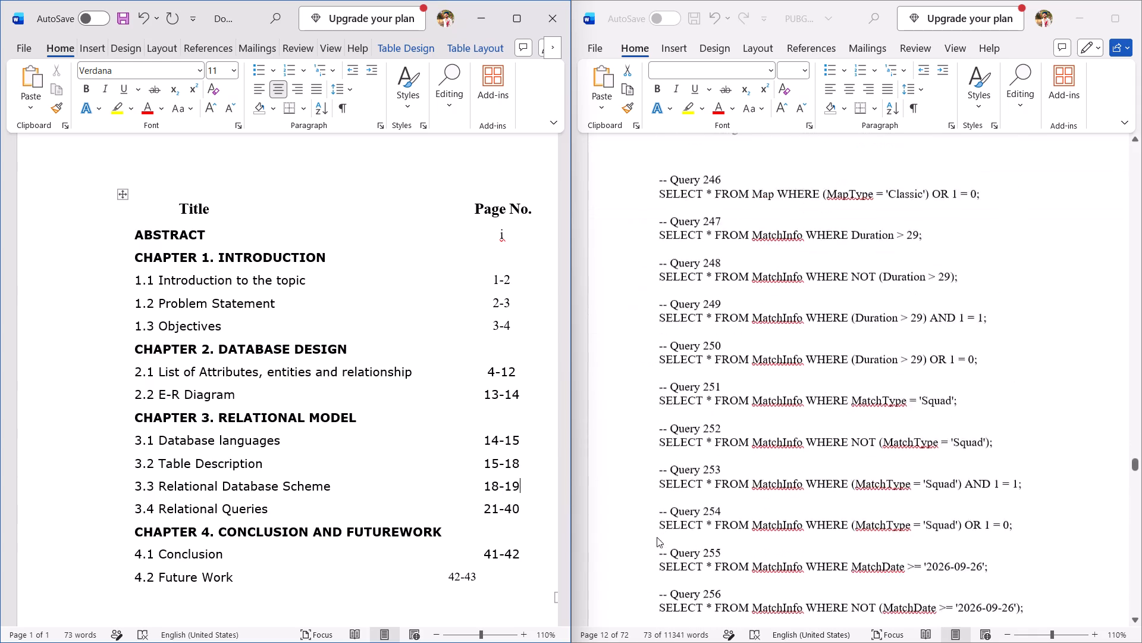
{"action": "scroll", "coordinate": [657, 537], "scroll_direction": "down", "scroll_amount": 7}
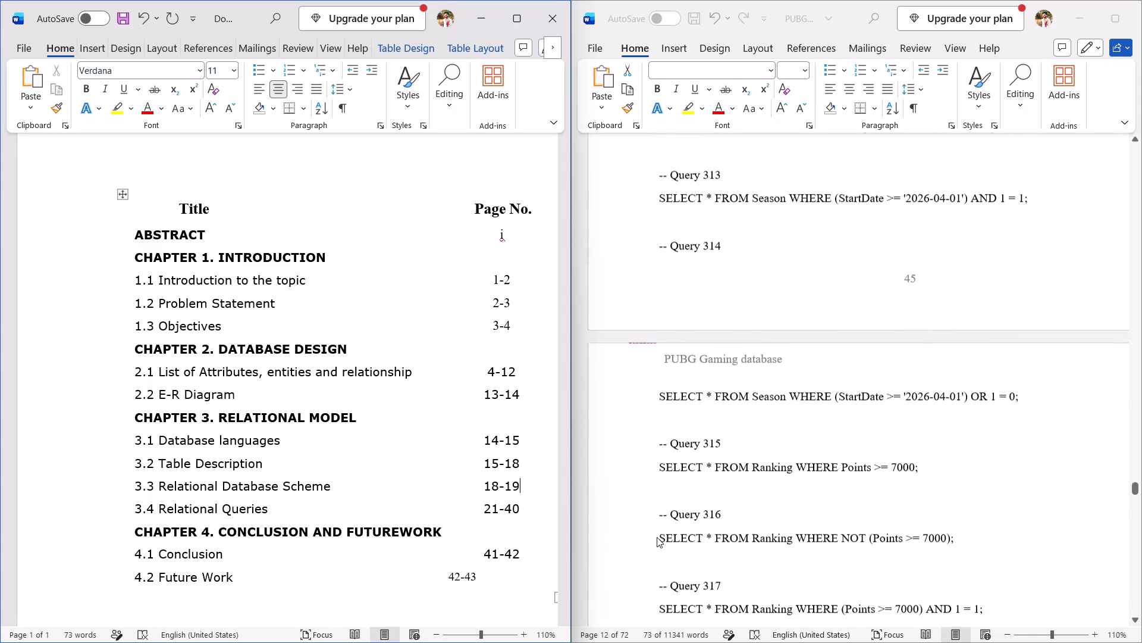
{"action": "scroll", "coordinate": [657, 537], "scroll_direction": "down", "scroll_amount": 6}
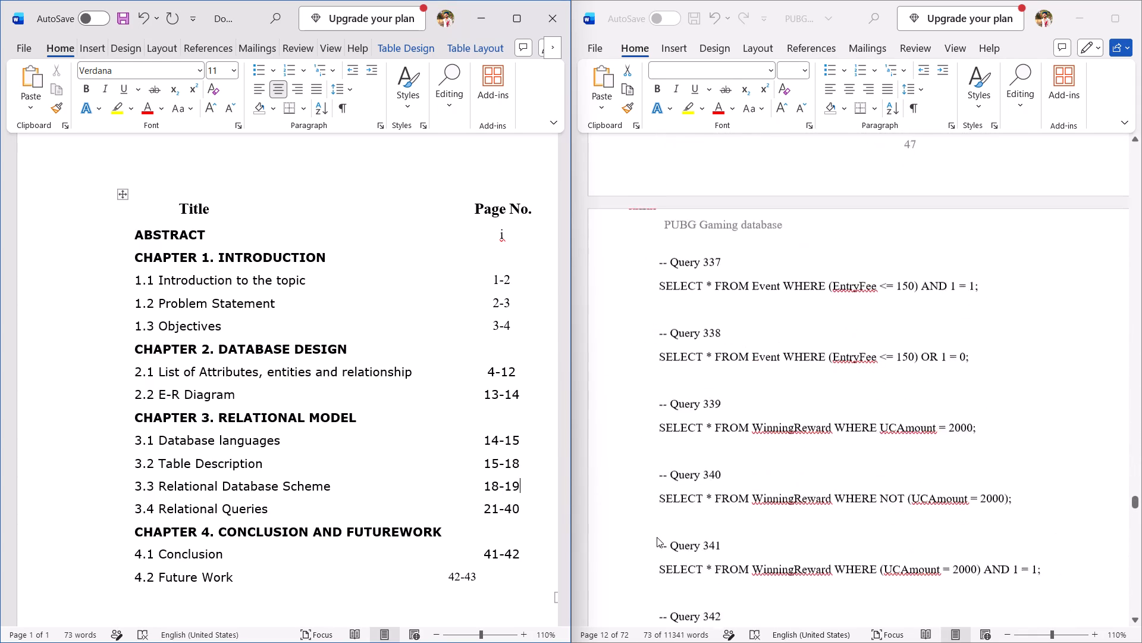
{"action": "scroll", "coordinate": [657, 537], "scroll_direction": "down", "scroll_amount": 6}
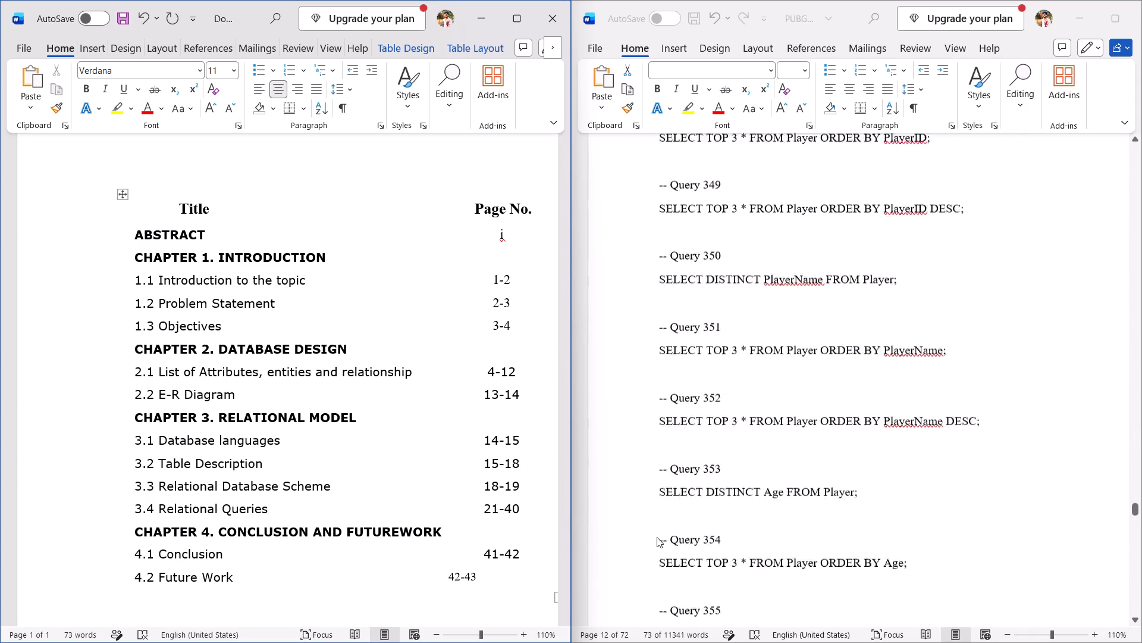
{"action": "scroll", "coordinate": [657, 537], "scroll_direction": "down", "scroll_amount": 6}
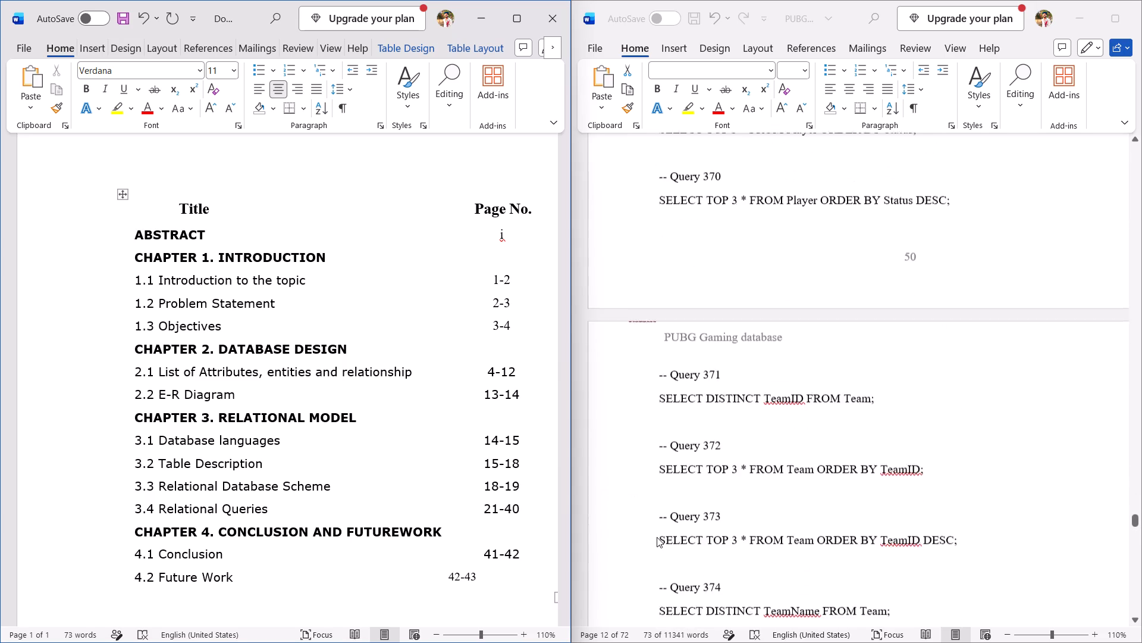
{"action": "scroll", "coordinate": [657, 537], "scroll_direction": "down", "scroll_amount": 6}
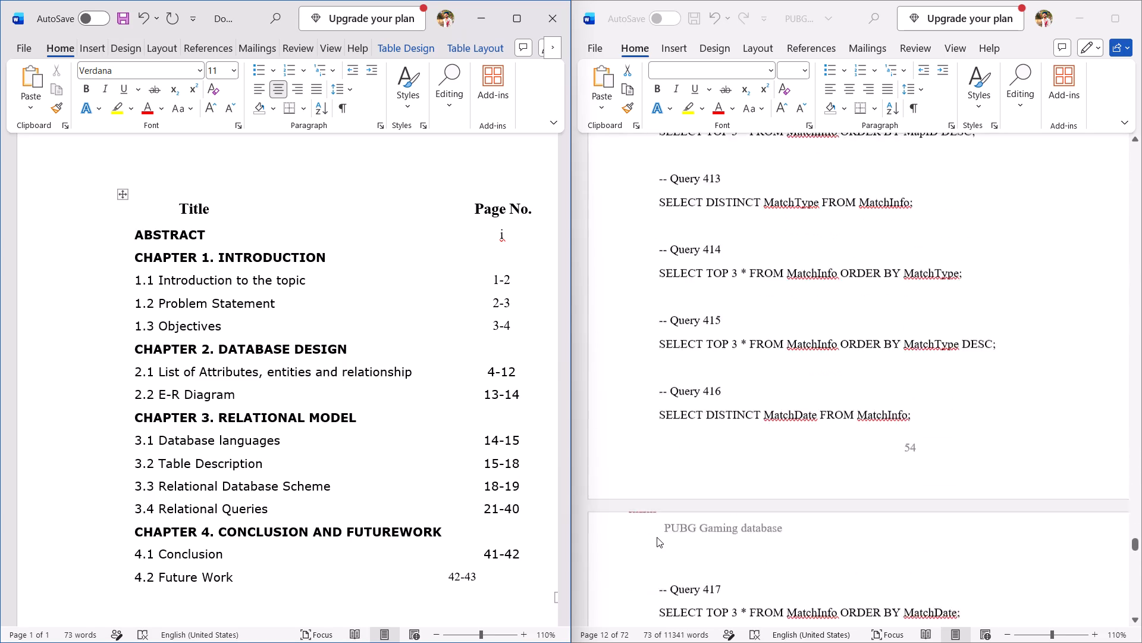
{"action": "scroll", "coordinate": [657, 537], "scroll_direction": "down", "scroll_amount": 6}
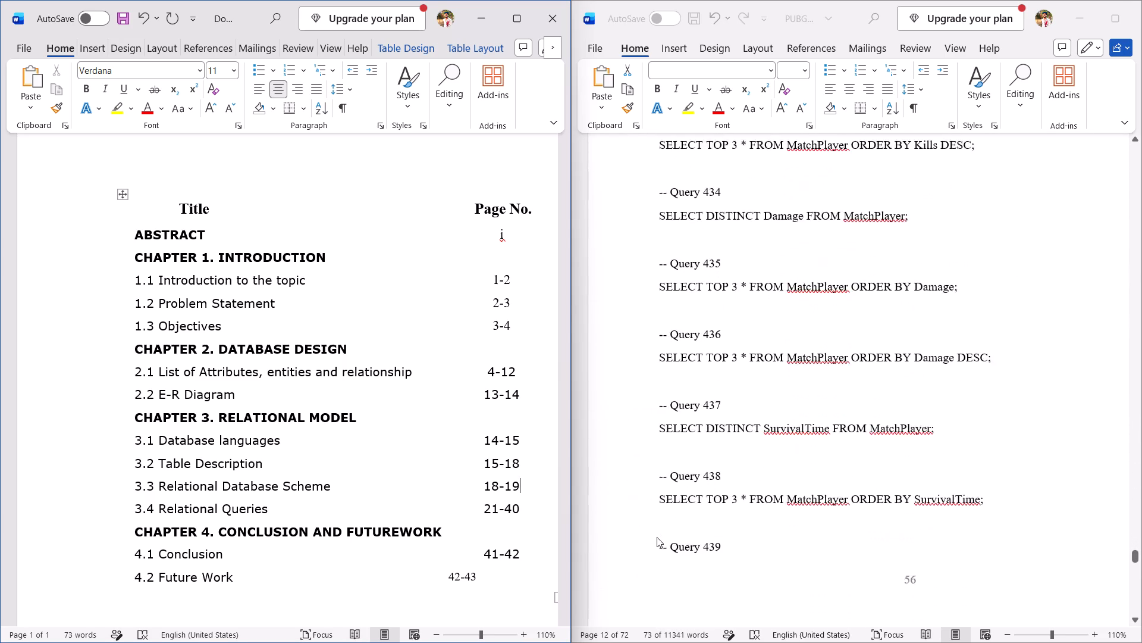
{"action": "scroll", "coordinate": [657, 537], "scroll_direction": "down", "scroll_amount": 5}
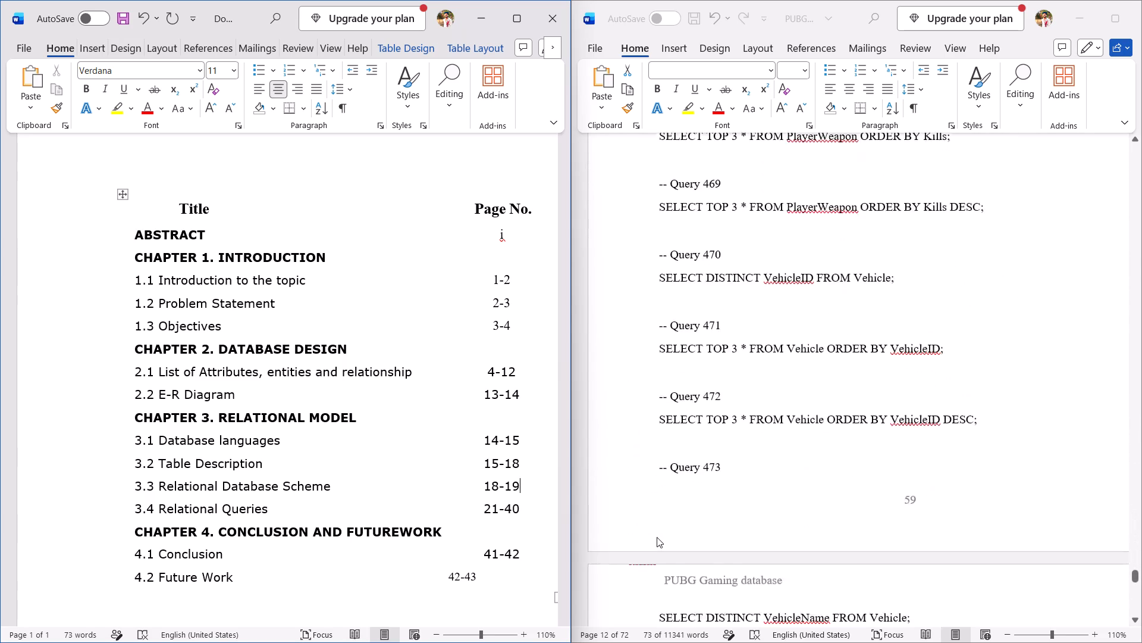
{"action": "scroll", "coordinate": [657, 537], "scroll_direction": "down", "scroll_amount": 5}
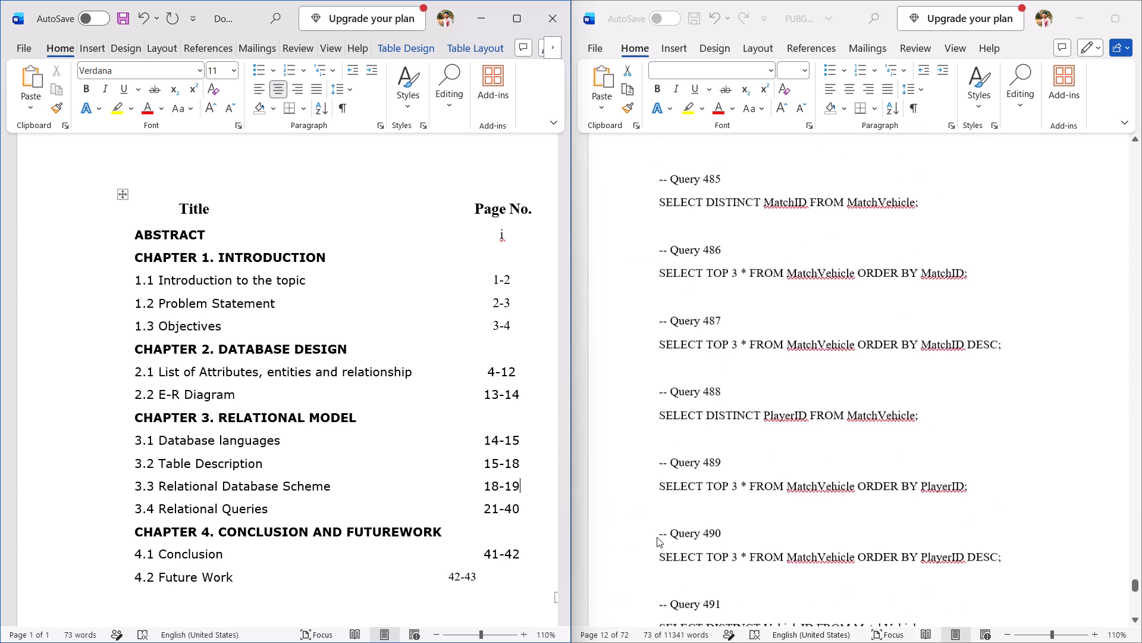
{"action": "scroll", "coordinate": [657, 537], "scroll_direction": "down", "scroll_amount": 3}
{"action": "scroll", "coordinate": [657, 537], "scroll_direction": "up", "scroll_amount": 1}
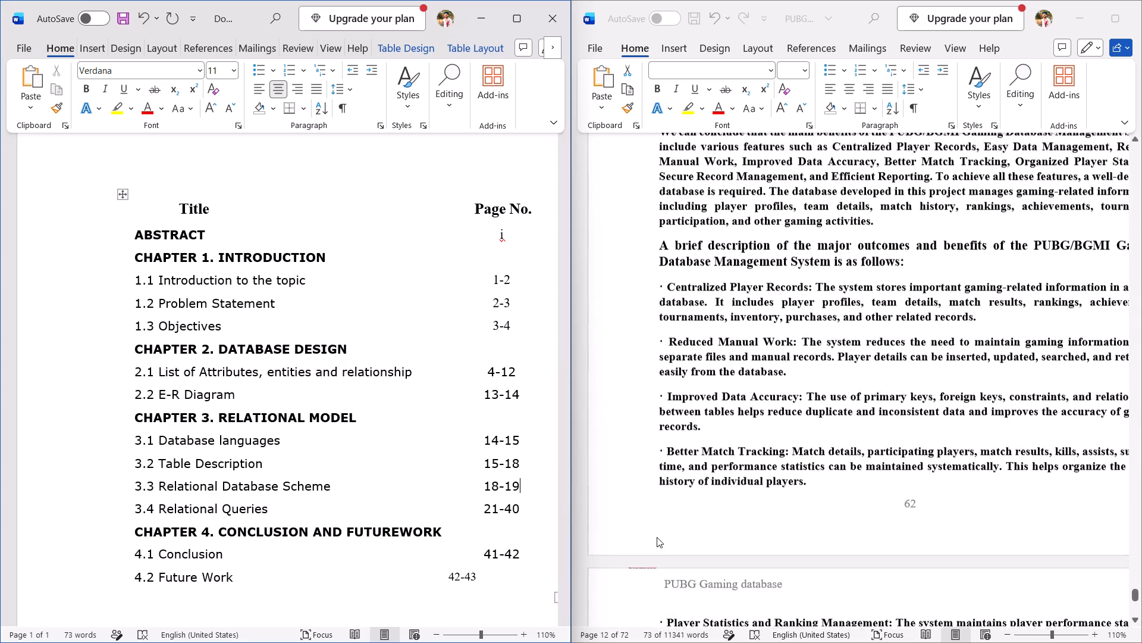
{"action": "scroll", "coordinate": [657, 537], "scroll_direction": "up", "scroll_amount": 1}
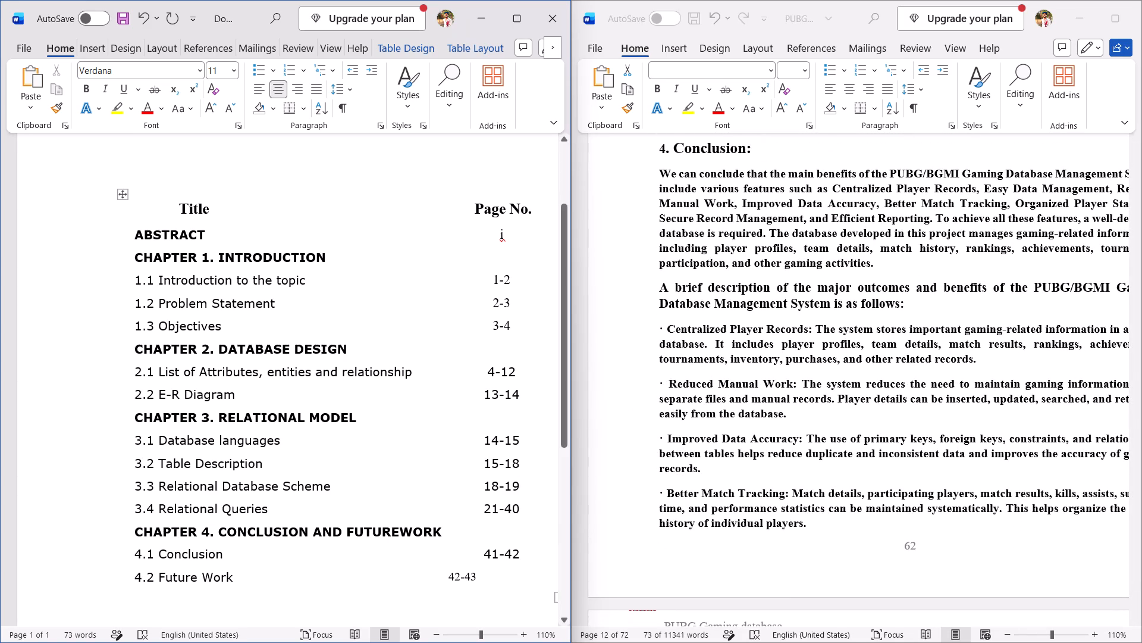
{"action": "left_click", "coordinate": [498, 510]}
{"action": "key", "text": "BackSpace"}
{"action": "key", "text": "BackSpace"}
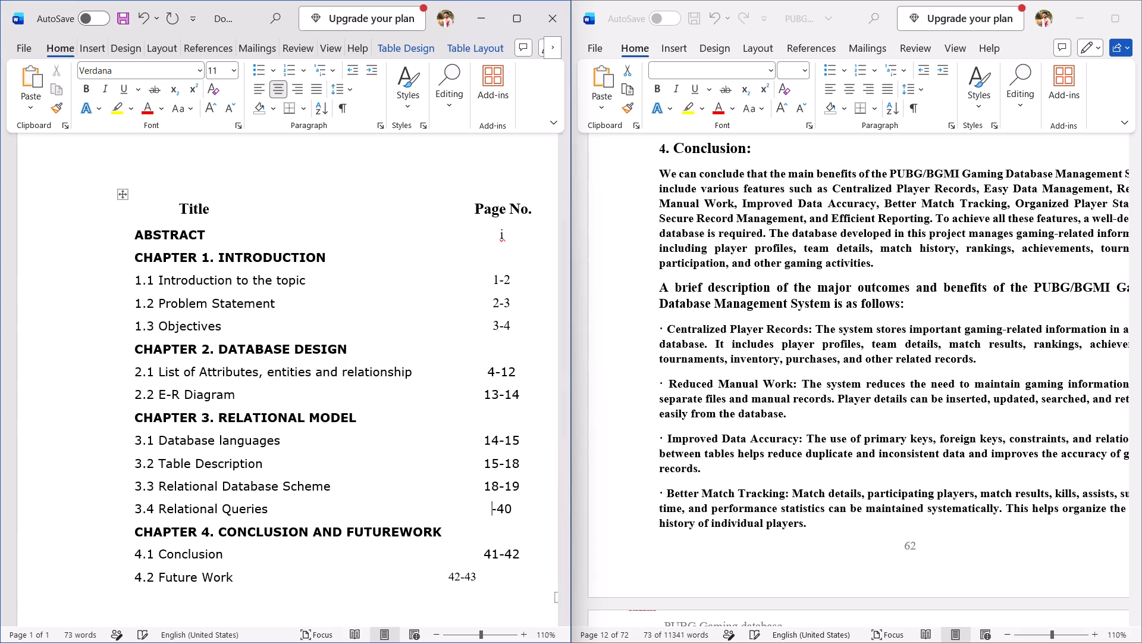
{"action": "type", "text": "19"}
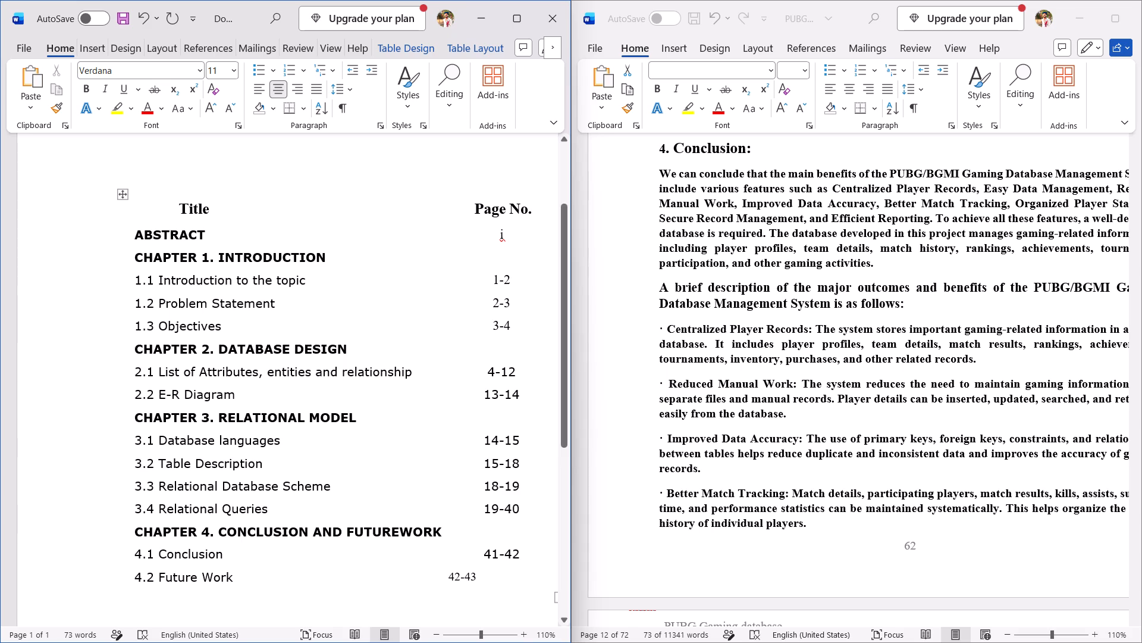
{"action": "left_click", "coordinate": [526, 512]}
{"action": "key", "text": "BackSpace"}
{"action": "key", "text": "BackSpace"}
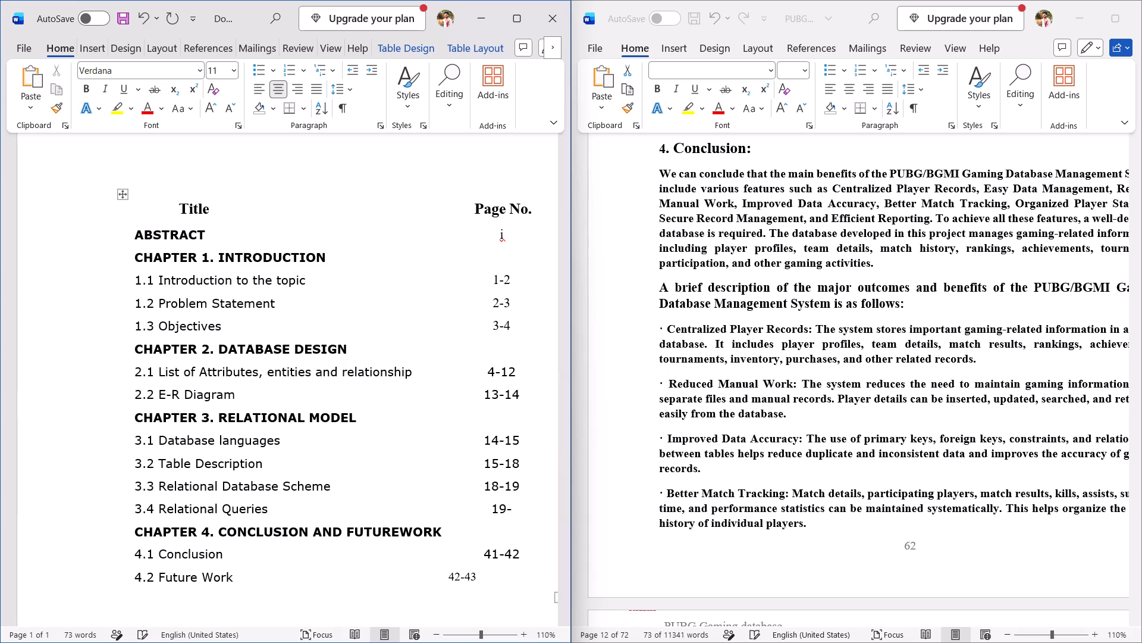
{"action": "type", "text": "62"}
Follow the Conclusion section in the report to the 4.2 Future Work heading, and set the contents page range of 4.1 Conclusion to 62-63.
{"action": "scroll", "coordinate": [625, 526], "scroll_direction": "down", "scroll_amount": 2}
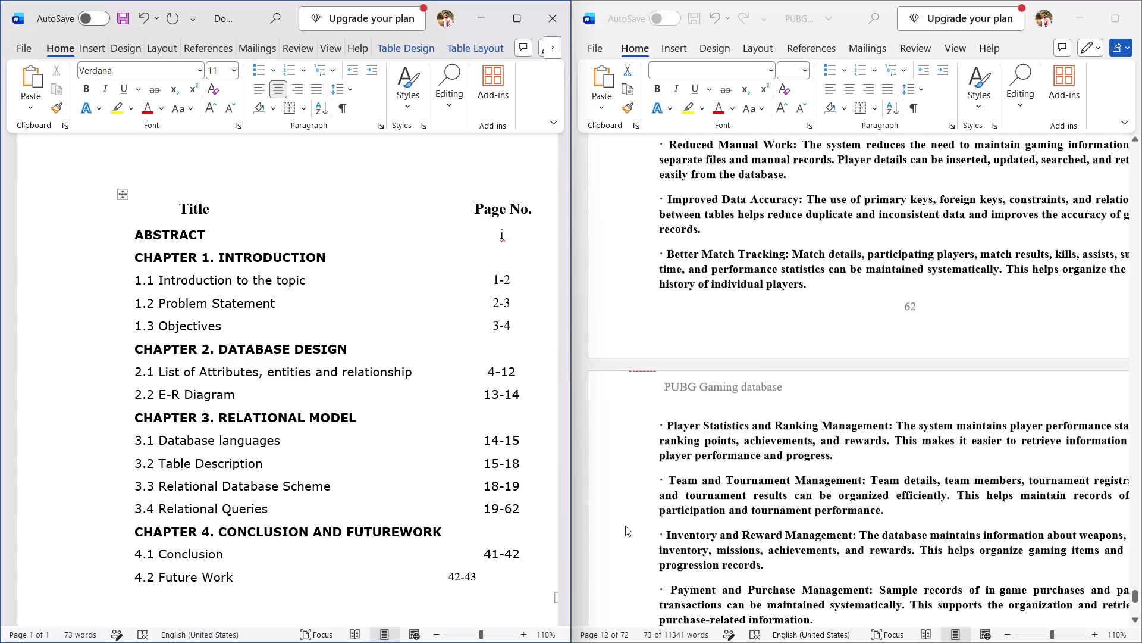
{"action": "scroll", "coordinate": [625, 526], "scroll_direction": "up", "scroll_amount": 2}
{"action": "scroll", "coordinate": [625, 526], "scroll_direction": "down", "scroll_amount": 2}
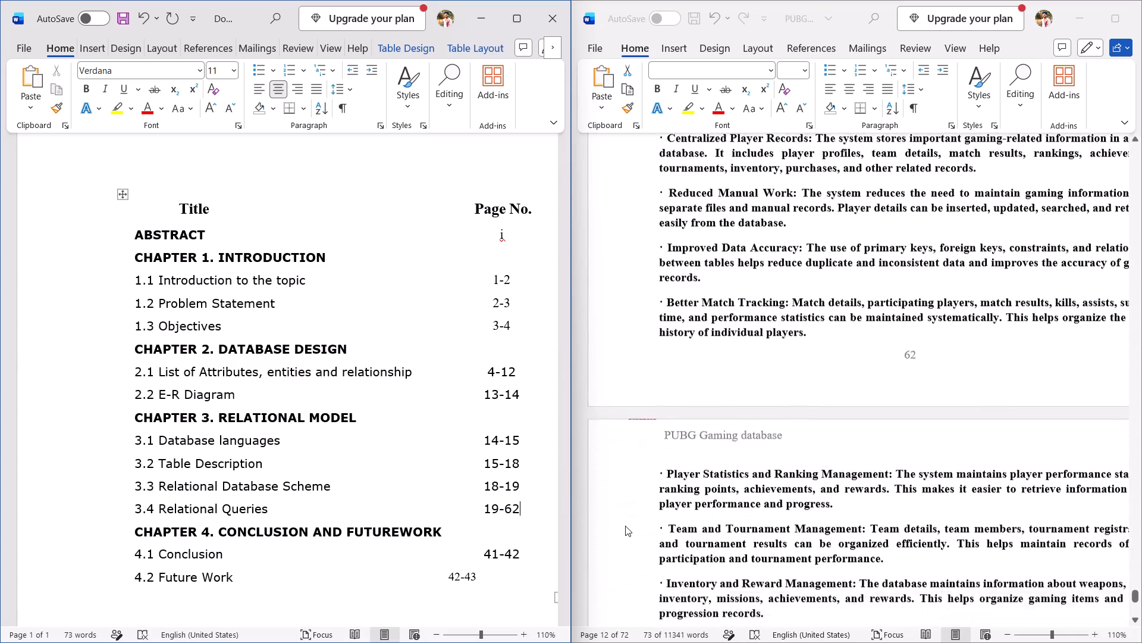
{"action": "scroll", "coordinate": [625, 526], "scroll_direction": "down", "scroll_amount": 4}
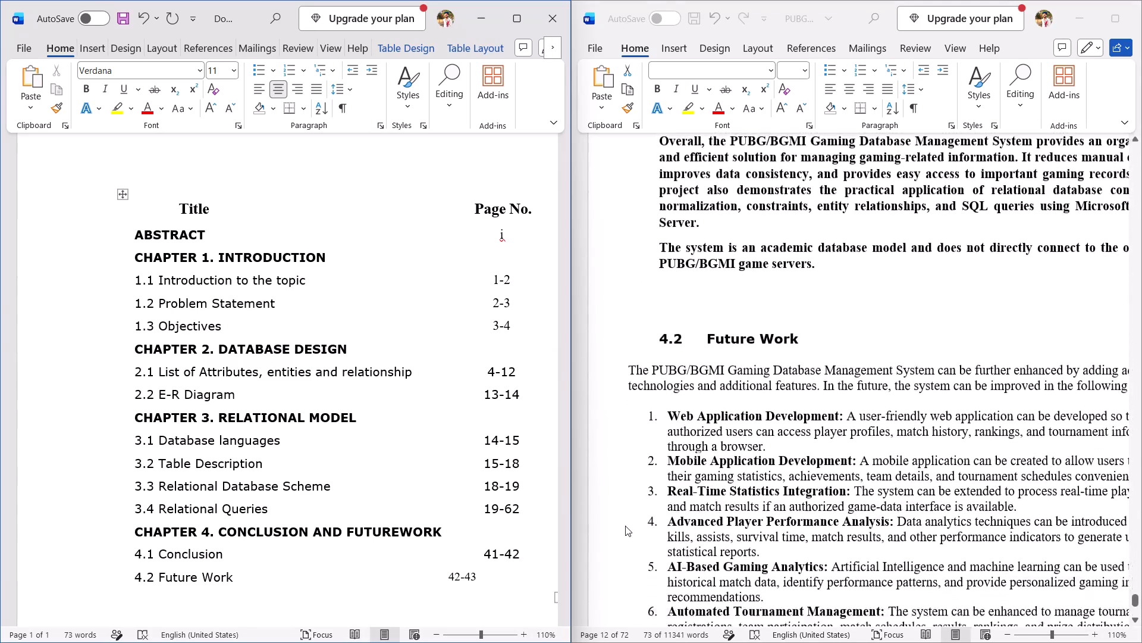
{"action": "scroll", "coordinate": [625, 526], "scroll_direction": "down", "scroll_amount": 2}
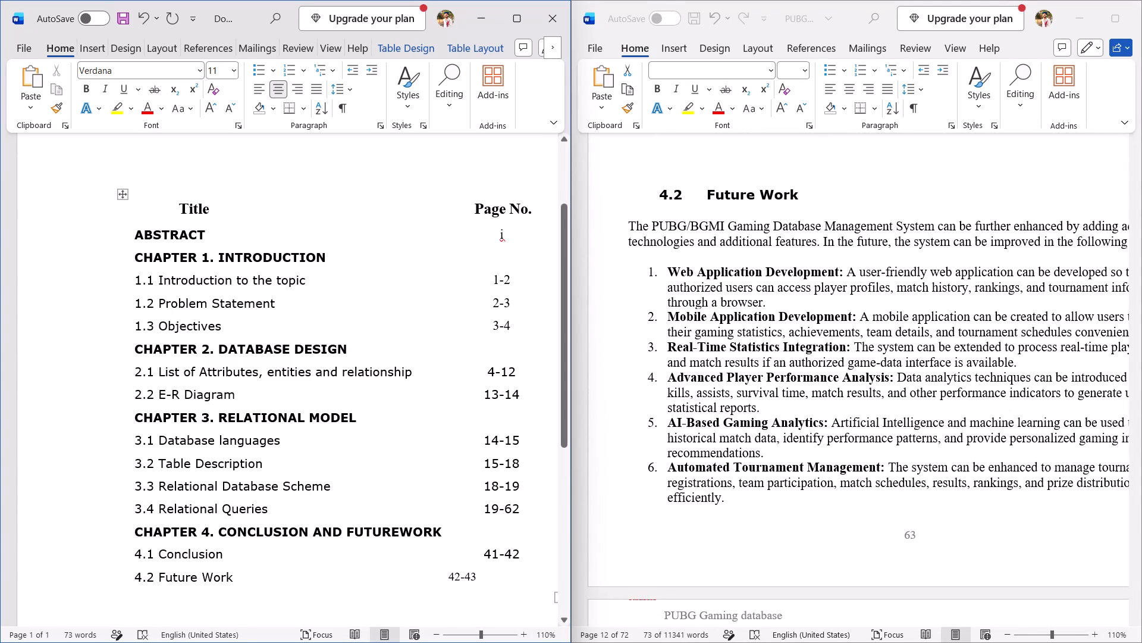
{"action": "left_click", "coordinate": [496, 553]}
{"action": "key", "text": "BackSpace"}
{"action": "key", "text": "BackSpace"}
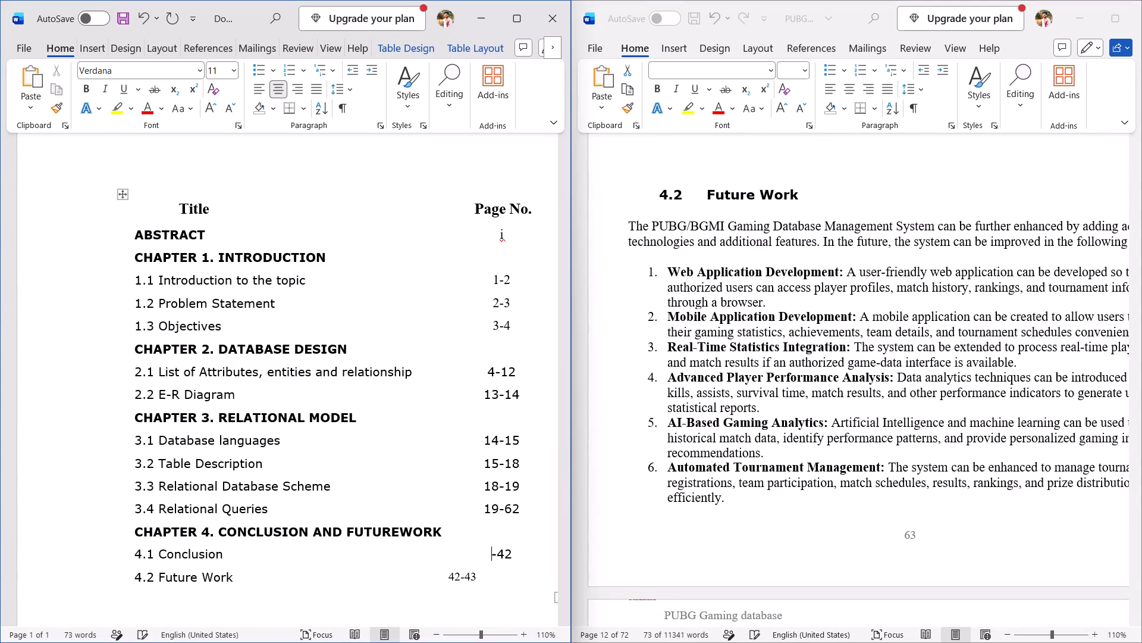
{"action": "type", "text": "62"}
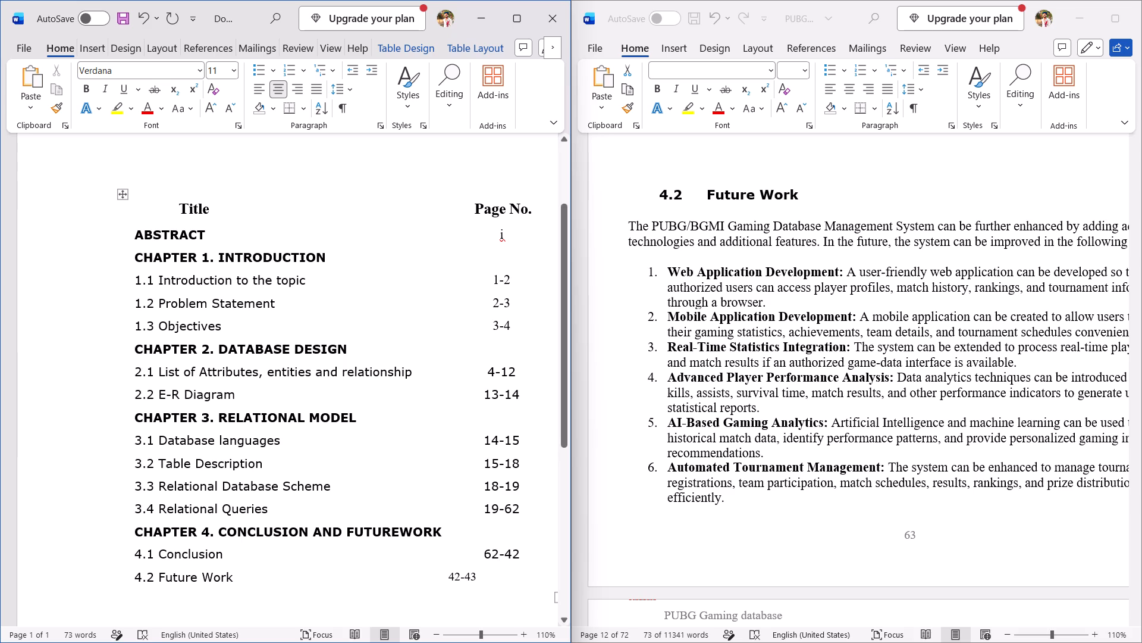
{"action": "left_click", "coordinate": [522, 555]}
{"action": "key", "text": "BackSpace"}
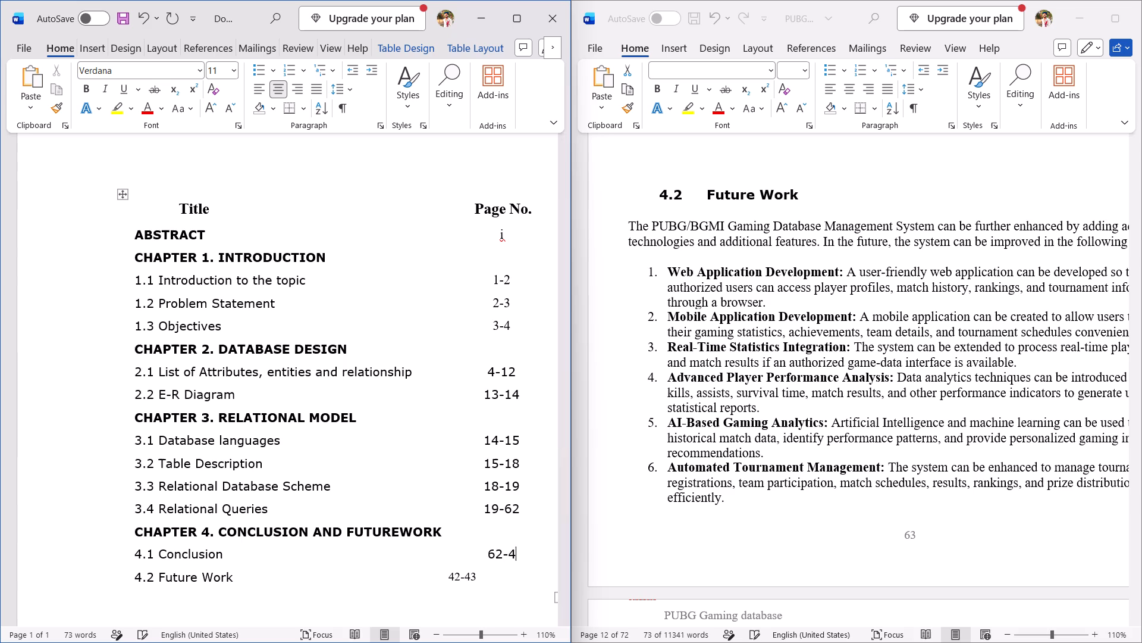
{"action": "key", "text": "BackSpace"}
{"action": "key", "text": "6"}
{"action": "key", "text": "3"}
Follow the Future Work section in the report to its last page, and set the contents page range of 4.2 Future Work to 63-64.
{"action": "scroll", "coordinate": [833, 510], "scroll_direction": "down", "scroll_amount": 2}
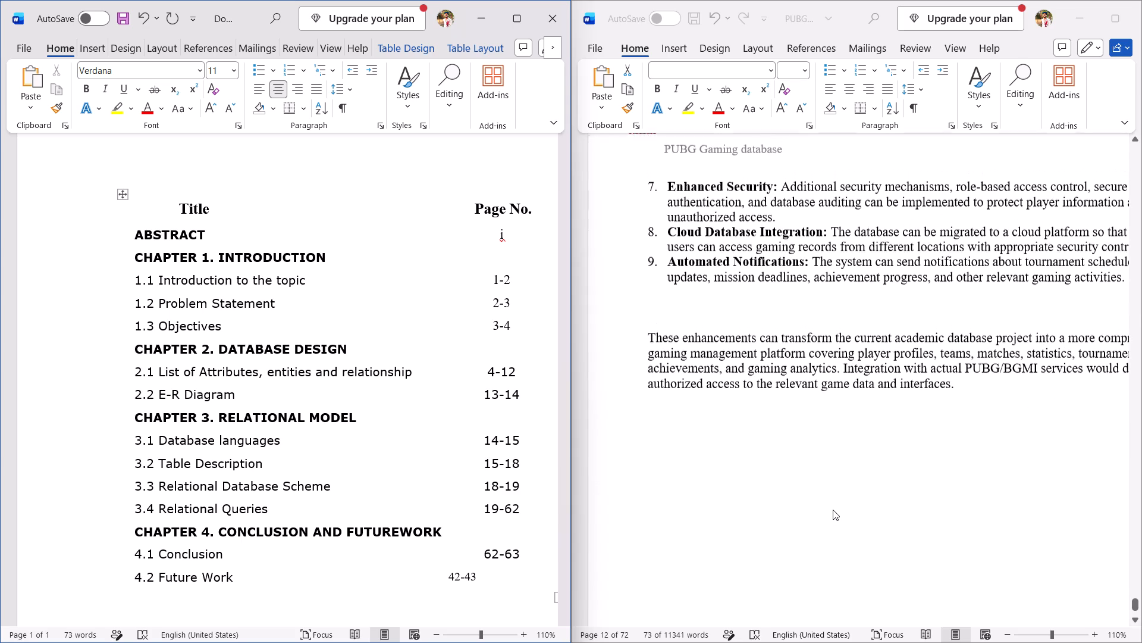
{"action": "scroll", "coordinate": [833, 510], "scroll_direction": "up", "scroll_amount": 2}
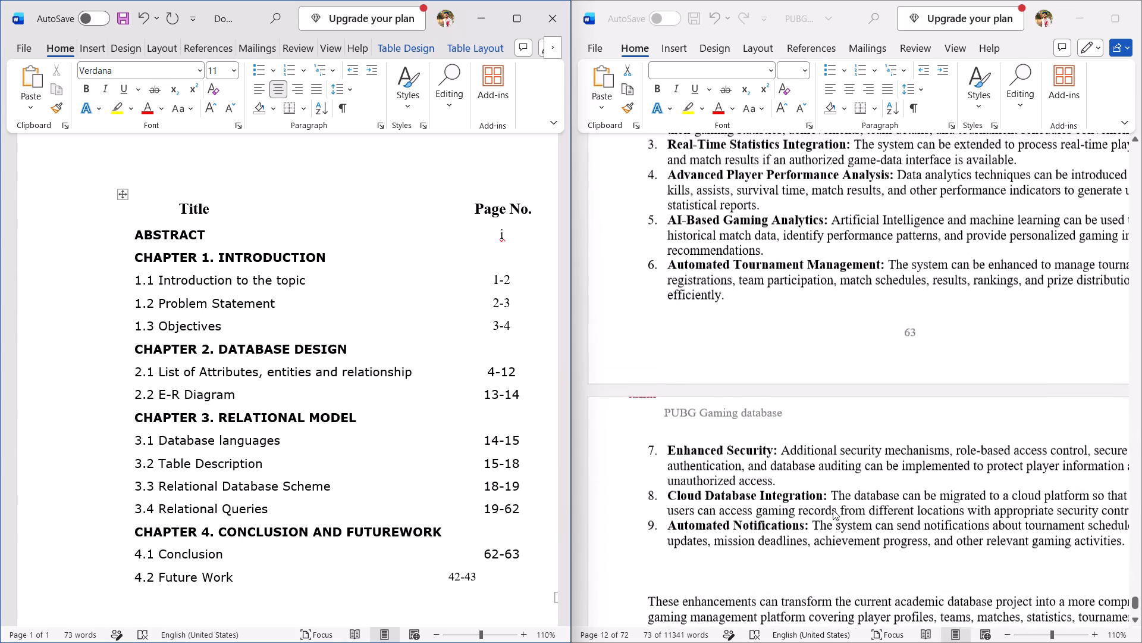
{"action": "scroll", "coordinate": [833, 510], "scroll_direction": "up", "scroll_amount": 2}
{"action": "scroll", "coordinate": [833, 510], "scroll_direction": "down", "scroll_amount": 1}
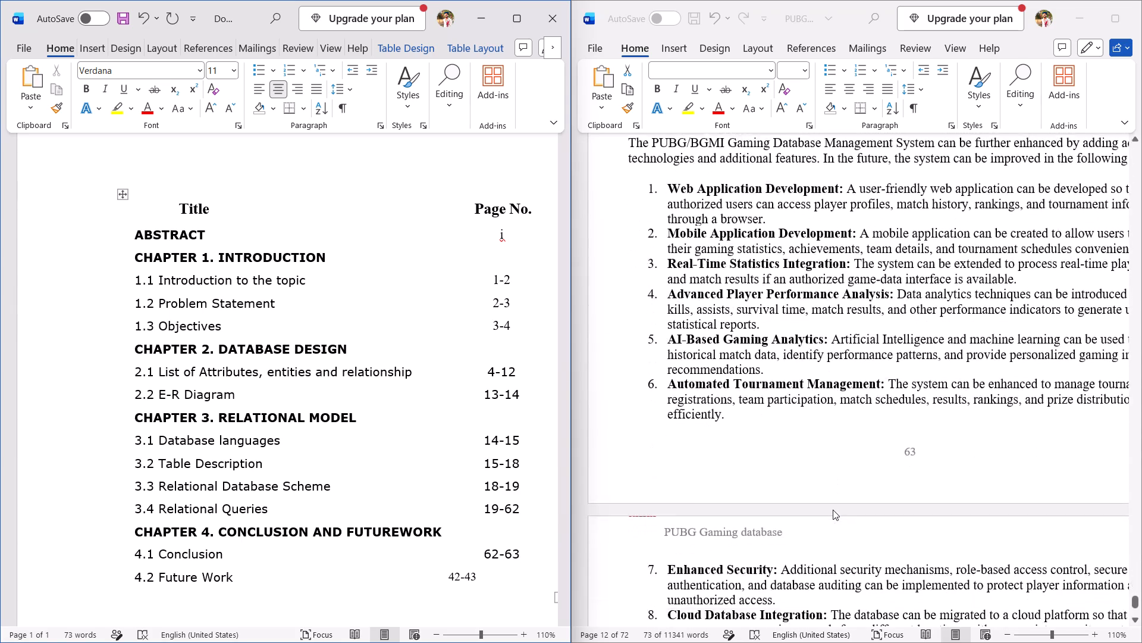
{"action": "scroll", "coordinate": [833, 510], "scroll_direction": "down", "scroll_amount": 6}
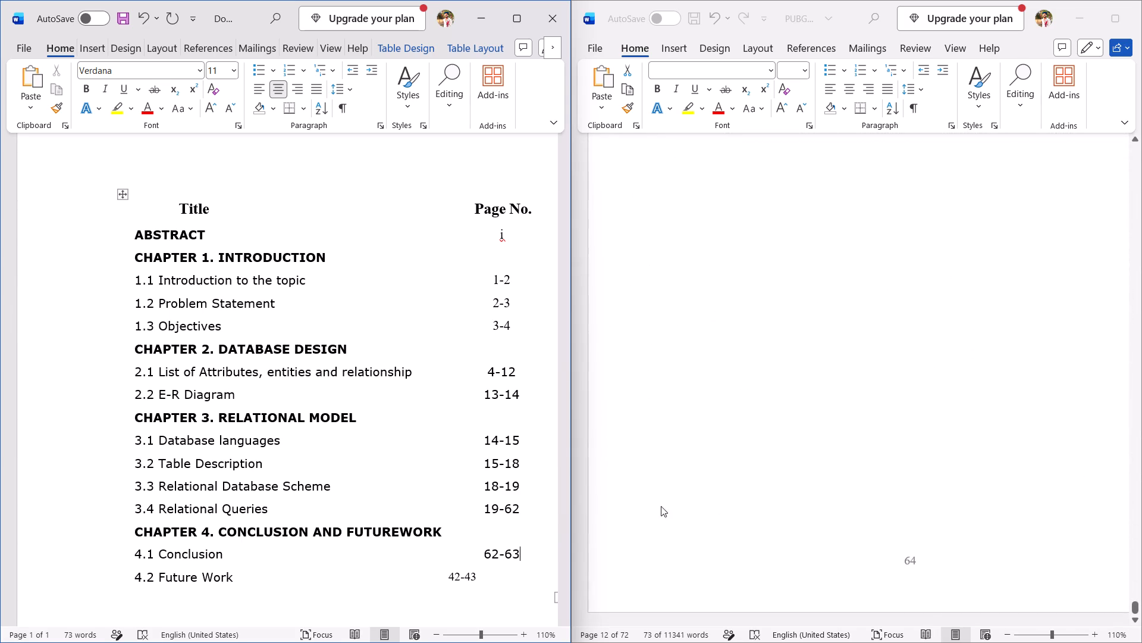
{"action": "left_click", "coordinate": [459, 579]}
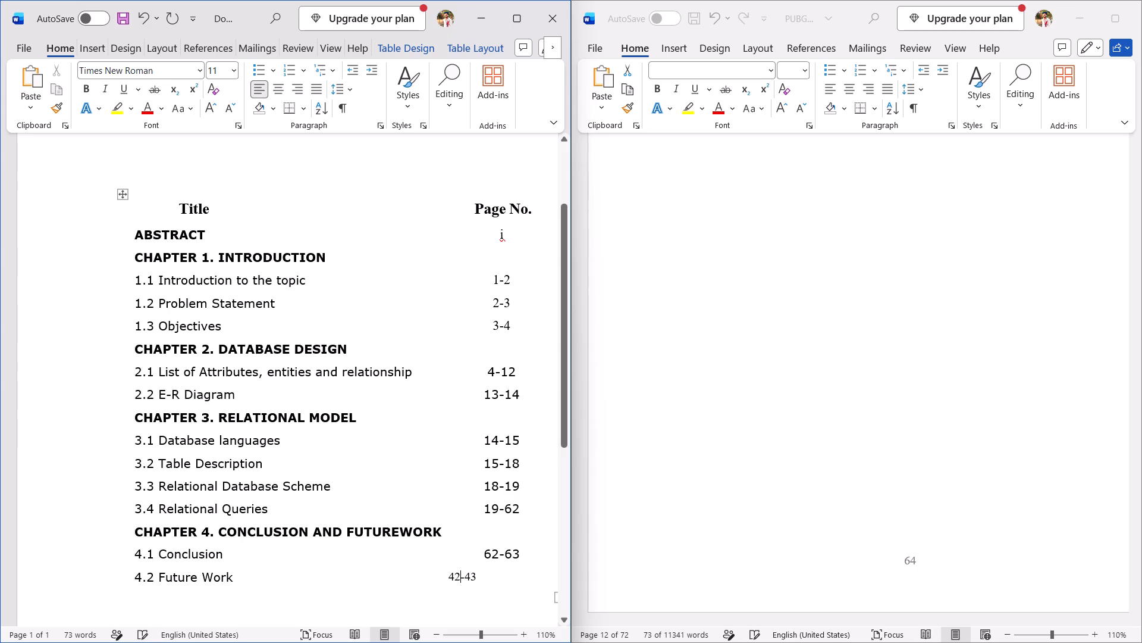
{"action": "key", "text": "BackSpace"}
{"action": "key", "text": "BackSpace"}
{"action": "type", "text": "63"}
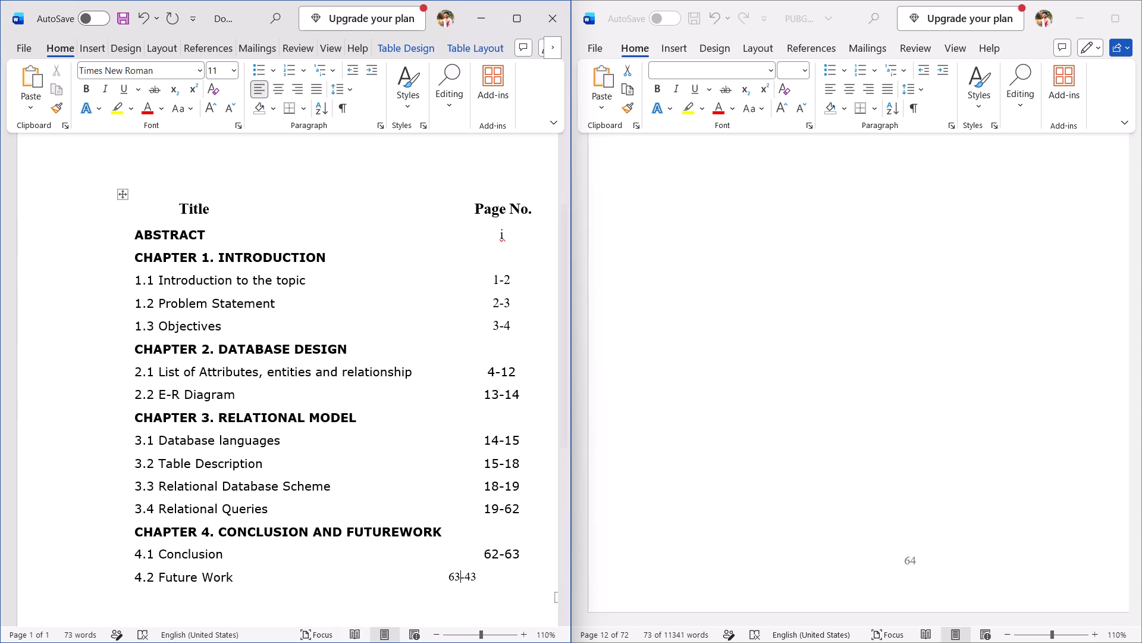
{"action": "left_click", "coordinate": [481, 571]}
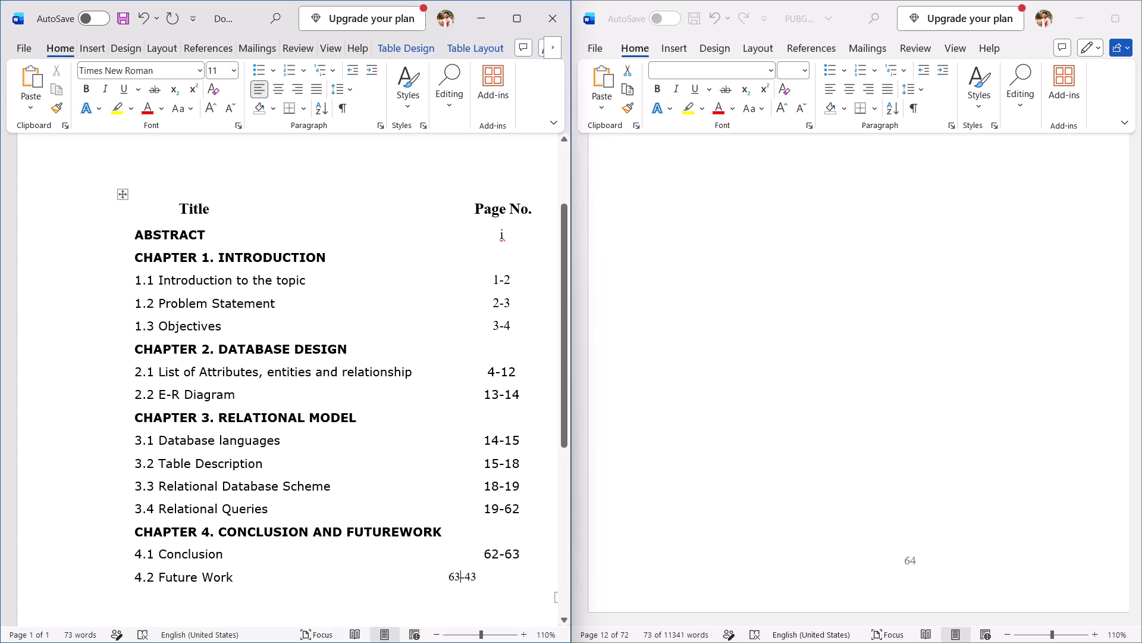
{"action": "left_click", "coordinate": [485, 575]}
{"action": "key", "text": "BackSpace"}
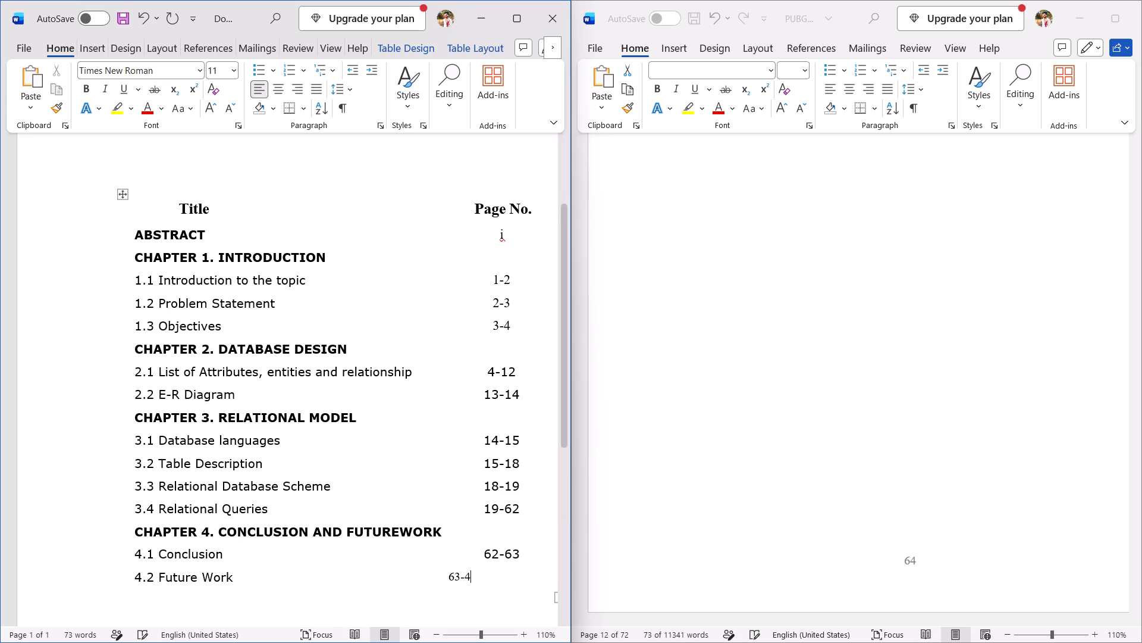
{"action": "key", "text": "BackSpace"}
{"action": "type", "text": "64"}
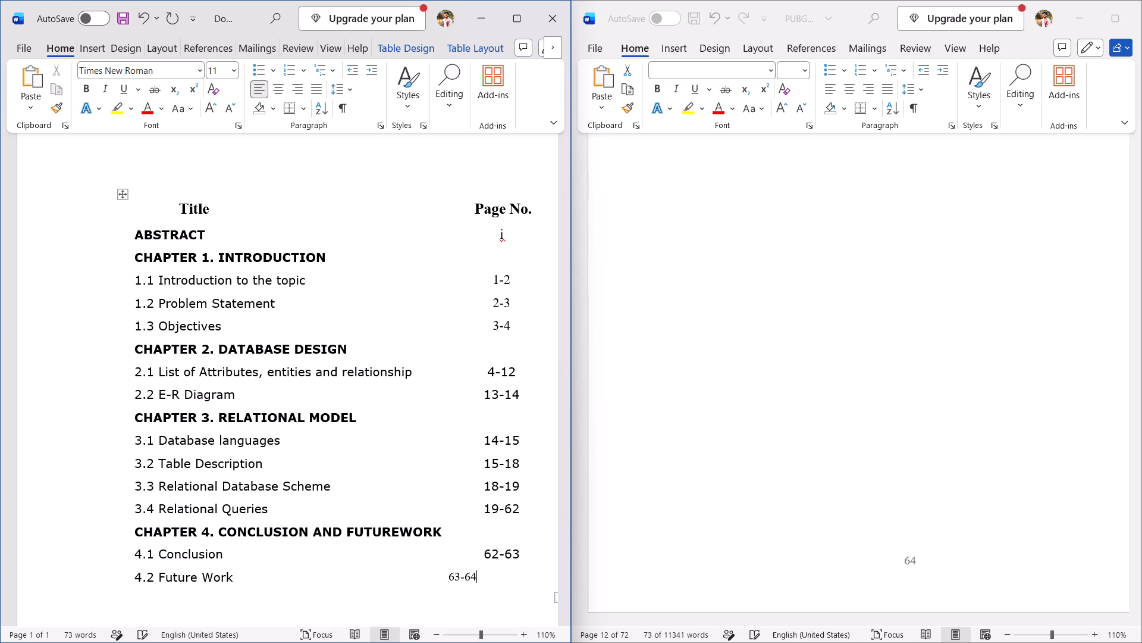
Review the report from its cover page through the department pages, abstract and existing contents table to the Chapter 1 heading.
{"action": "scroll", "coordinate": [746, 472], "scroll_direction": "up", "scroll_amount": 17}
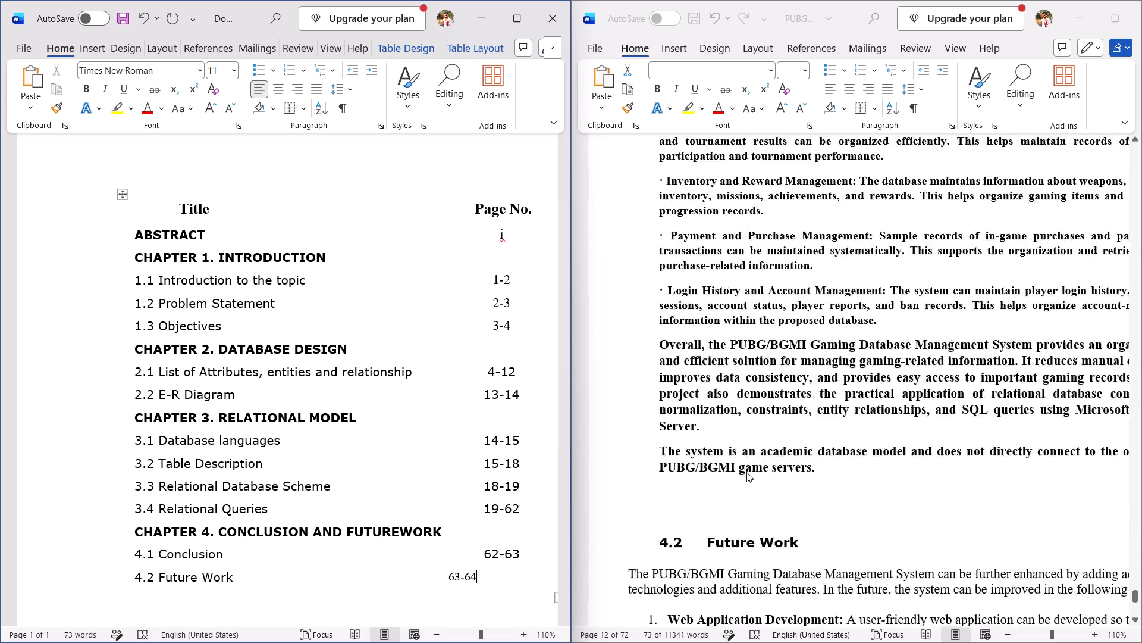
{"action": "scroll", "coordinate": [746, 472], "scroll_direction": "up", "scroll_amount": 20}
{"action": "scroll", "coordinate": [746, 472], "scroll_direction": "up", "scroll_amount": 20}
{"action": "scroll", "coordinate": [746, 472], "scroll_direction": "up", "scroll_amount": 20}
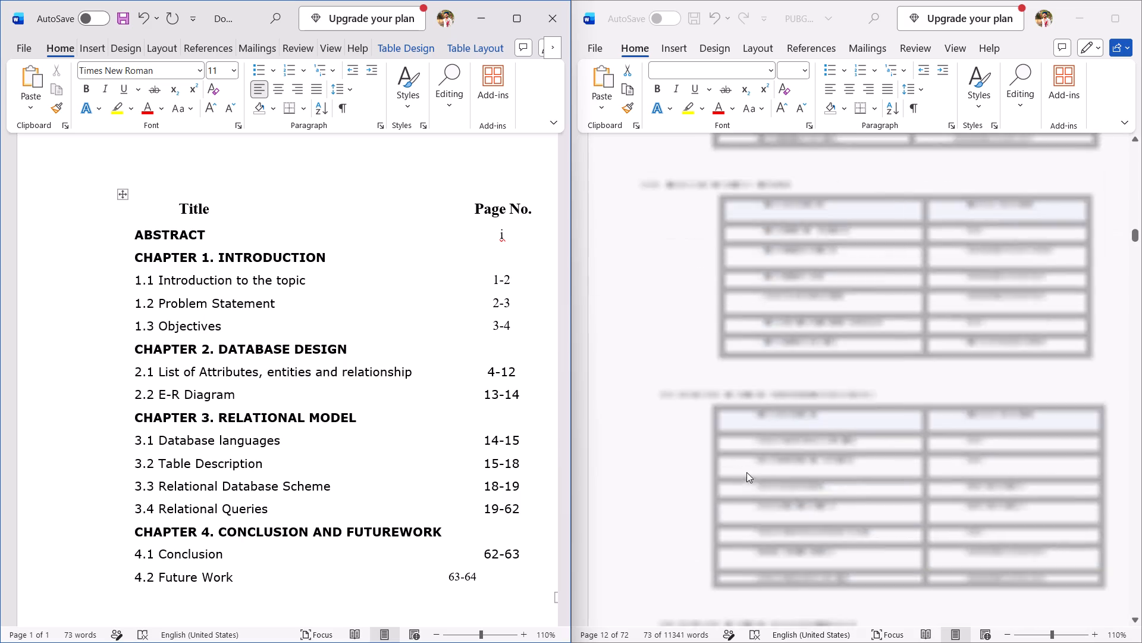
{"action": "scroll", "coordinate": [746, 472], "scroll_direction": "up", "scroll_amount": 20}
{"action": "scroll", "coordinate": [746, 472], "scroll_direction": "up", "scroll_amount": 1}
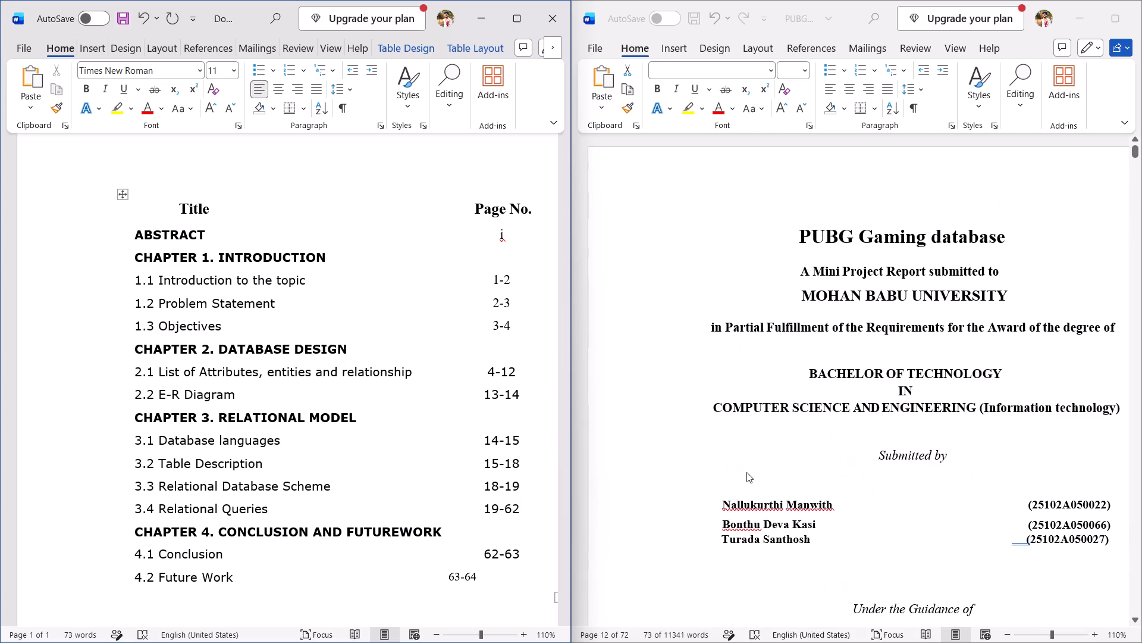
{"action": "scroll", "coordinate": [746, 472], "scroll_direction": "down", "scroll_amount": 2}
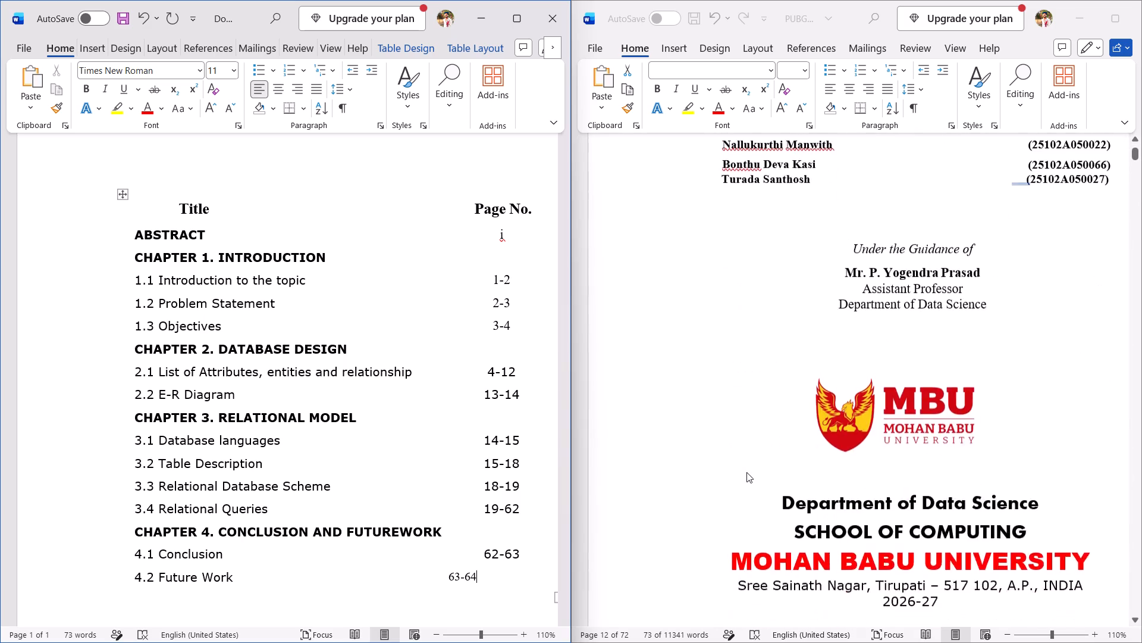
{"action": "scroll", "coordinate": [746, 472], "scroll_direction": "down", "scroll_amount": 6}
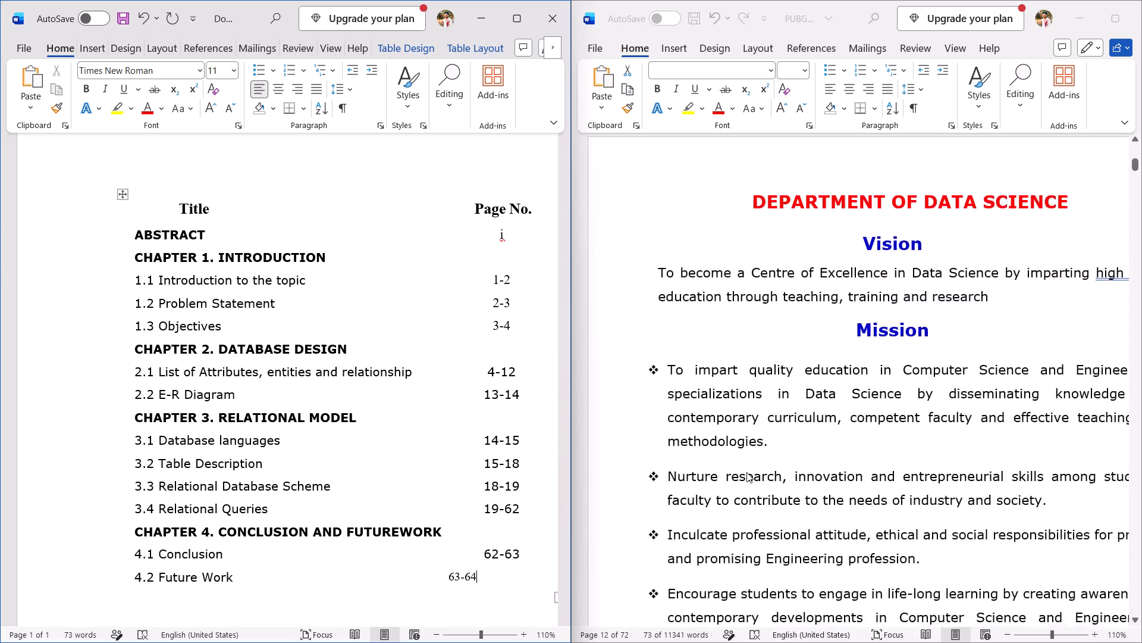
{"action": "scroll", "coordinate": [746, 472], "scroll_direction": "down", "scroll_amount": 7}
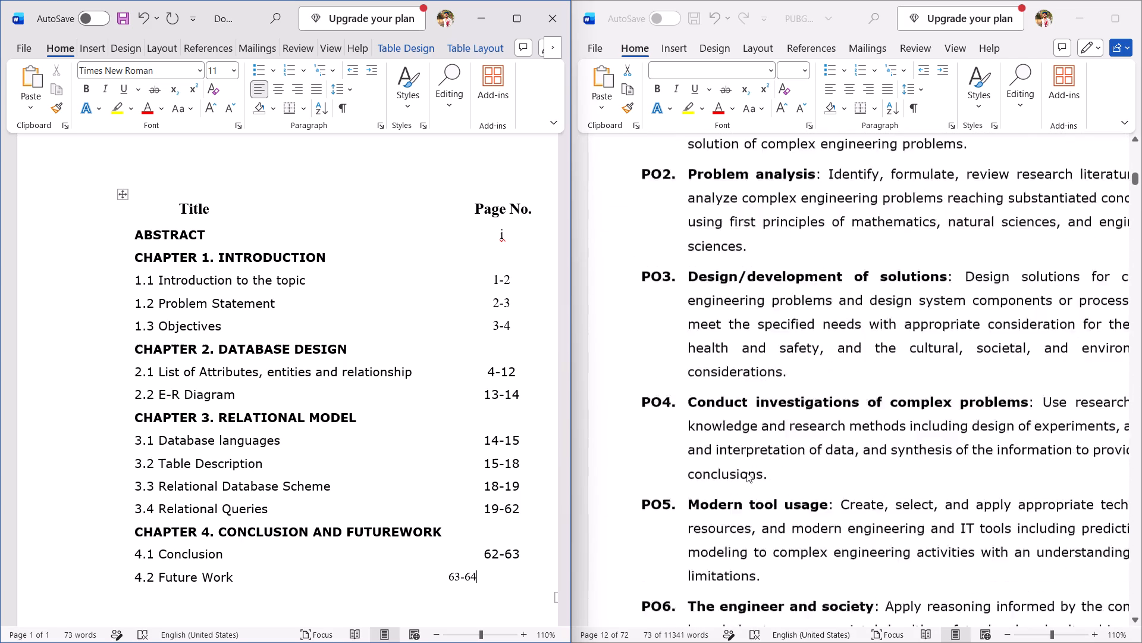
{"action": "scroll", "coordinate": [746, 472], "scroll_direction": "down", "scroll_amount": 6}
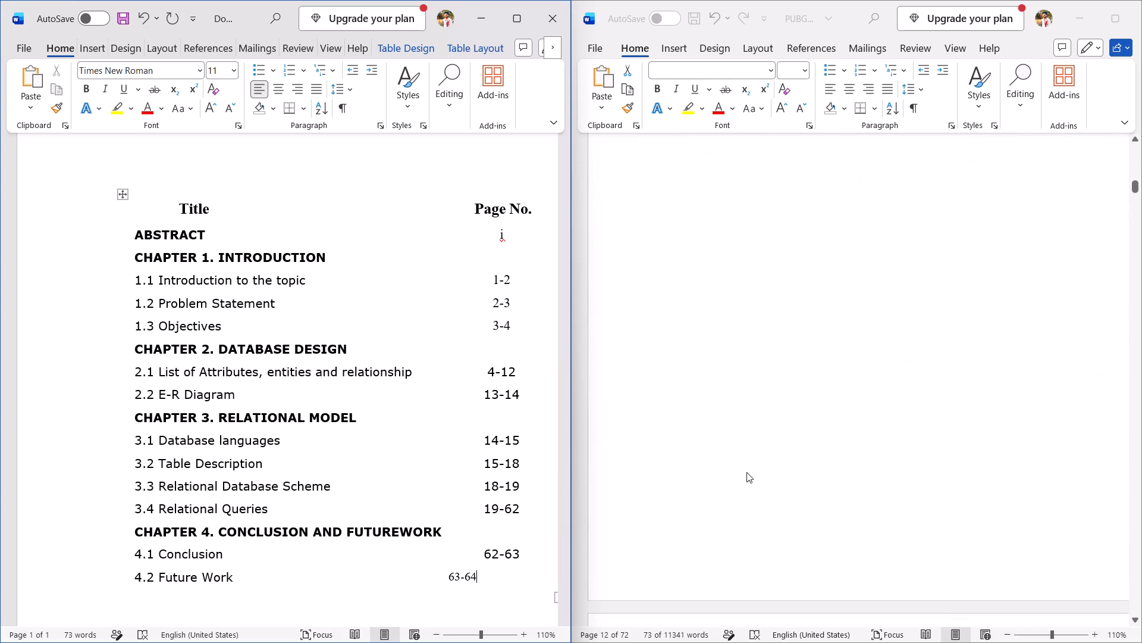
{"action": "scroll", "coordinate": [746, 472], "scroll_direction": "down", "scroll_amount": 6}
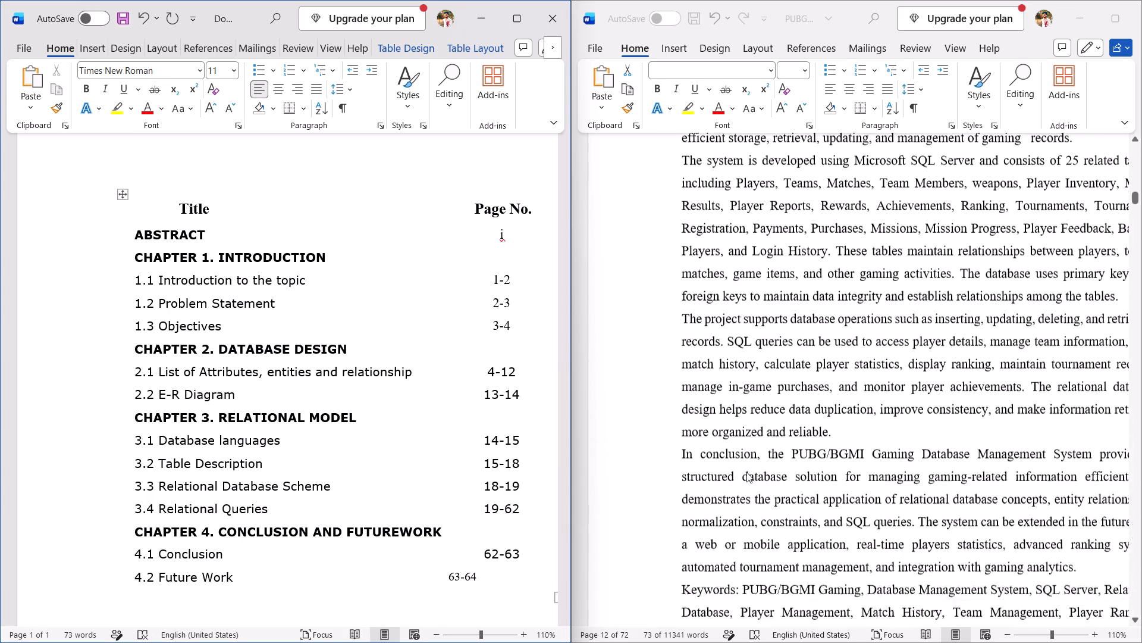
{"action": "scroll", "coordinate": [746, 472], "scroll_direction": "down", "scroll_amount": 6}
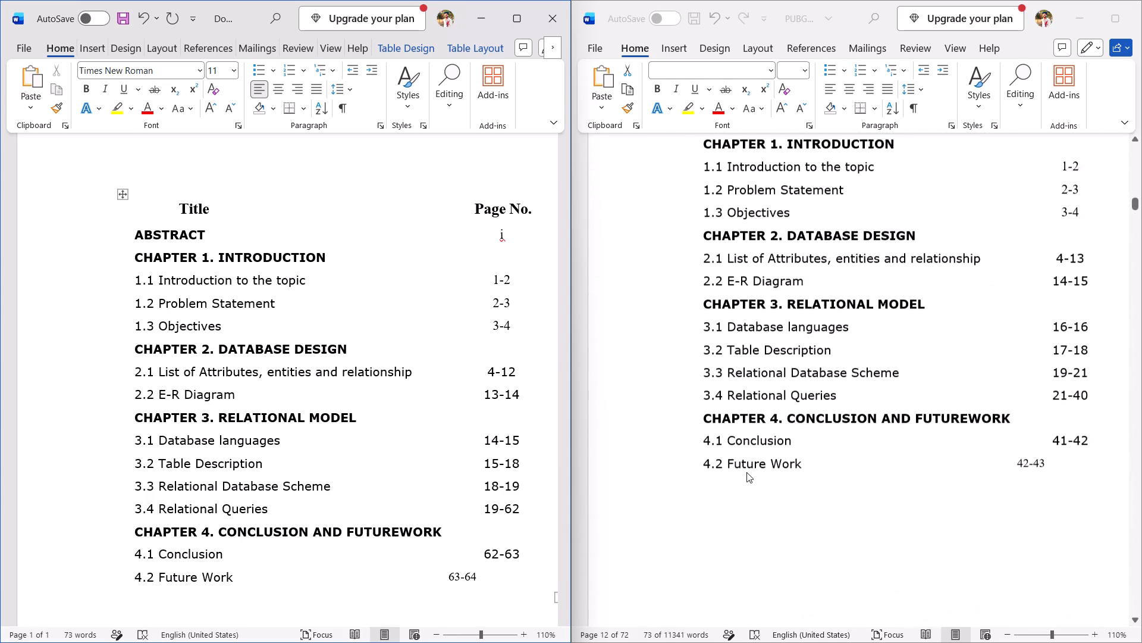
{"action": "scroll", "coordinate": [746, 472], "scroll_direction": "down", "scroll_amount": 4}
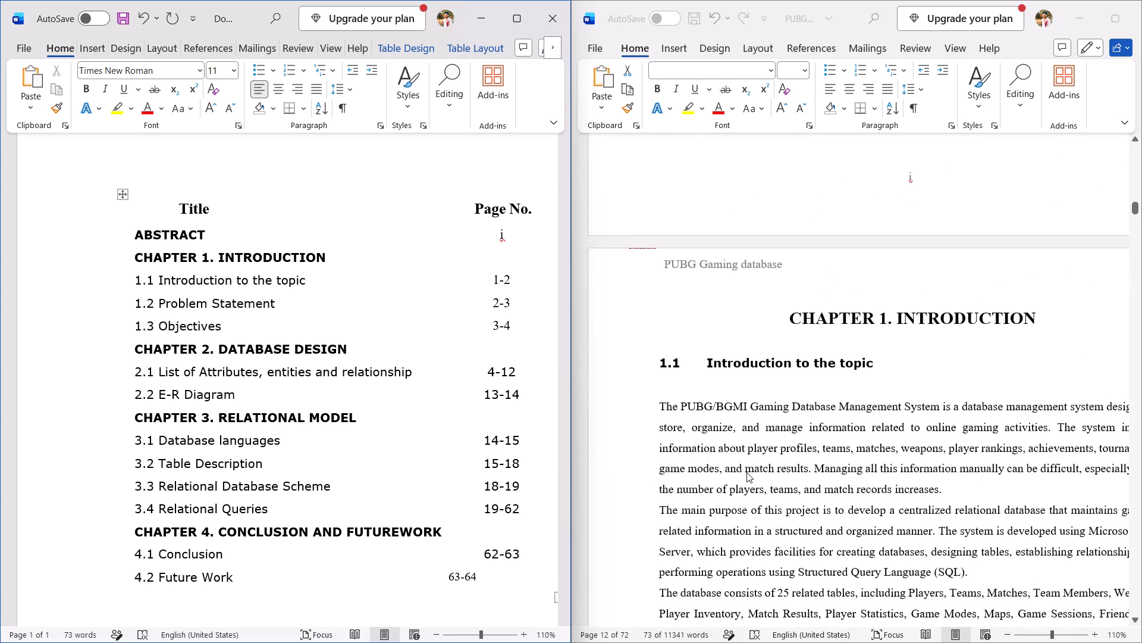
{"action": "scroll", "coordinate": [746, 472], "scroll_direction": "up", "scroll_amount": 2}
{"action": "scroll", "coordinate": [746, 472], "scroll_direction": "down", "scroll_amount": 1}
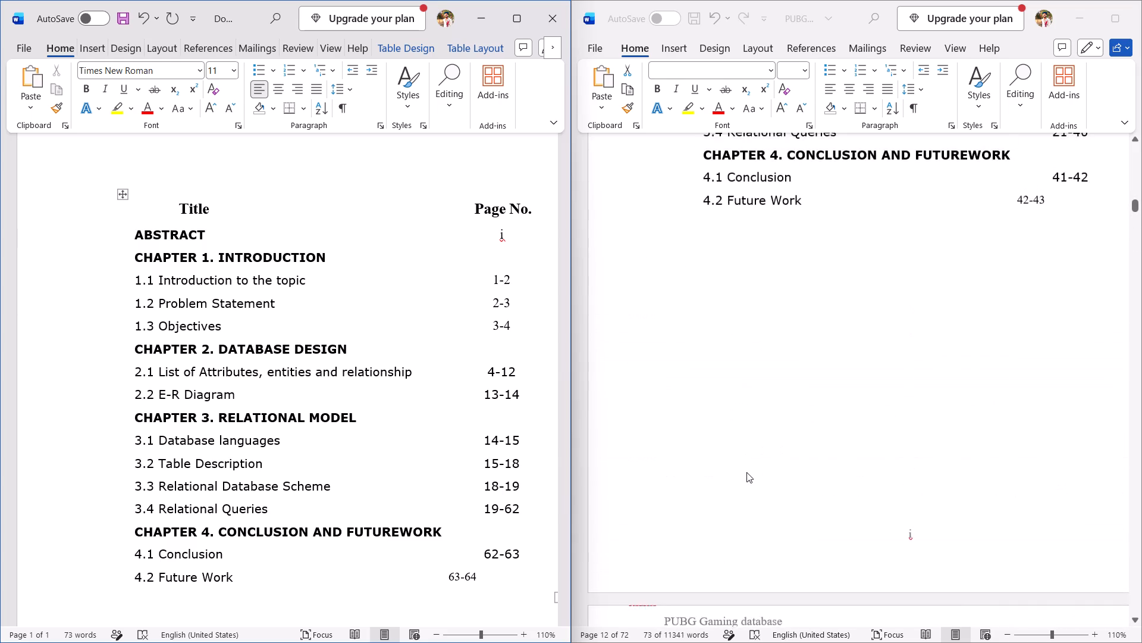
{"action": "scroll", "coordinate": [746, 472], "scroll_direction": "down", "scroll_amount": 1}
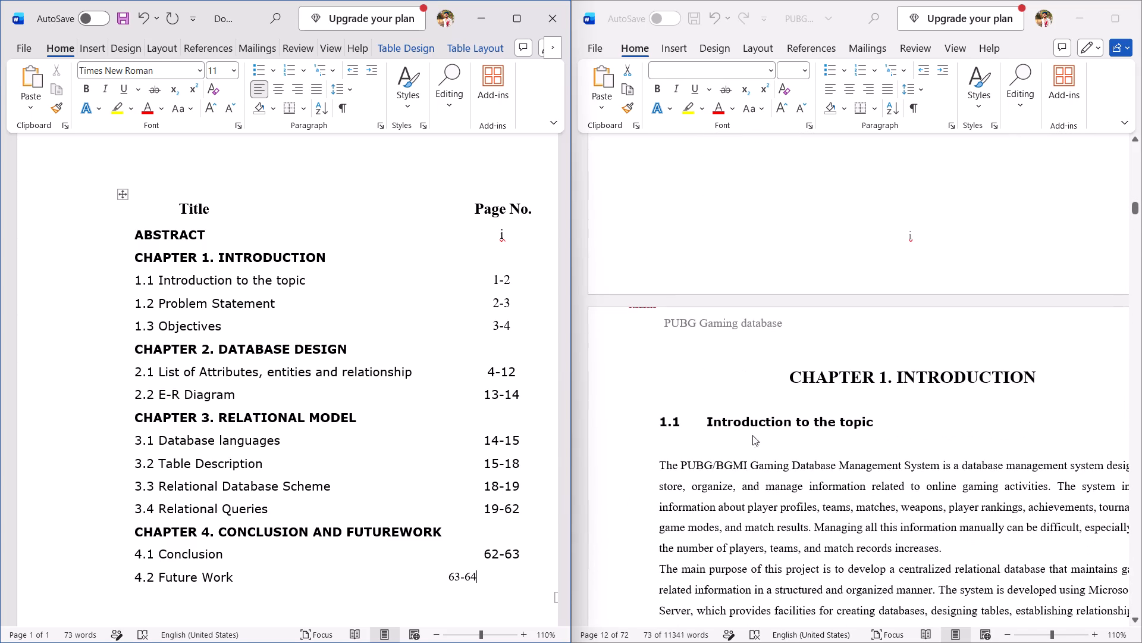
Maximize the report window and copy the text from the CHAPTER 1. INTRODUCTION heading to the end of page 2.
{"action": "left_click_drag", "start_coordinate": [783, 370], "coordinate": [792, 398]}
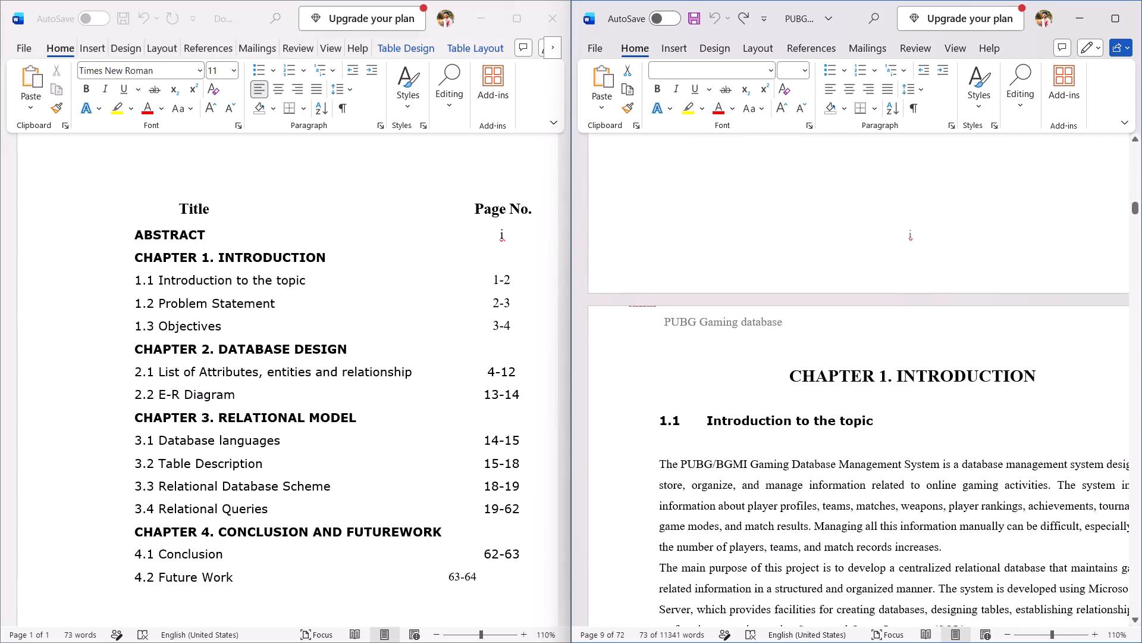
{"action": "left_click_drag", "start_coordinate": [792, 398], "coordinate": [842, 397]}
{"action": "scroll", "coordinate": [842, 397], "scroll_direction": "down", "scroll_amount": 2}
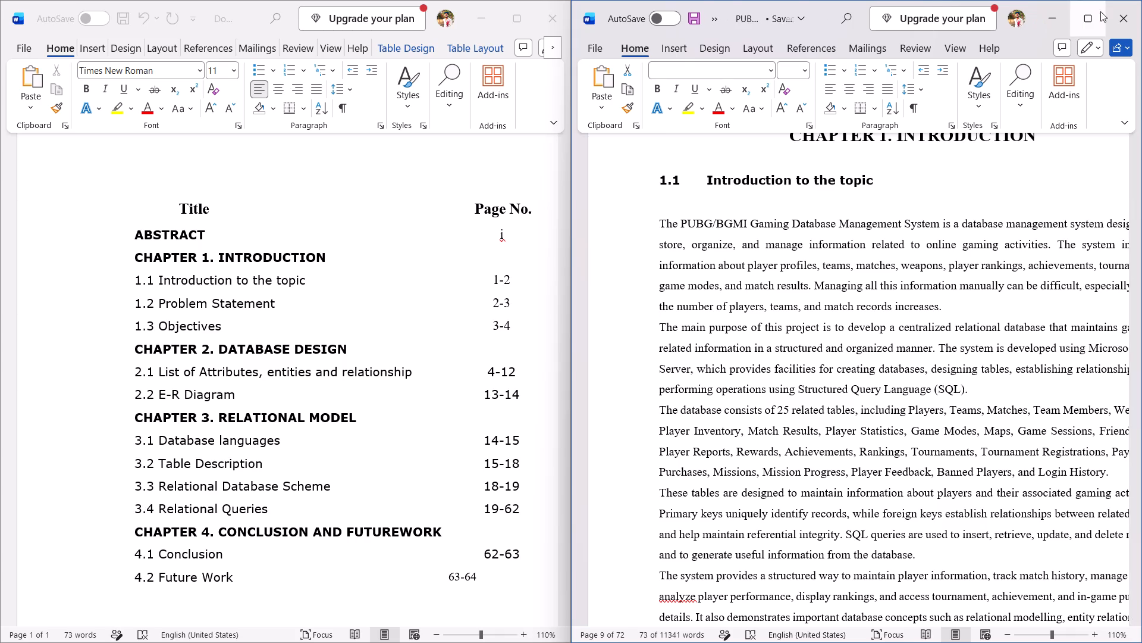
{"action": "left_click", "coordinate": [1091, 13]}
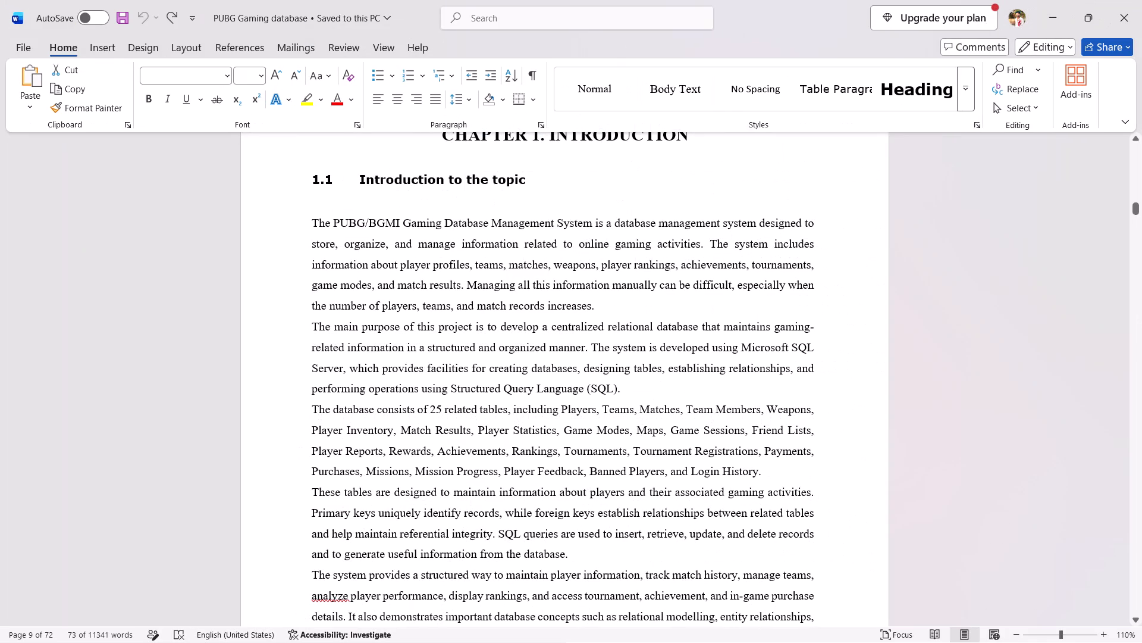
{"action": "scroll", "coordinate": [617, 193], "scroll_direction": "up", "scroll_amount": 1}
{"action": "left_click_drag", "start_coordinate": [440, 158], "coordinate": [592, 516]}
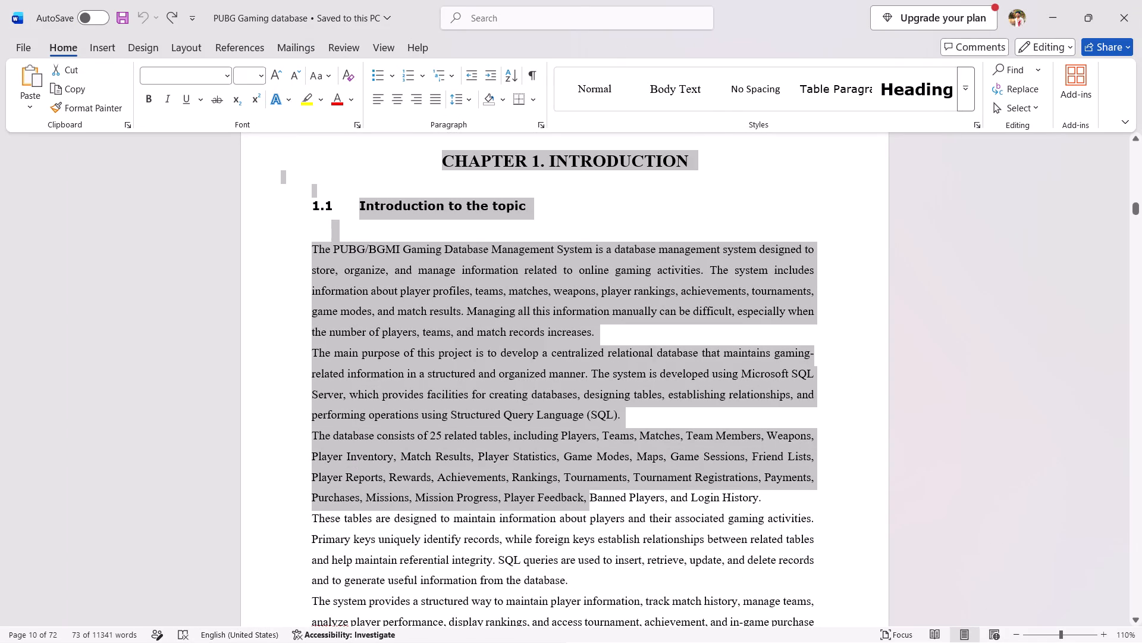
{"action": "left_click_drag", "start_coordinate": [592, 516], "coordinate": [585, 547]}
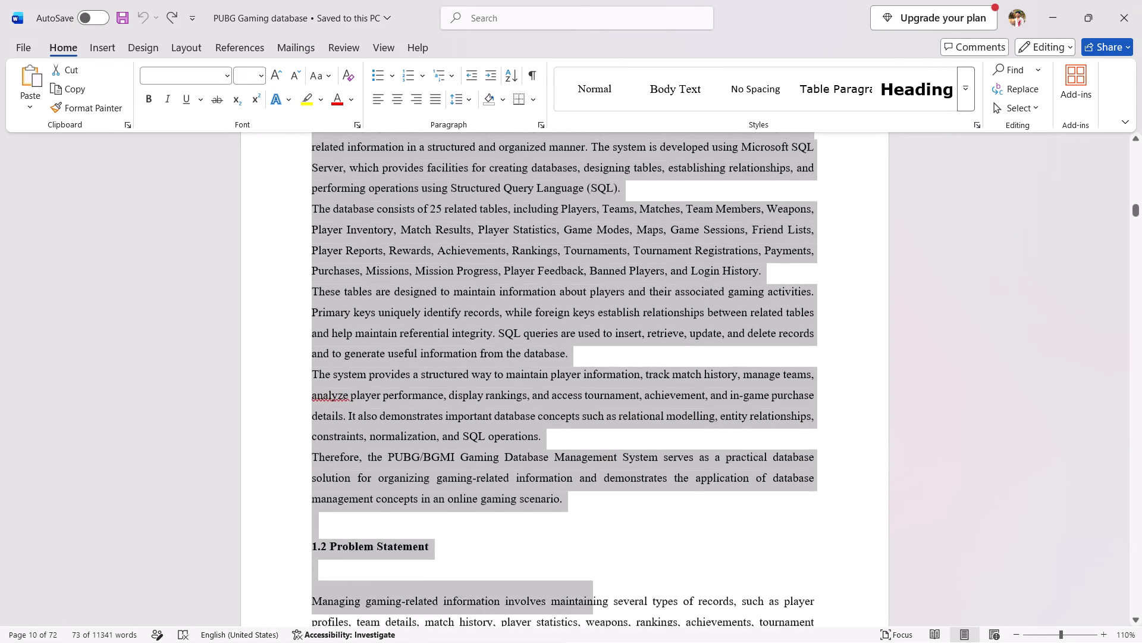
{"action": "left_click_drag", "start_coordinate": [585, 547], "coordinate": [583, 642]}
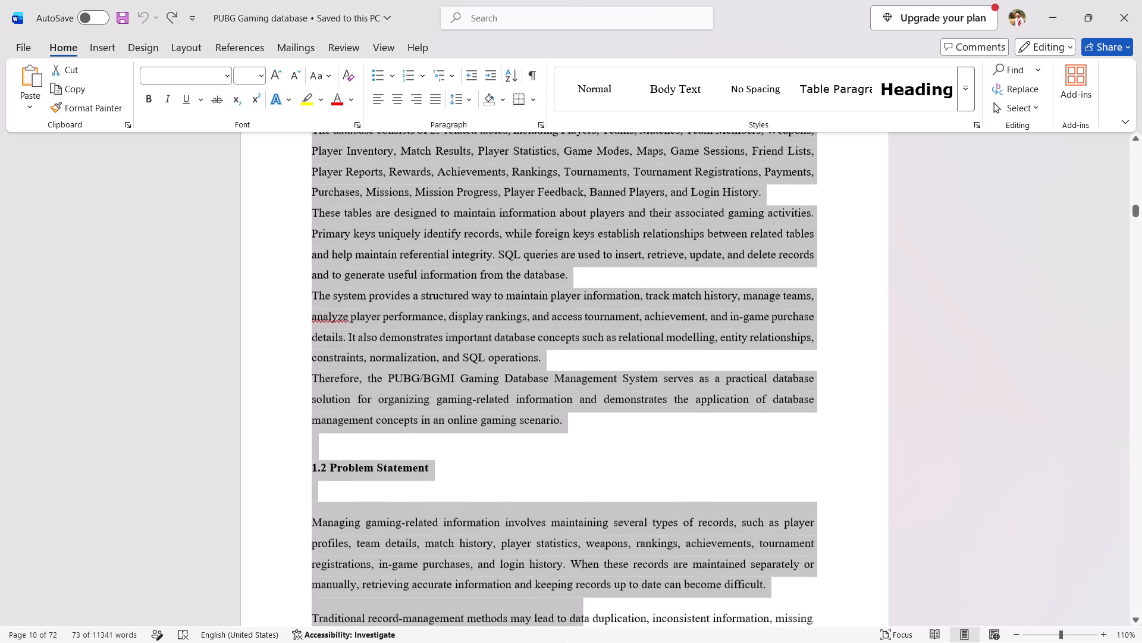
{"action": "left_click_drag", "start_coordinate": [583, 642], "coordinate": [702, 438]}
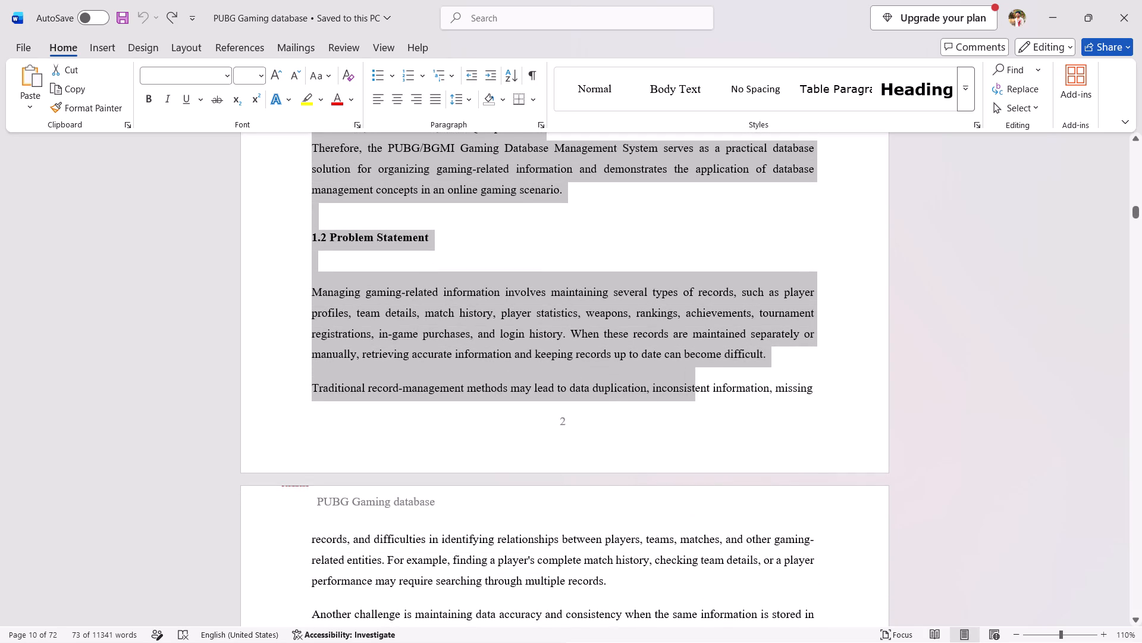
{"action": "left_click_drag", "start_coordinate": [702, 438], "coordinate": [830, 394]}
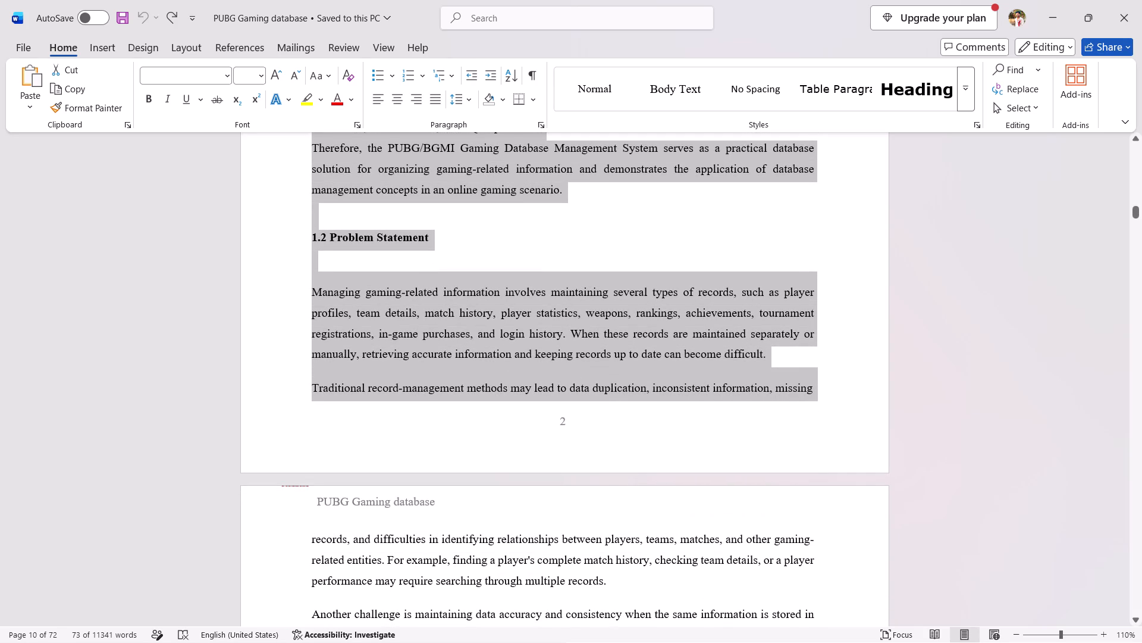
{"action": "left_click_drag", "start_coordinate": [830, 394], "coordinate": [823, 391]}
{"action": "key", "text": "ctrl+c"}
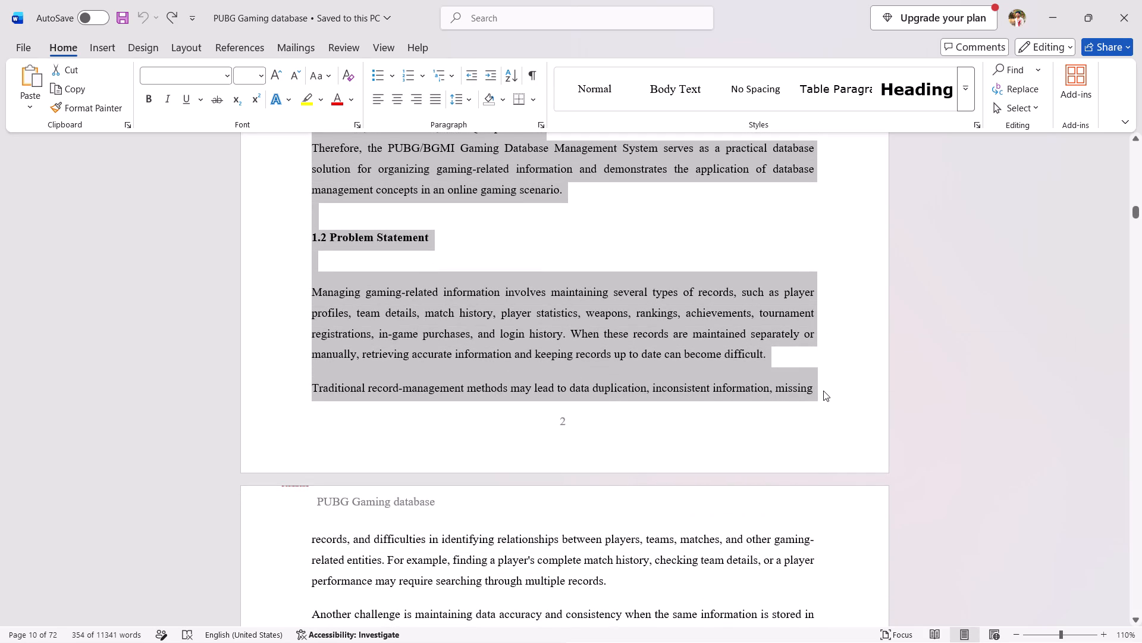
Close the PUBG Gaming database report, maximize the new document and look over its table of contents.
{"action": "left_click", "coordinate": [1130, 18]}
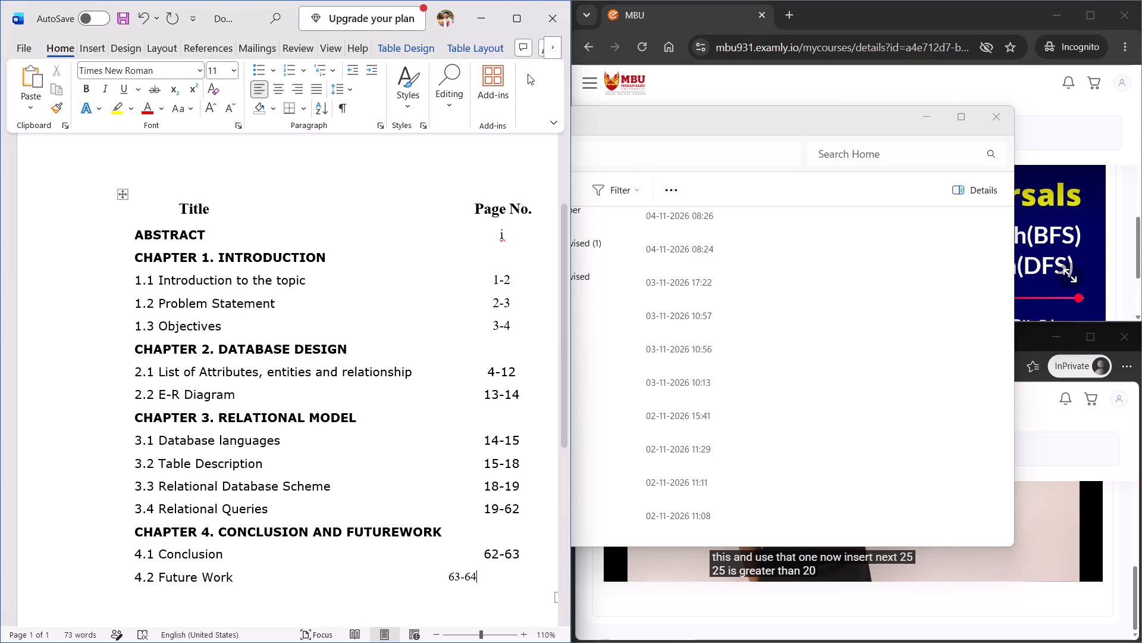
{"action": "left_click", "coordinate": [517, 24]}
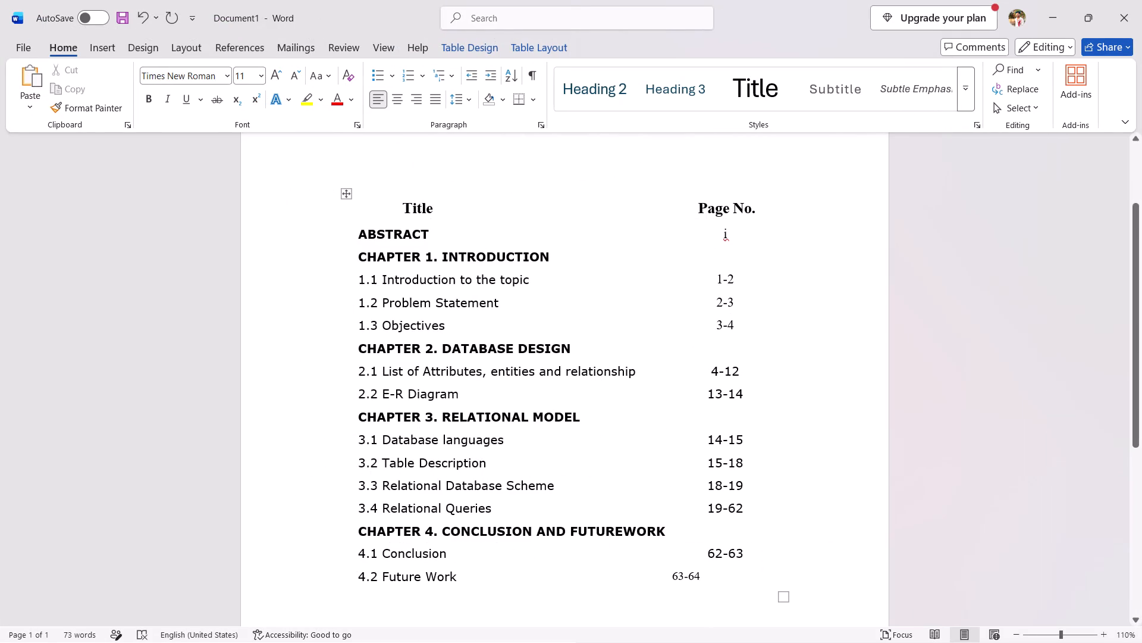
{"action": "scroll", "coordinate": [364, 379], "scroll_direction": "down", "scroll_amount": 4}
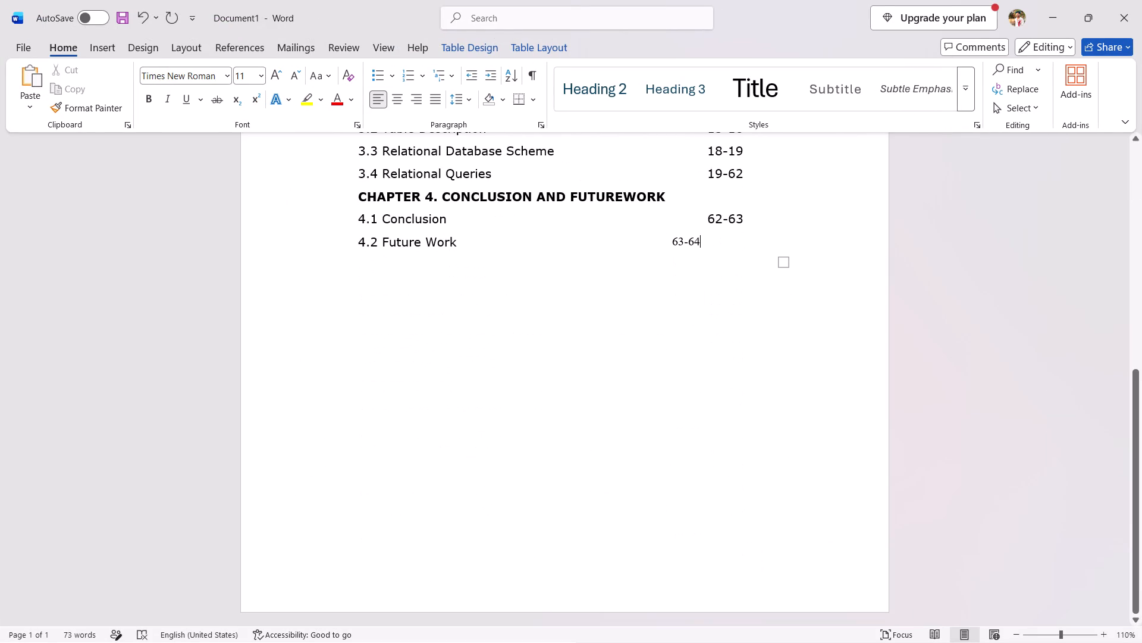
{"action": "scroll", "coordinate": [364, 379], "scroll_direction": "down", "scroll_amount": 2}
{"action": "scroll", "coordinate": [410, 310], "scroll_direction": "up", "scroll_amount": 2}
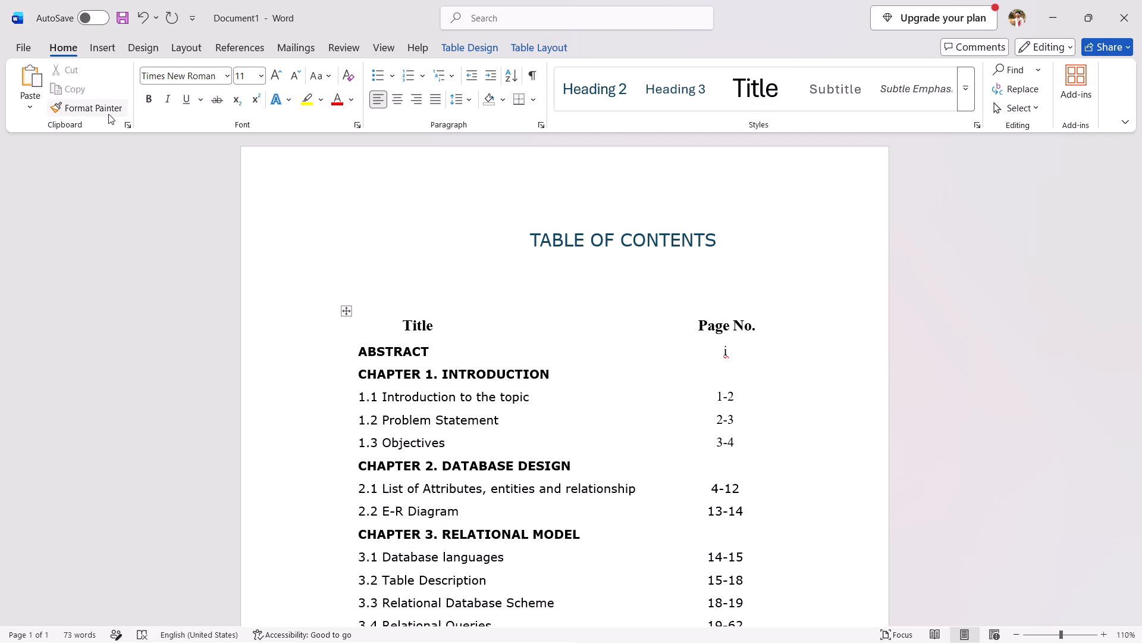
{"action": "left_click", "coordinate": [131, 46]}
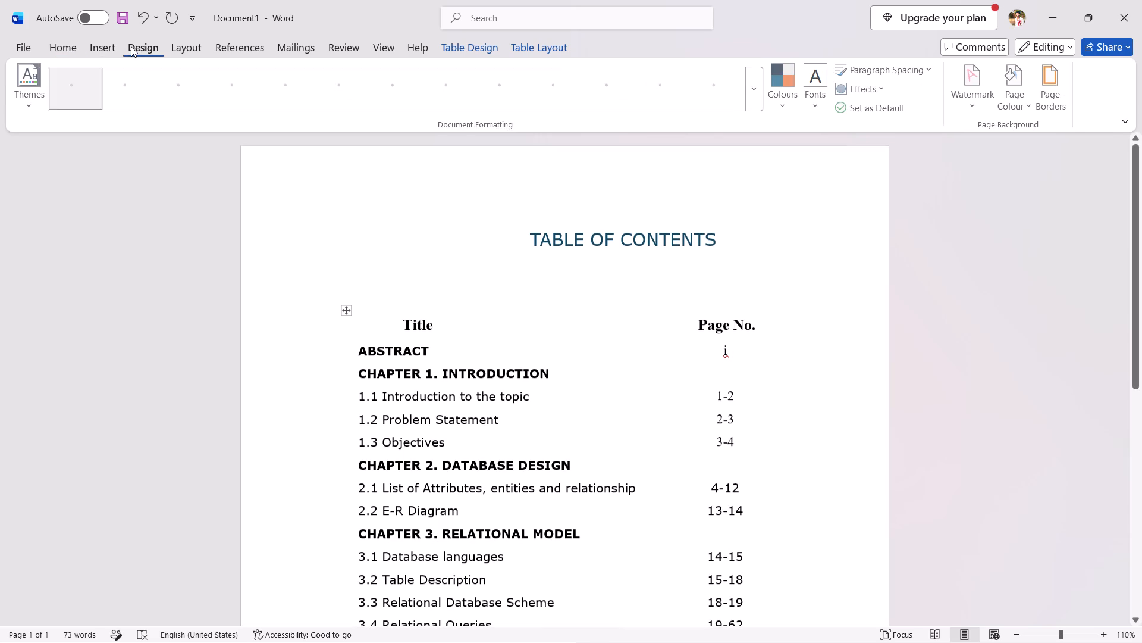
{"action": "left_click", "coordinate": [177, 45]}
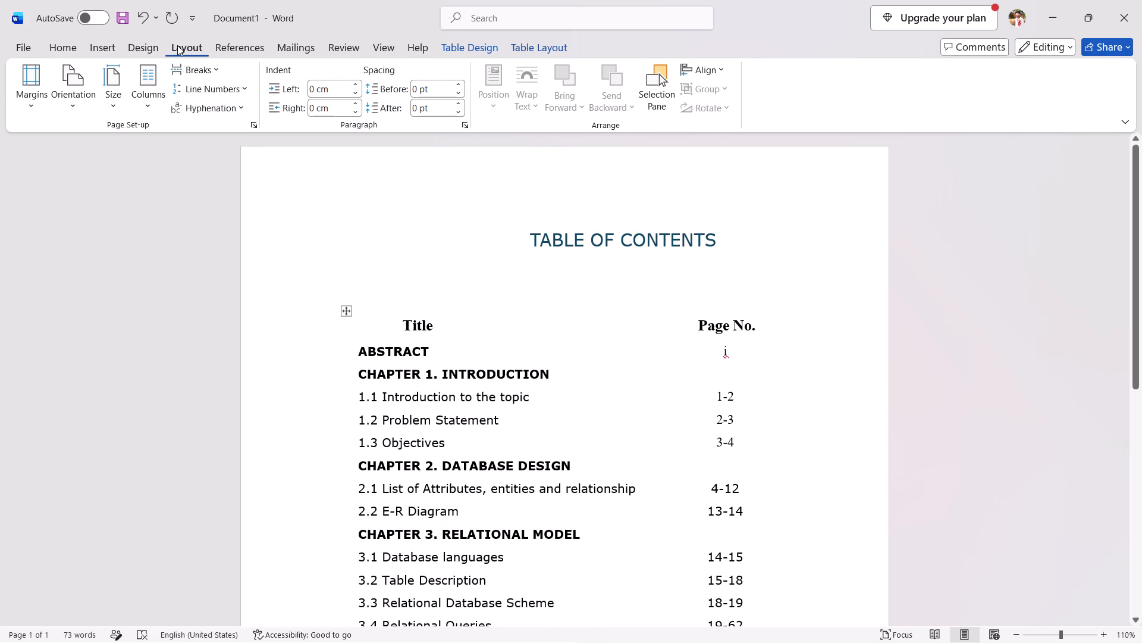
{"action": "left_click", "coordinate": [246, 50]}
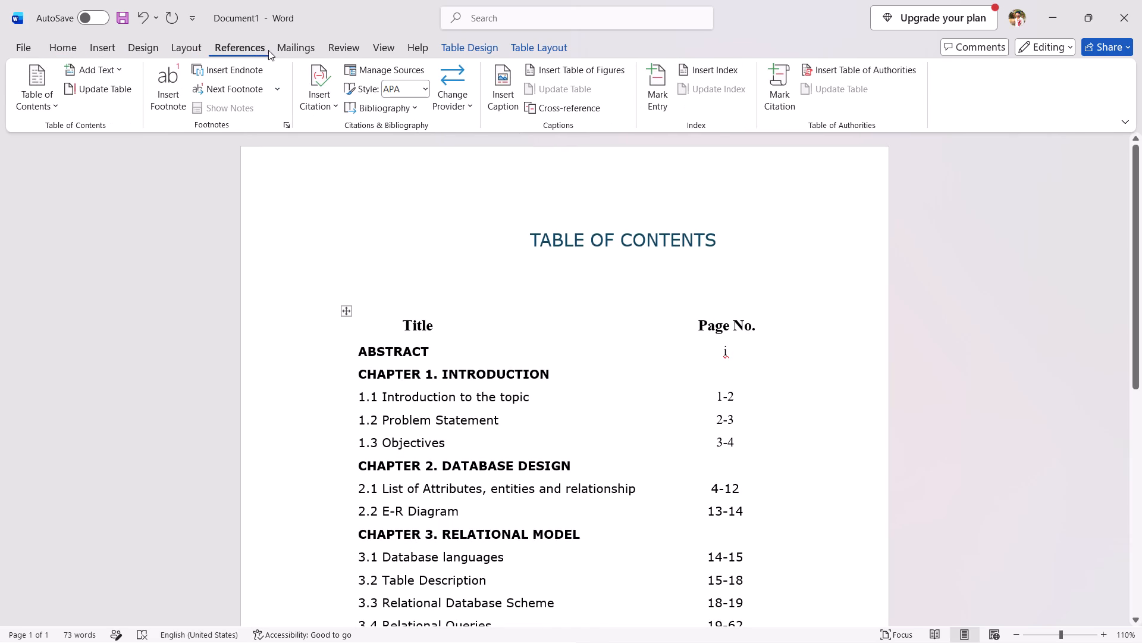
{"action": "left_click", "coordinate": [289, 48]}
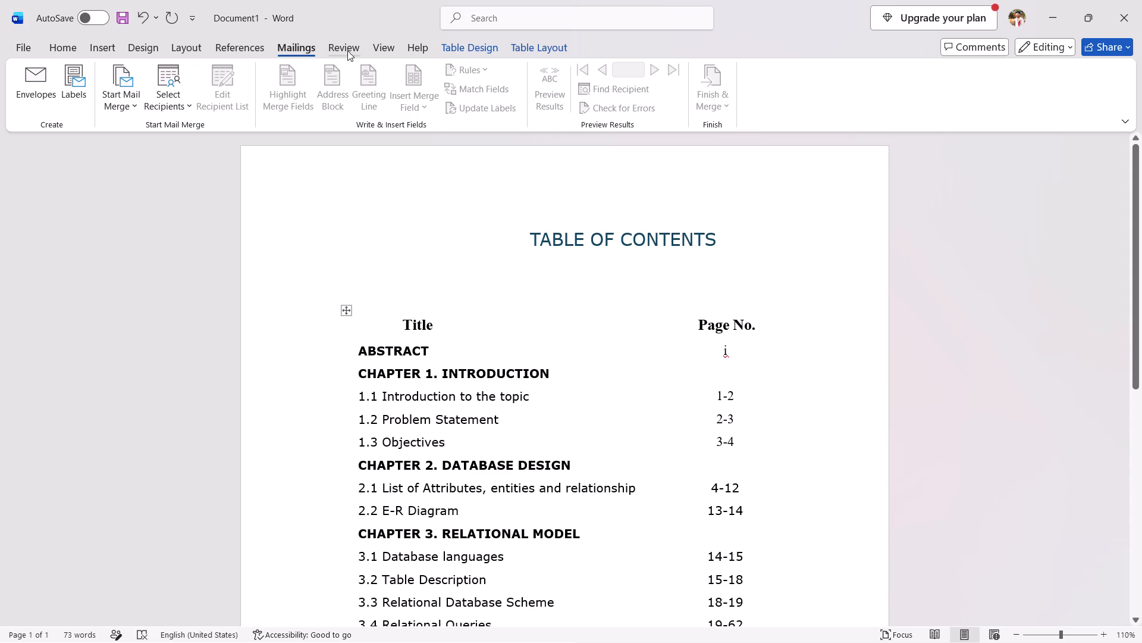
Create a new blank document alongside the table of contents document.
{"action": "left_click", "coordinate": [31, 45]}
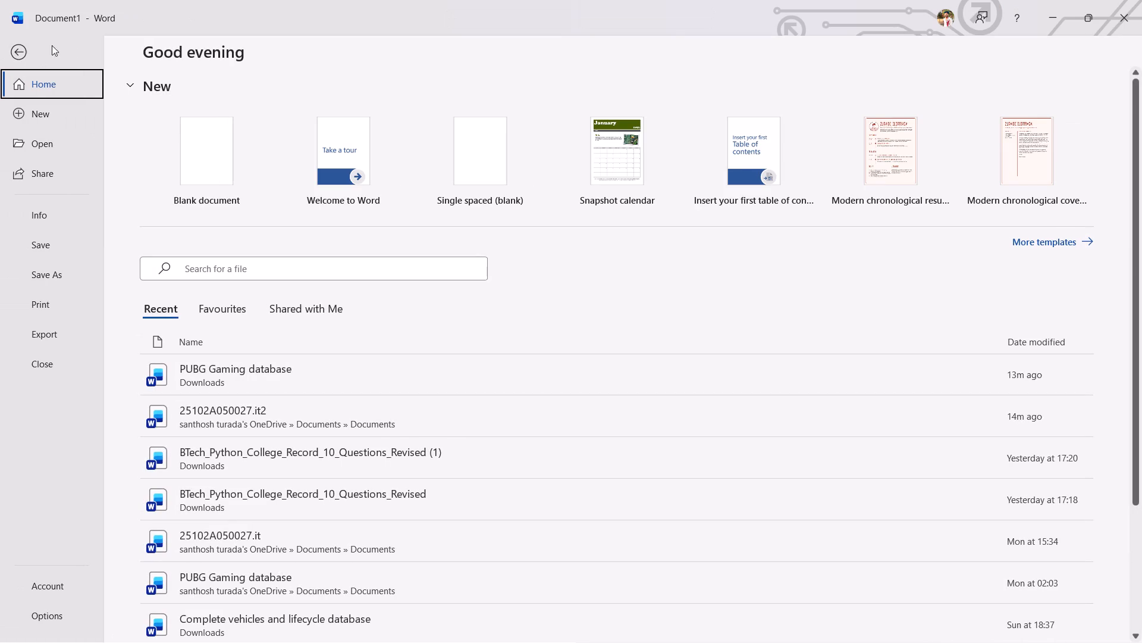
{"action": "left_click", "coordinate": [19, 49]}
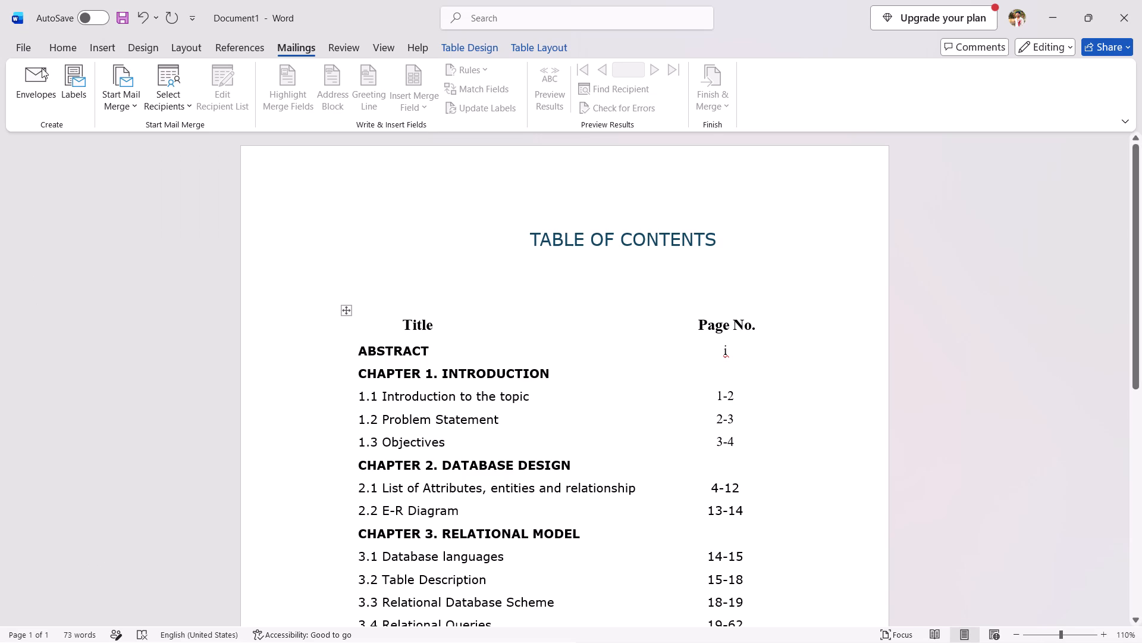
{"action": "left_click", "coordinate": [20, 46]}
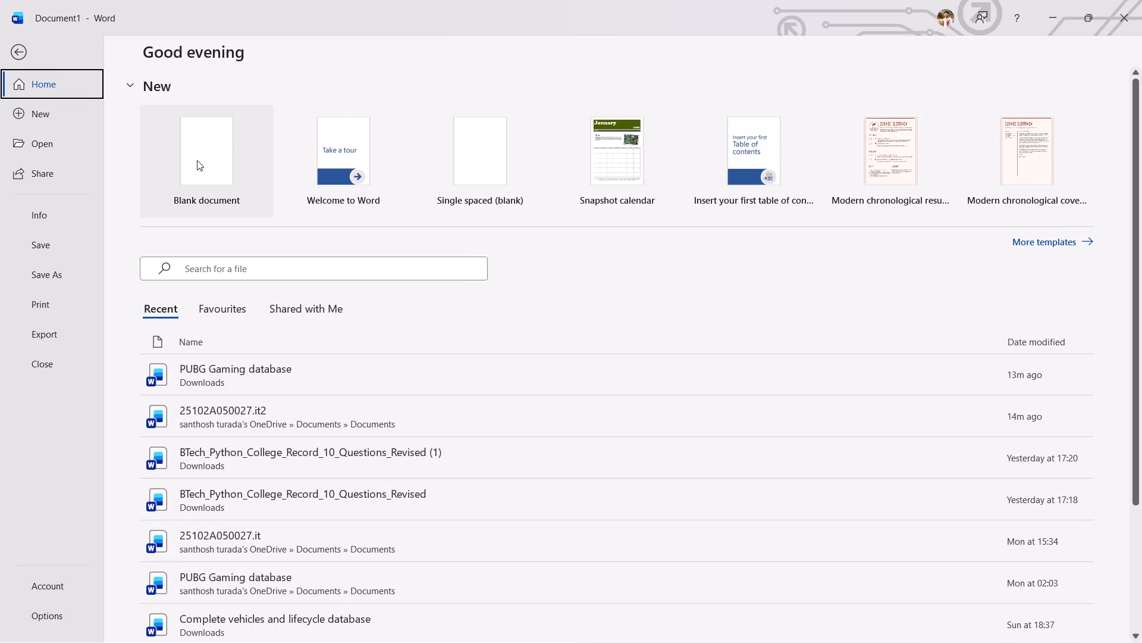
{"action": "left_click", "coordinate": [203, 160]}
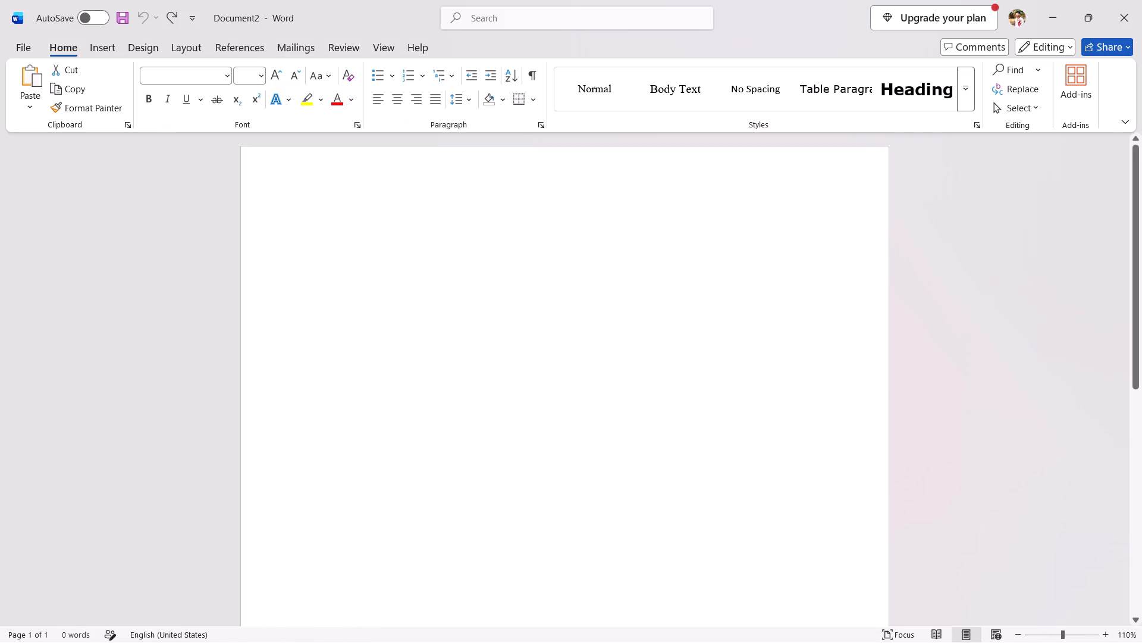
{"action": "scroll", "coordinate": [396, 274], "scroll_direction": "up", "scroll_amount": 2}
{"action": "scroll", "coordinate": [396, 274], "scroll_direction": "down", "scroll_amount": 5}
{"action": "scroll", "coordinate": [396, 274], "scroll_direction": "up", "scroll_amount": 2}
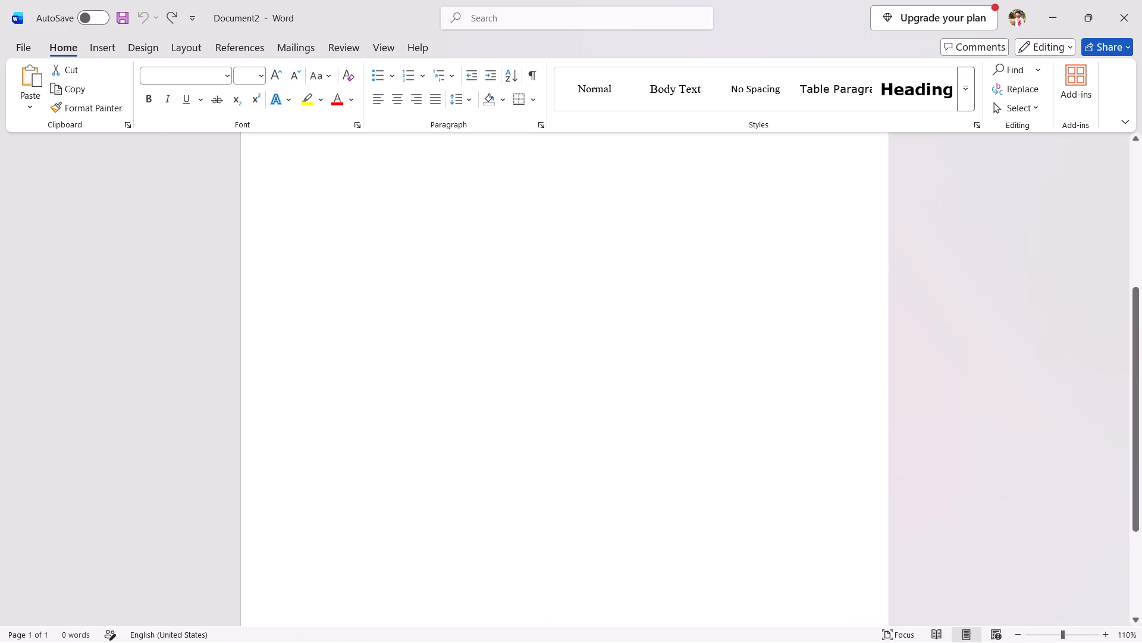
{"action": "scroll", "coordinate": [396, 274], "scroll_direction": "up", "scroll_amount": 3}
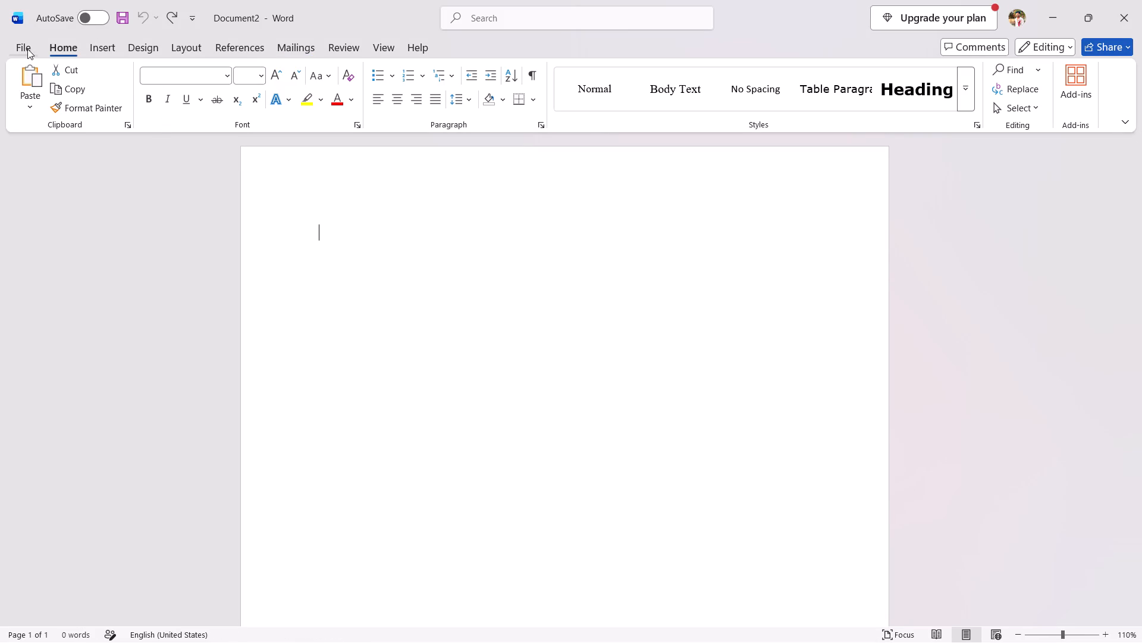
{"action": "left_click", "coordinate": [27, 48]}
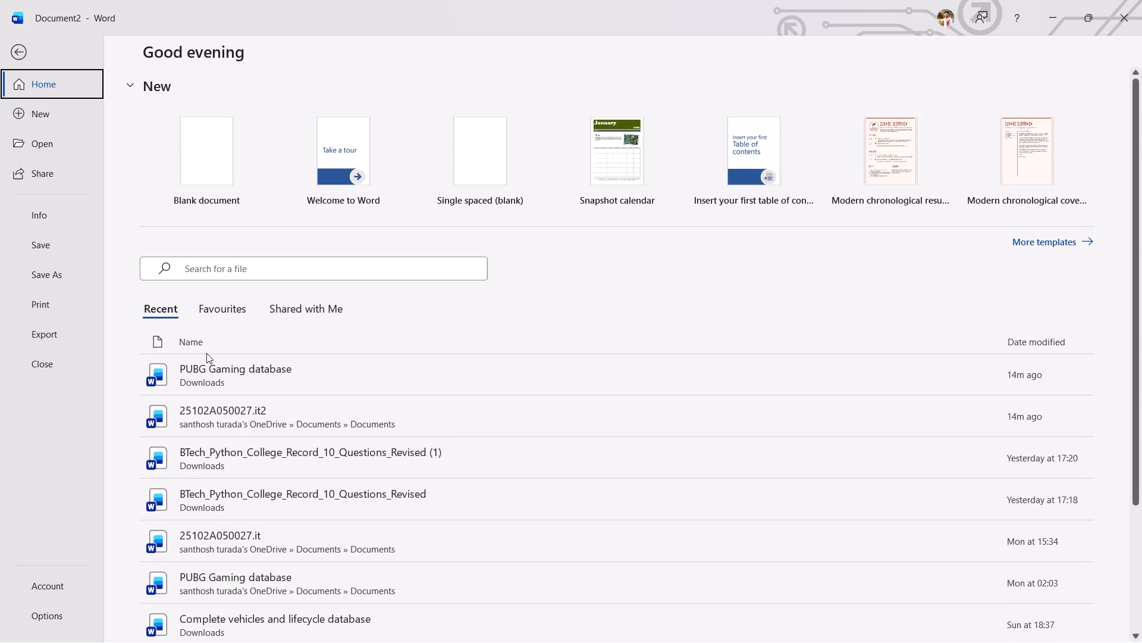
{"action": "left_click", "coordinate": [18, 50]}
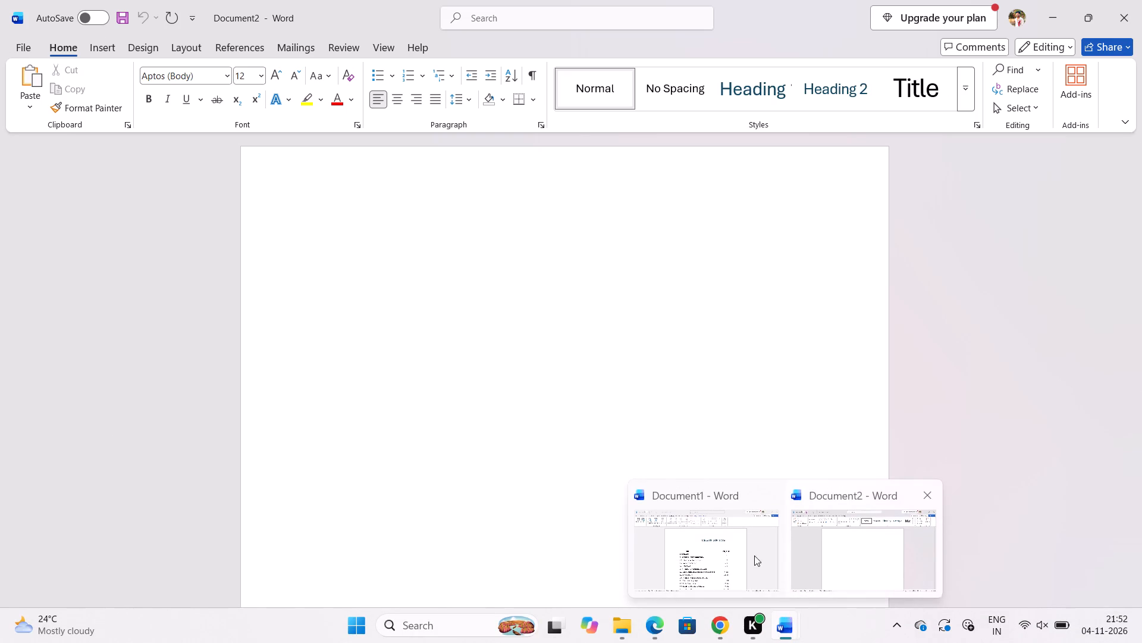
Paste the copied Chapter 1 text of the report into the new blank document.
{"action": "left_click", "coordinate": [836, 555]}
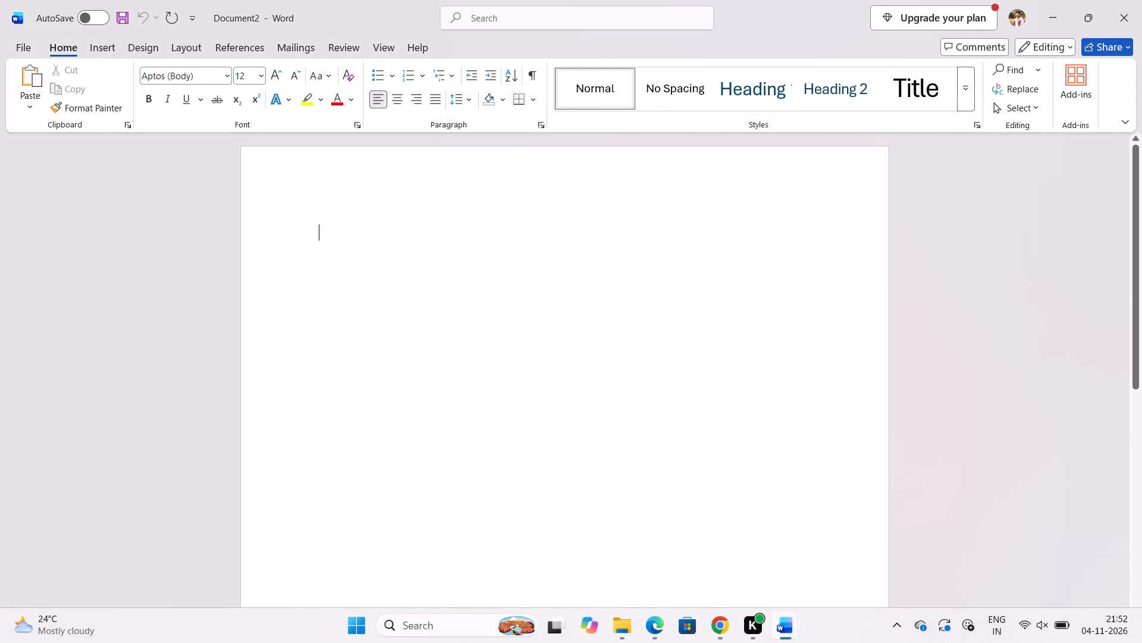
{"action": "key", "text": "ctrl+v"}
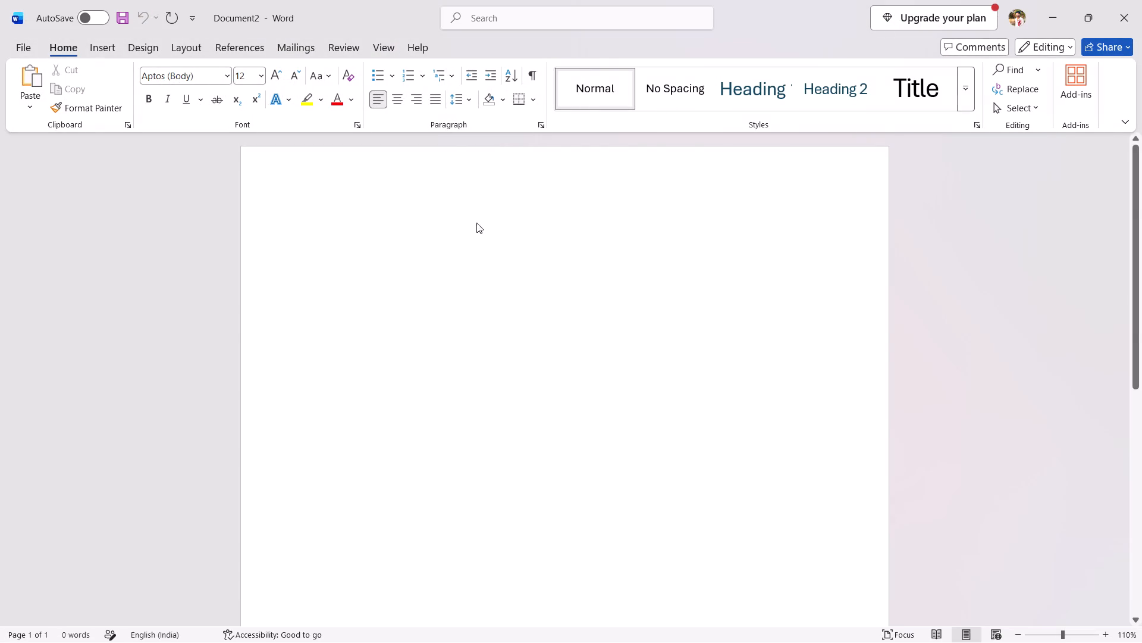
Look over the pasted Chapter 1 text from its heading to the end of the Problem Statement text.
{"action": "scroll", "coordinate": [476, 223], "scroll_direction": "up", "scroll_amount": 4}
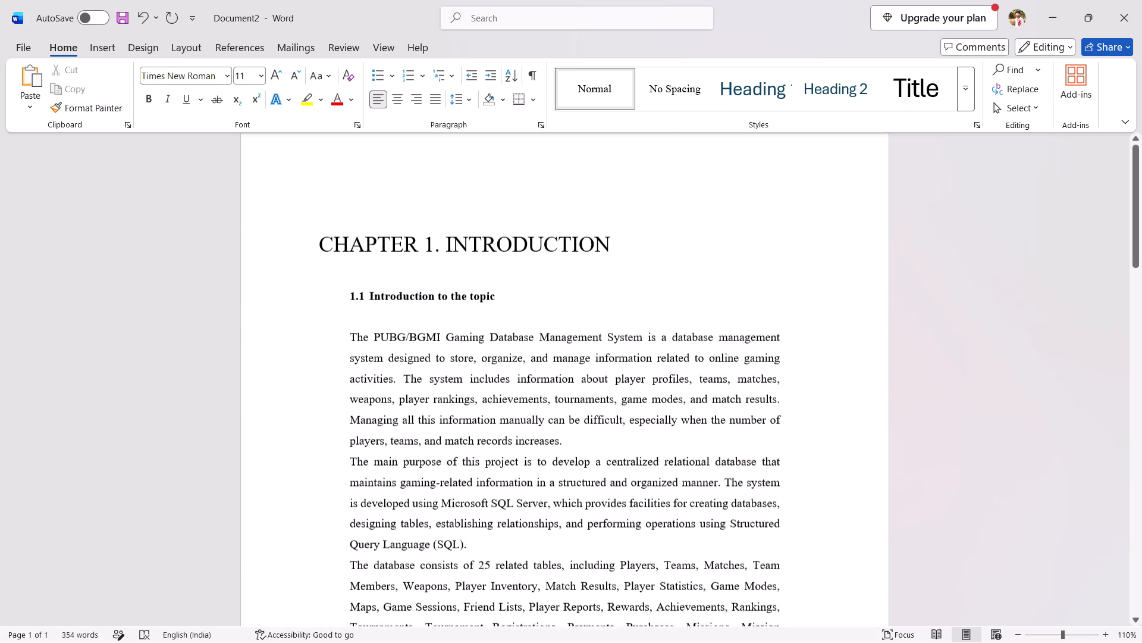
{"action": "scroll", "coordinate": [476, 223], "scroll_direction": "up", "scroll_amount": 1}
{"action": "scroll", "coordinate": [490, 311], "scroll_direction": "down", "scroll_amount": 2}
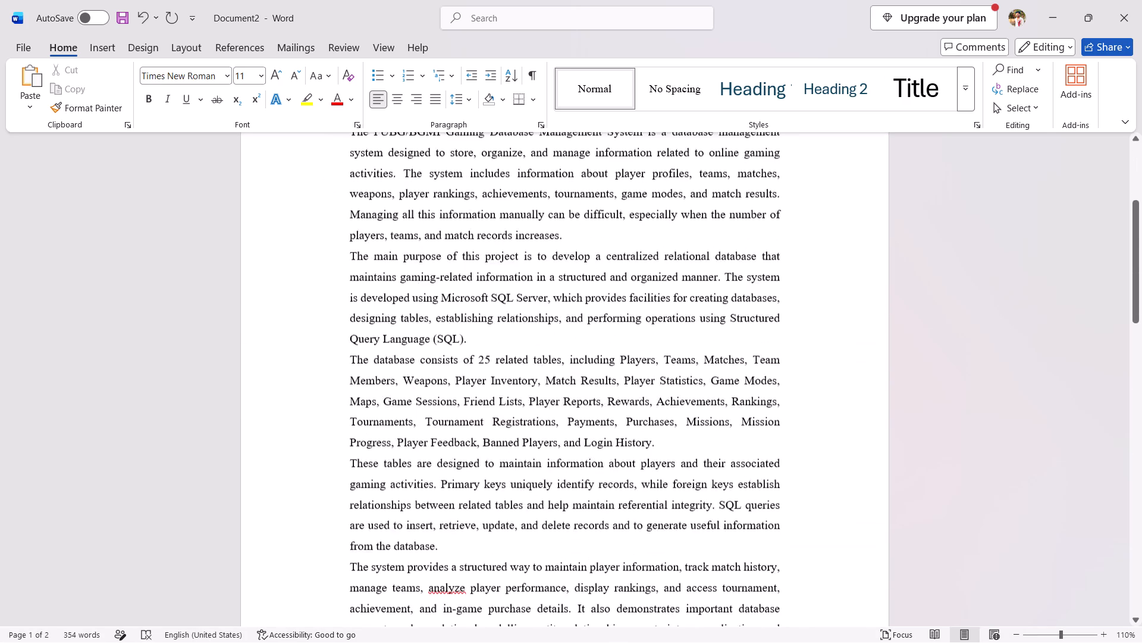
{"action": "scroll", "coordinate": [490, 311], "scroll_direction": "down", "scroll_amount": 4}
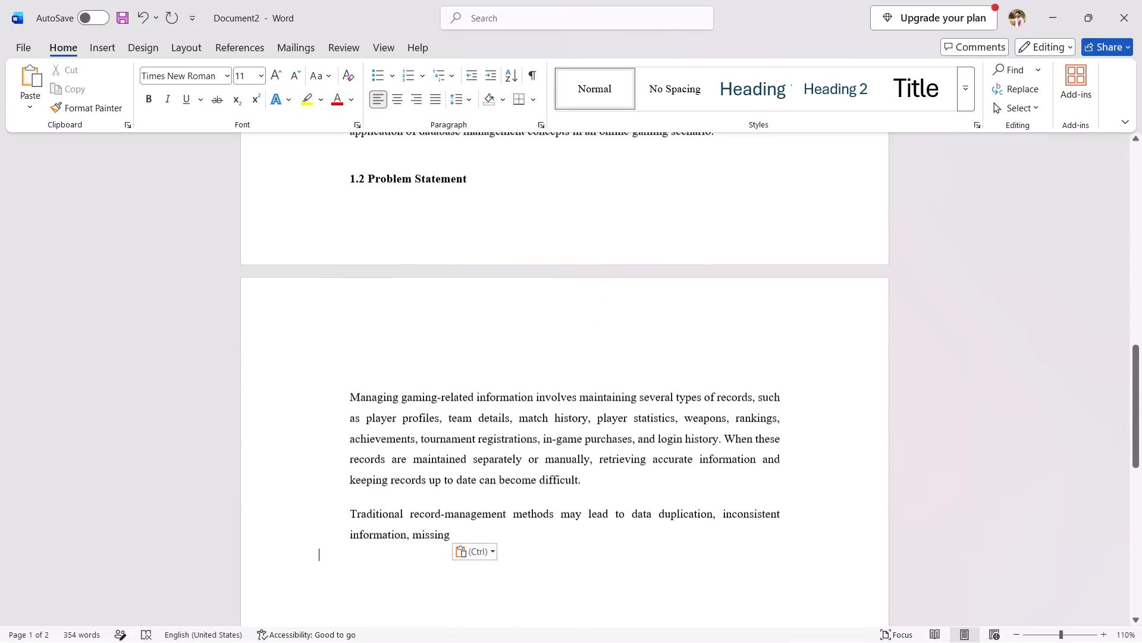
{"action": "scroll", "coordinate": [503, 333], "scroll_direction": "up", "scroll_amount": 5}
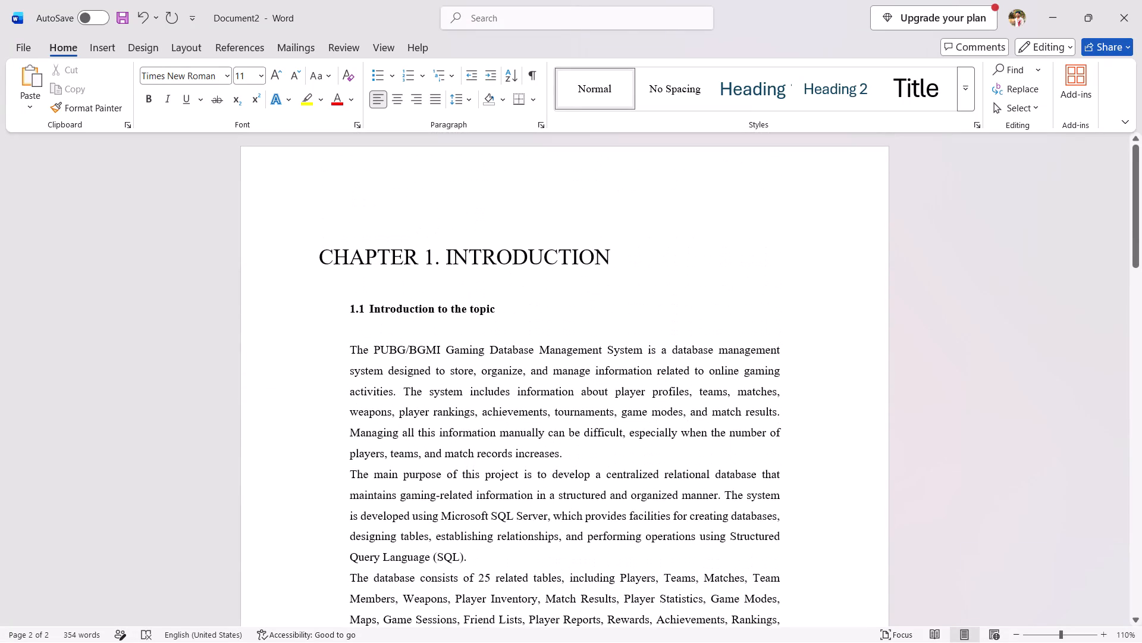
{"action": "scroll", "coordinate": [503, 333], "scroll_direction": "up", "scroll_amount": 1}
{"action": "scroll", "coordinate": [490, 282], "scroll_direction": "down", "scroll_amount": 1}
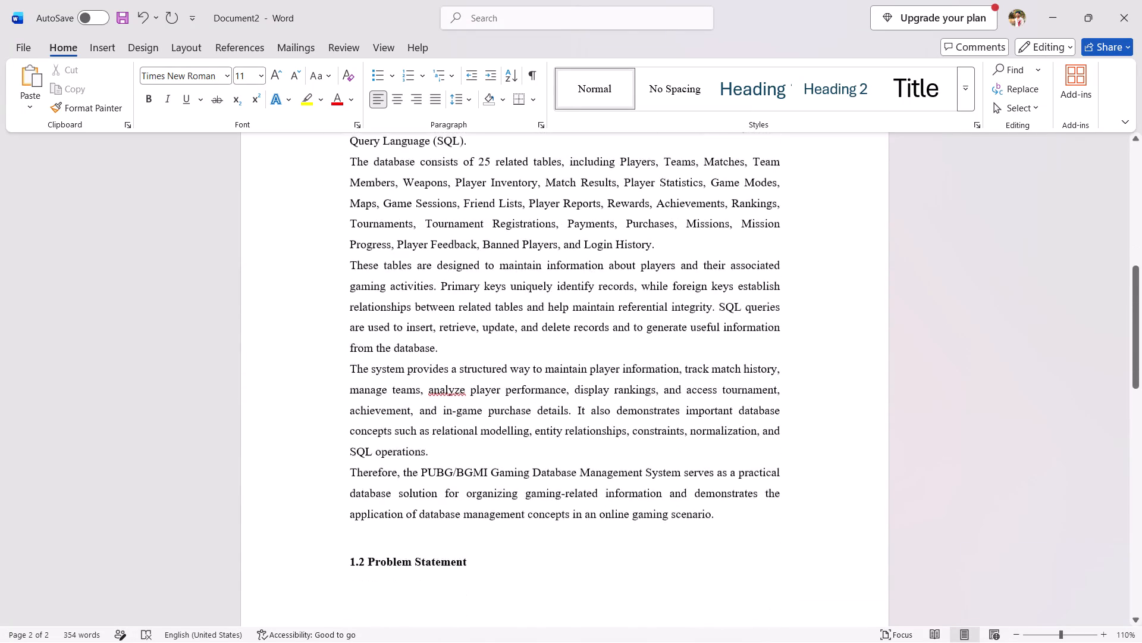
{"action": "scroll", "coordinate": [490, 282], "scroll_direction": "down", "scroll_amount": 1}
{"action": "left_click", "coordinate": [470, 453]}
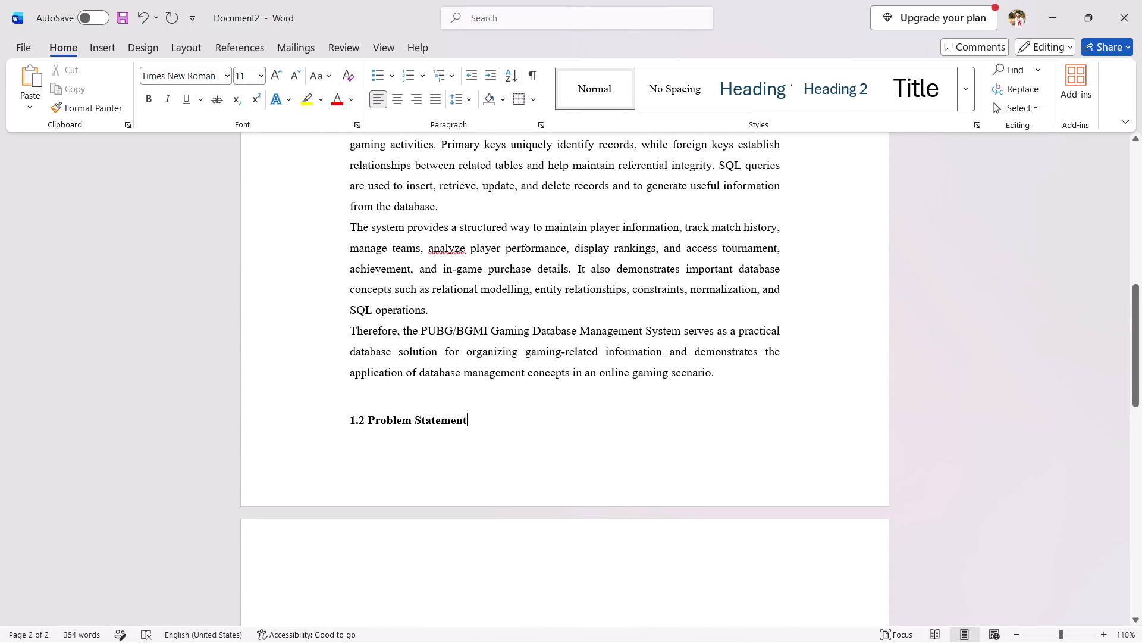
Delete the blank line between the CHAPTER 1. INTRODUCTION heading and the 1.1 Introduction to the topic subheading.
{"action": "scroll", "coordinate": [469, 307], "scroll_direction": "up", "scroll_amount": 3}
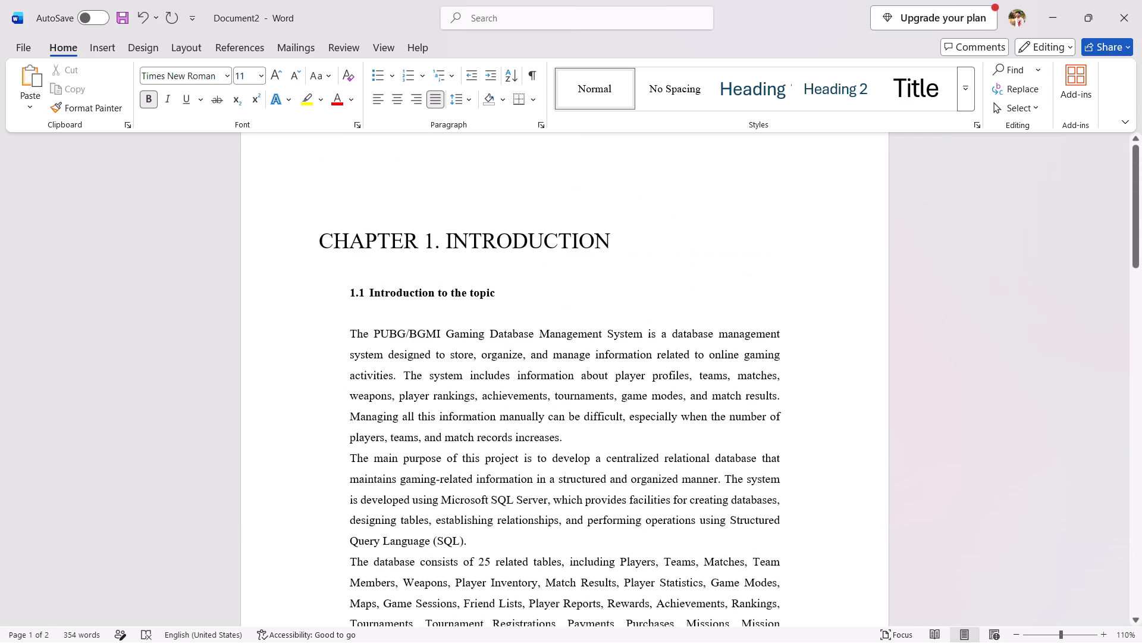
{"action": "scroll", "coordinate": [469, 307], "scroll_direction": "up", "scroll_amount": 1}
{"action": "left_click", "coordinate": [375, 273]}
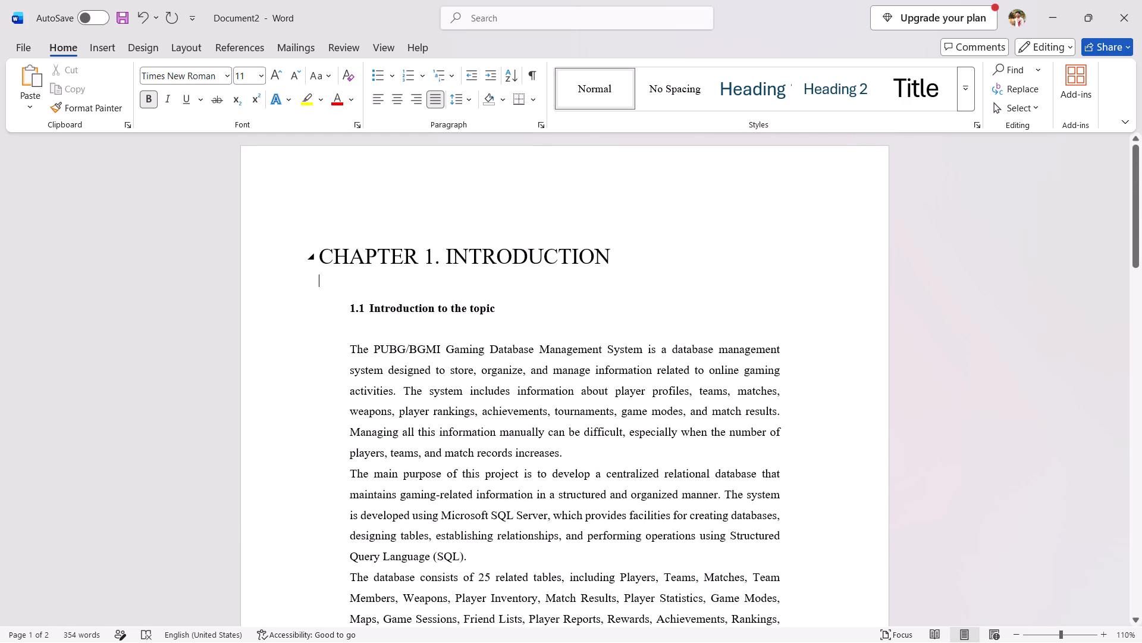
{"action": "key", "text": "BackSpace"}
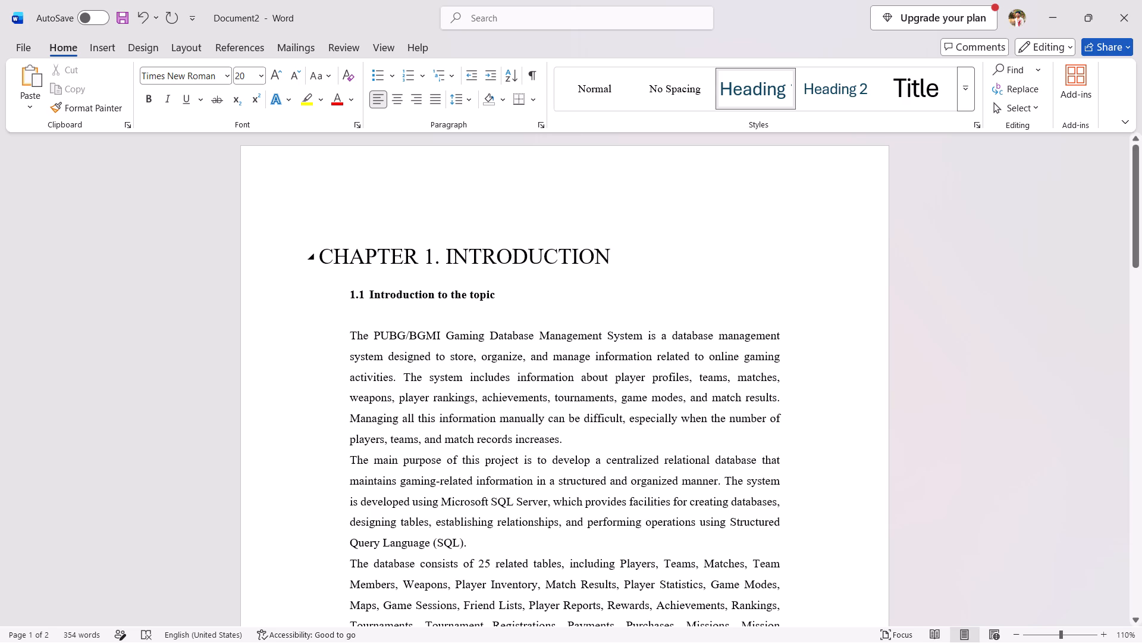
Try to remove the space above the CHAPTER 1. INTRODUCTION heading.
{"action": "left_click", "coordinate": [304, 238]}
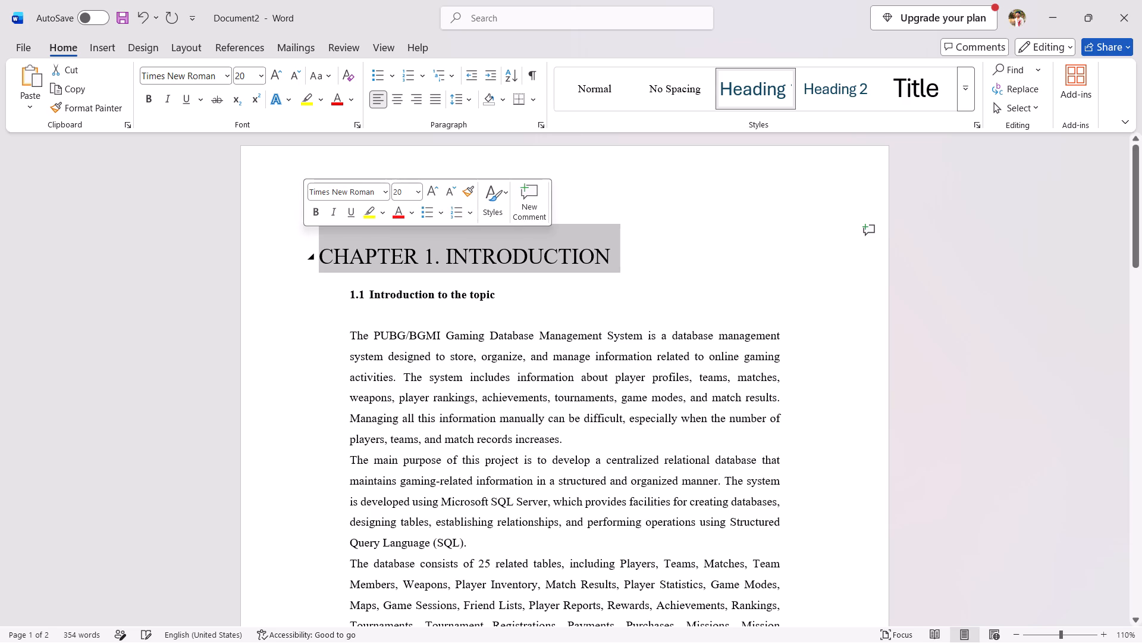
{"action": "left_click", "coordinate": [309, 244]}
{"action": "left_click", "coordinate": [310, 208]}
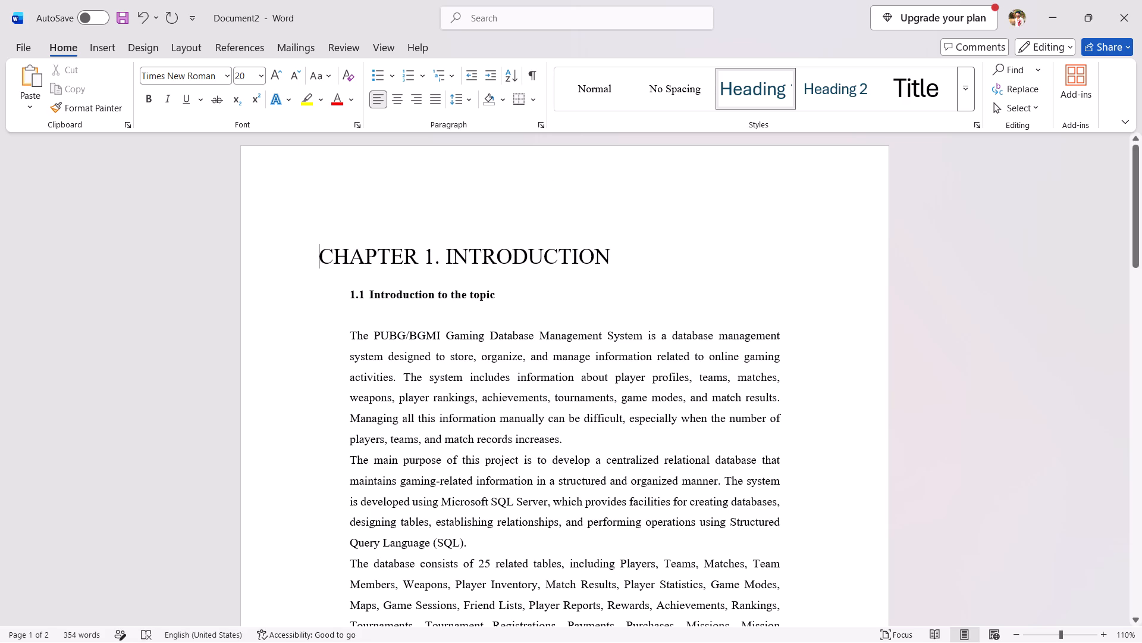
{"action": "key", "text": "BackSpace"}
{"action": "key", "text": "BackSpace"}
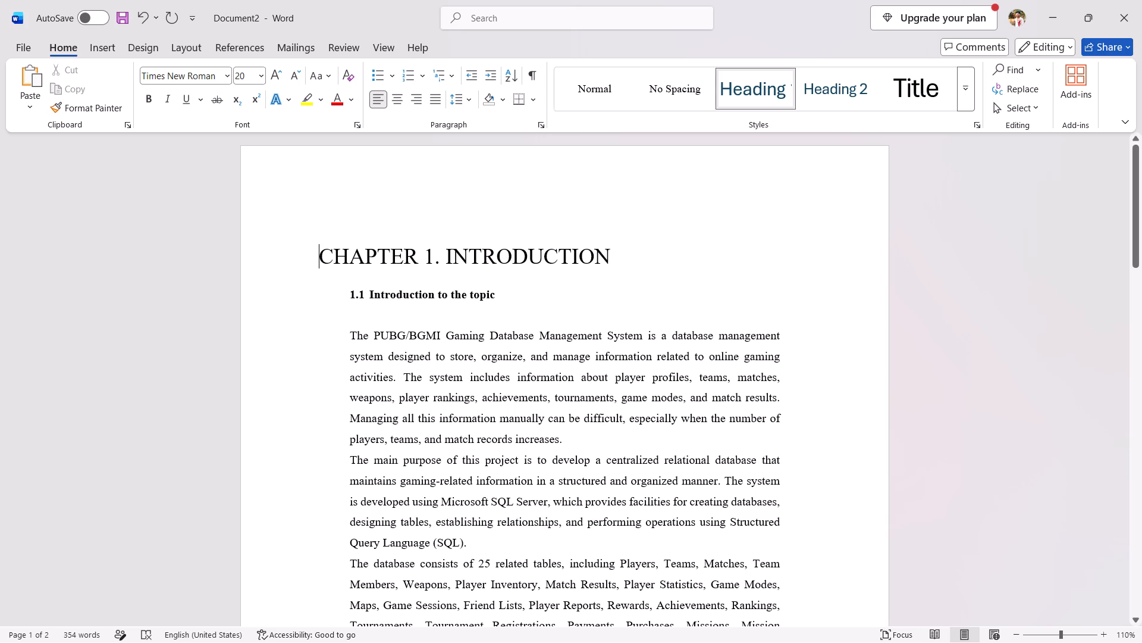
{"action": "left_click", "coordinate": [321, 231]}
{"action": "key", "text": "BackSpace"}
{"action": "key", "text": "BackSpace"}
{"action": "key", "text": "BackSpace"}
Centre the CHAPTER 1. INTRODUCTION heading on the page.
{"action": "left_click", "coordinate": [557, 193]}
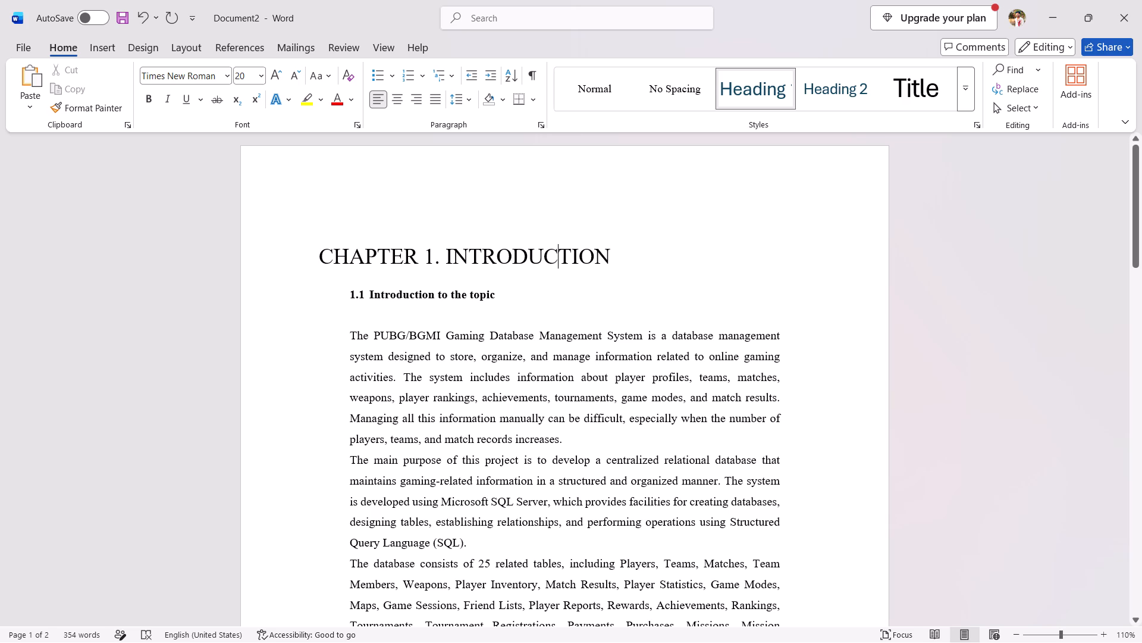
{"action": "left_click", "coordinate": [557, 201]}
{"action": "left_click", "coordinate": [617, 225]}
{"action": "left_click", "coordinate": [400, 98]}
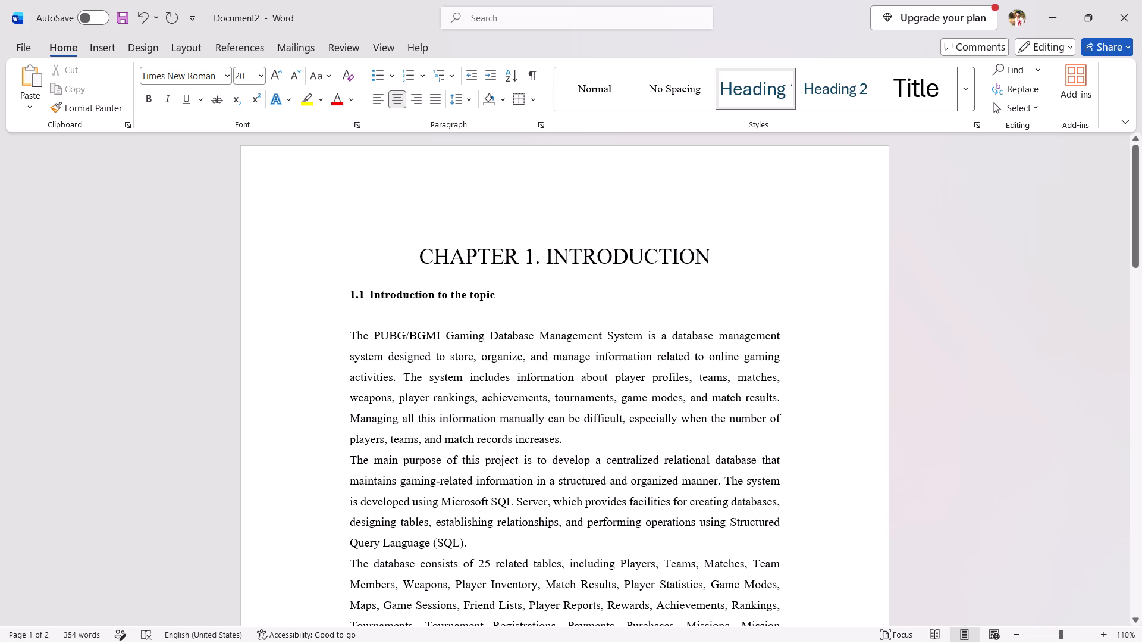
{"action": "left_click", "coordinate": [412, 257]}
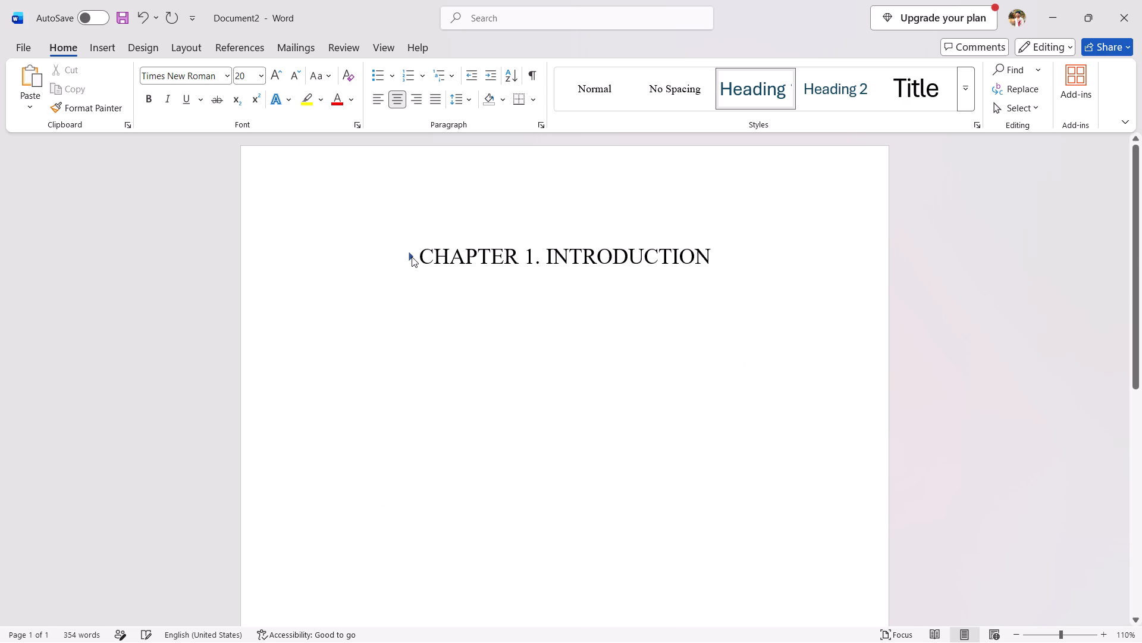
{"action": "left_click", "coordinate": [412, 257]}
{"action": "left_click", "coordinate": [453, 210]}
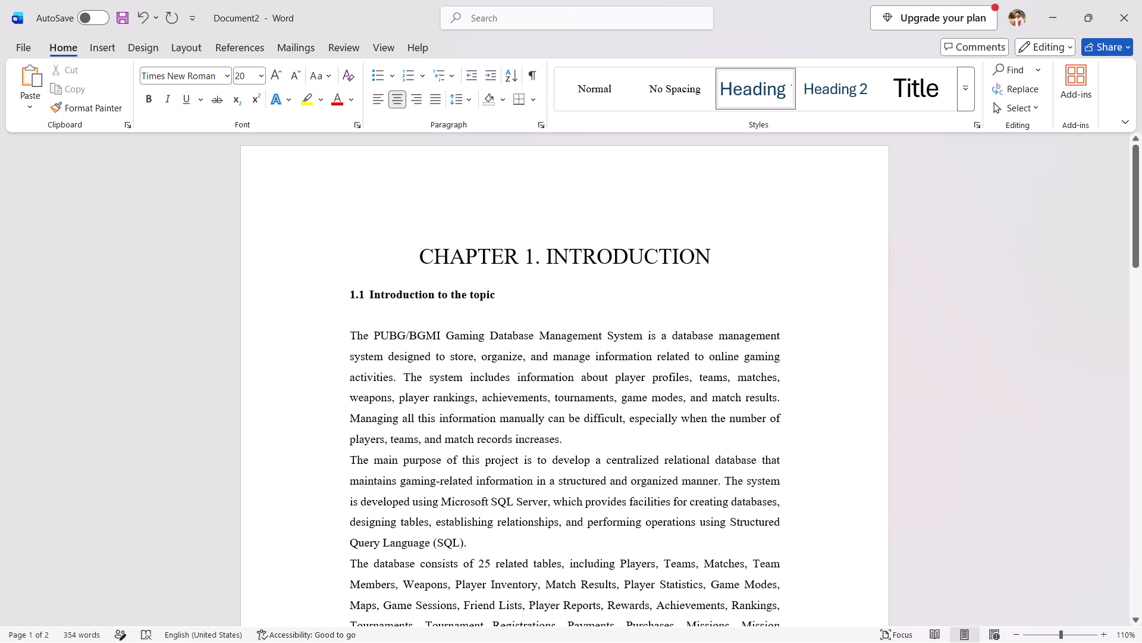
Delete the blank line between the last introduction paragraph and the 1.2 Problem Statement subheading.
{"action": "scroll", "coordinate": [425, 287], "scroll_direction": "down", "scroll_amount": 3}
{"action": "scroll", "coordinate": [431, 377], "scroll_direction": "down", "scroll_amount": 1}
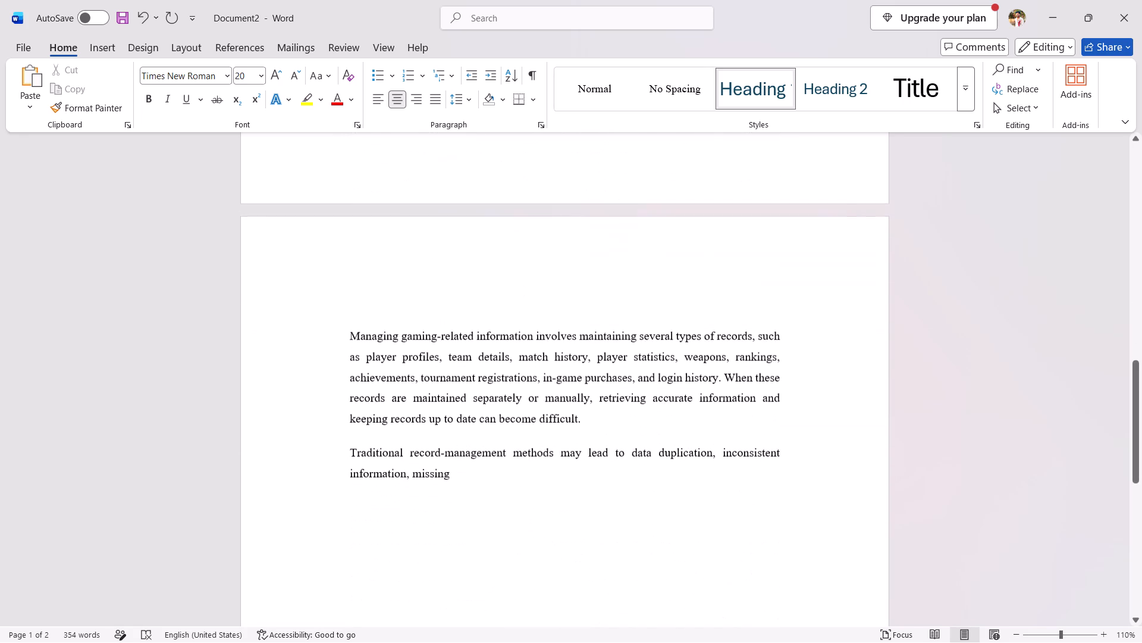
{"action": "scroll", "coordinate": [431, 377], "scroll_direction": "down", "scroll_amount": 1}
{"action": "scroll", "coordinate": [431, 377], "scroll_direction": "up", "scroll_amount": 1}
{"action": "left_click", "coordinate": [393, 308]}
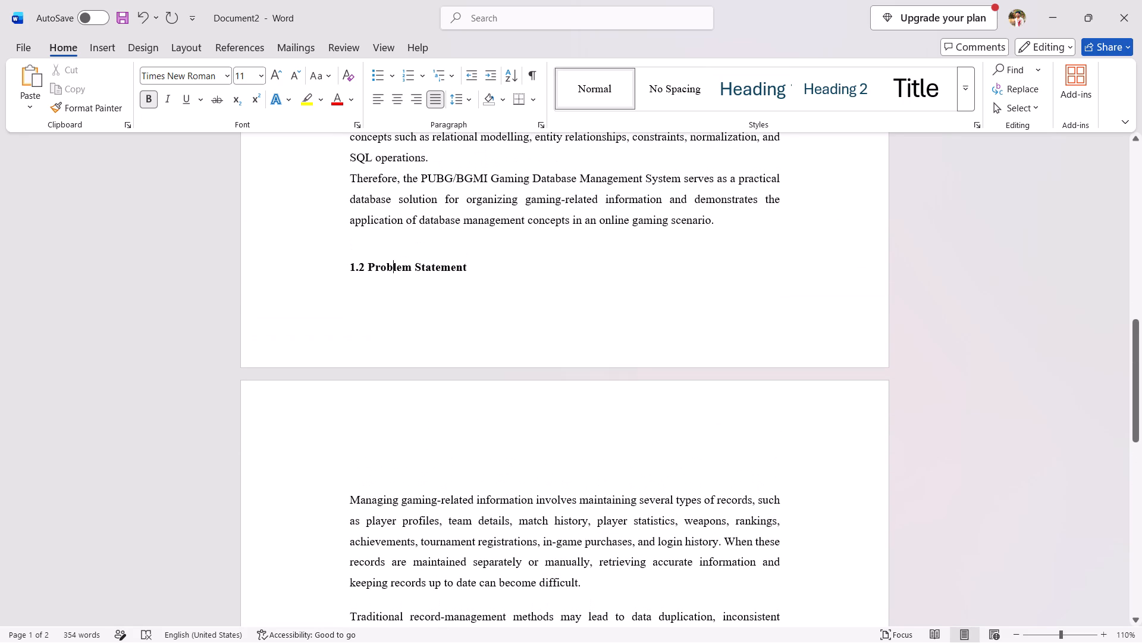
{"action": "left_click", "coordinate": [466, 287]}
{"action": "left_click", "coordinate": [384, 239]}
{"action": "key", "text": "BackSpace"}
{"action": "key", "text": "BackSpace"}
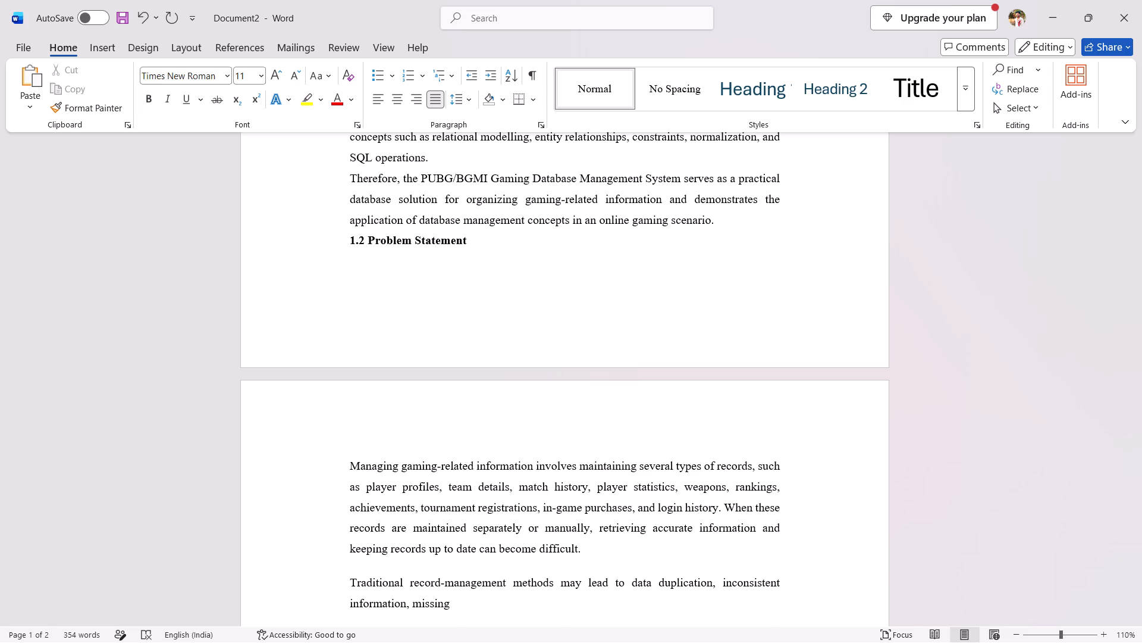
Paste the copied Chapter 1 text into the CHAPTER 1. INTRODUCTION heading of Document2, directly after the letters "IN".
{"action": "scroll", "coordinate": [384, 239], "scroll_direction": "up", "scroll_amount": 3}
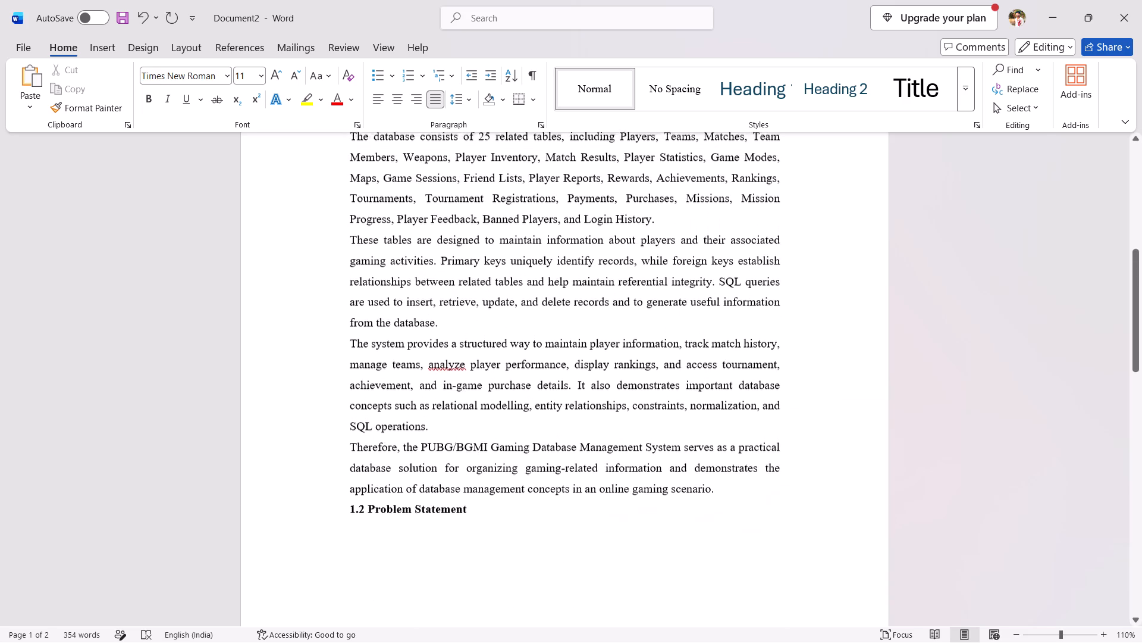
{"action": "scroll", "coordinate": [384, 239], "scroll_direction": "up", "scroll_amount": 2}
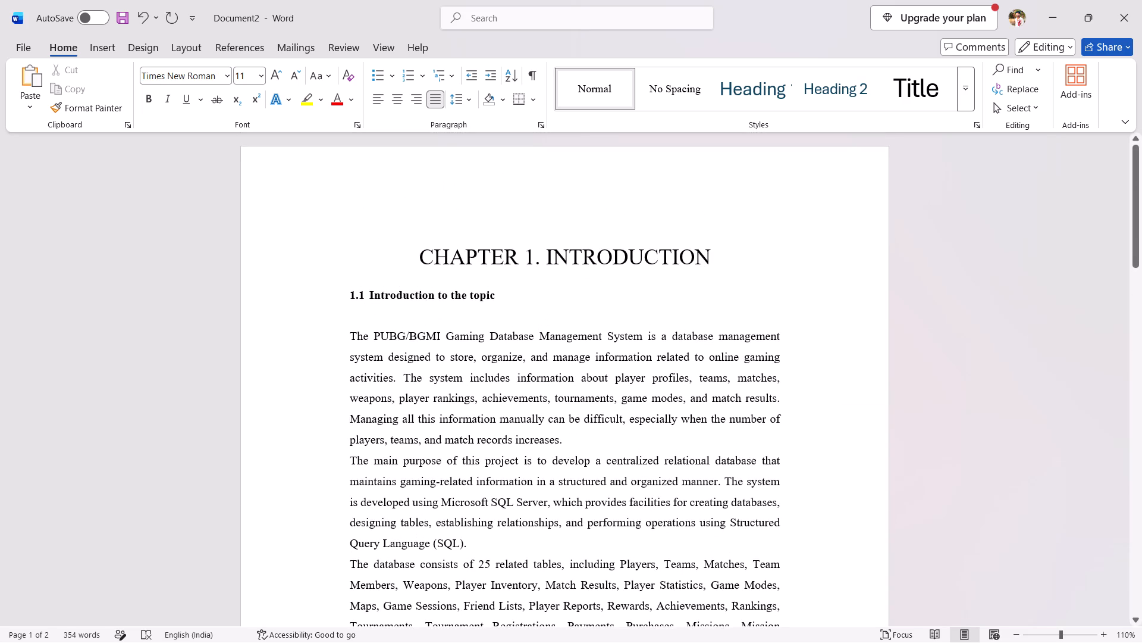
{"action": "scroll", "coordinate": [444, 409], "scroll_direction": "down", "scroll_amount": 2}
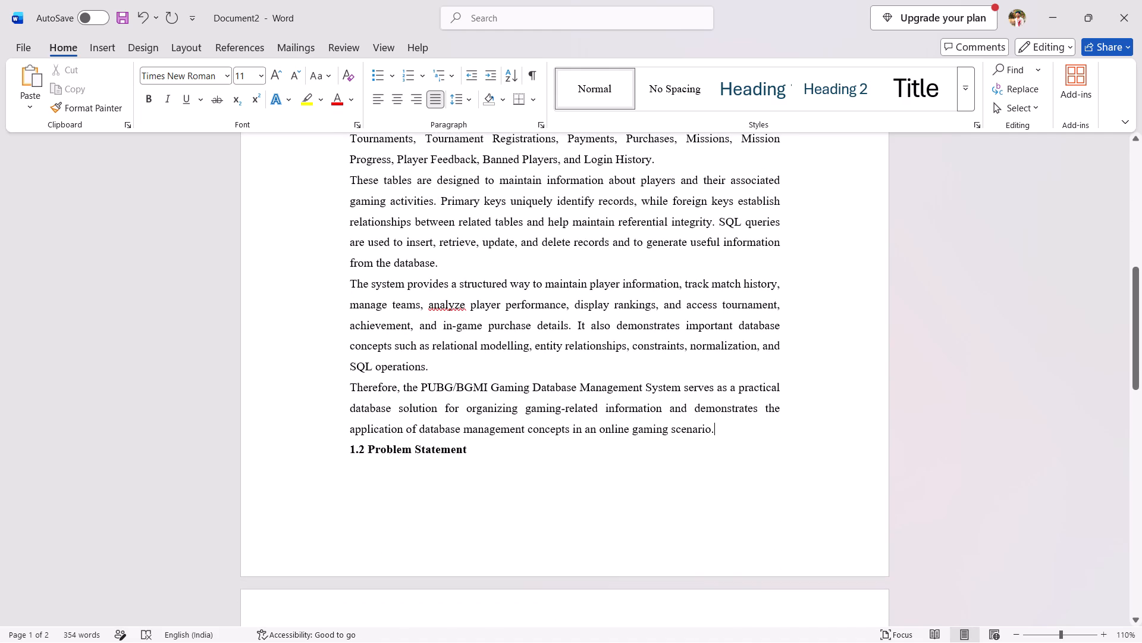
{"action": "scroll", "coordinate": [752, 311], "scroll_direction": "up", "scroll_amount": 4}
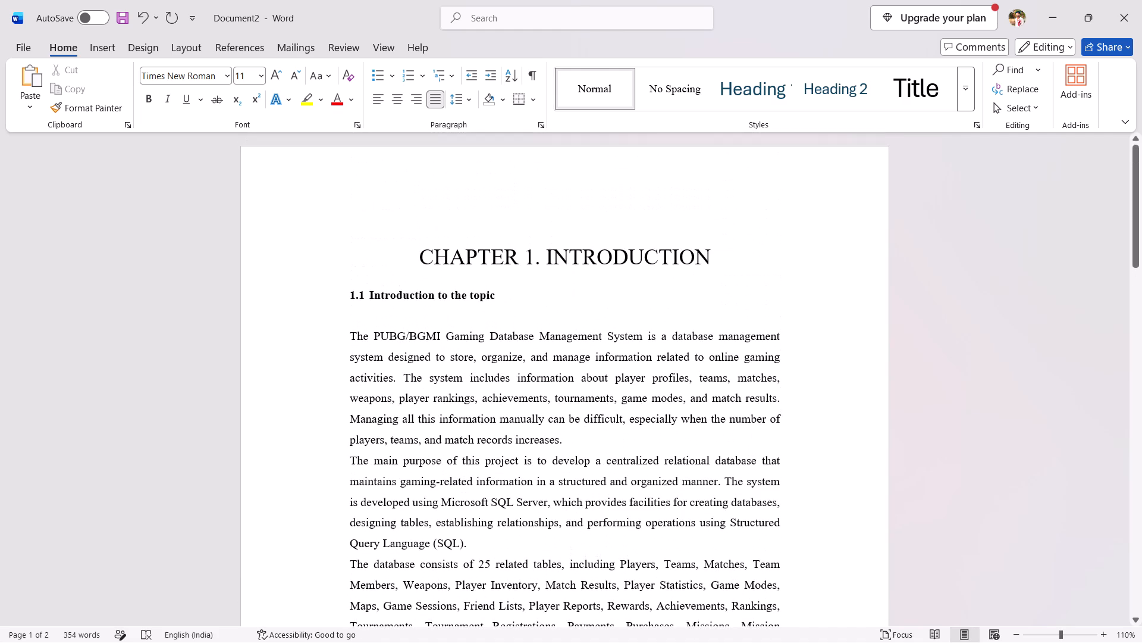
{"action": "left_click_drag", "start_coordinate": [570, 154], "coordinate": [570, 146]}
{"action": "left_click_drag", "start_coordinate": [570, 146], "coordinate": [569, 146]}
{"action": "left_click_drag", "start_coordinate": [569, 146], "coordinate": [569, 130]}
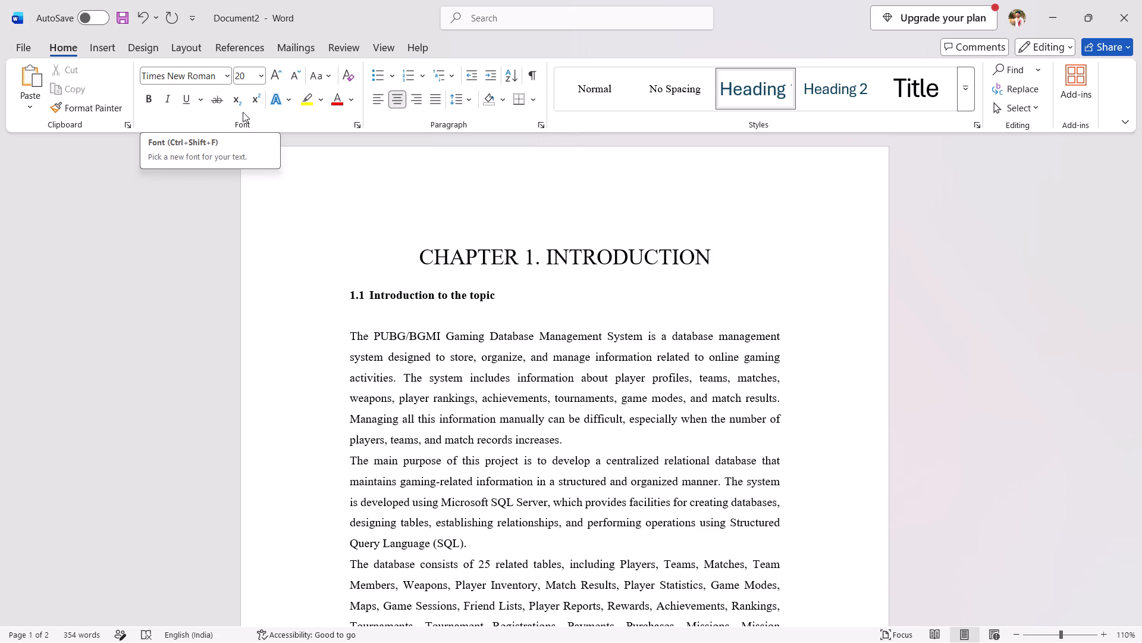
{"action": "left_click", "coordinate": [37, 80]}
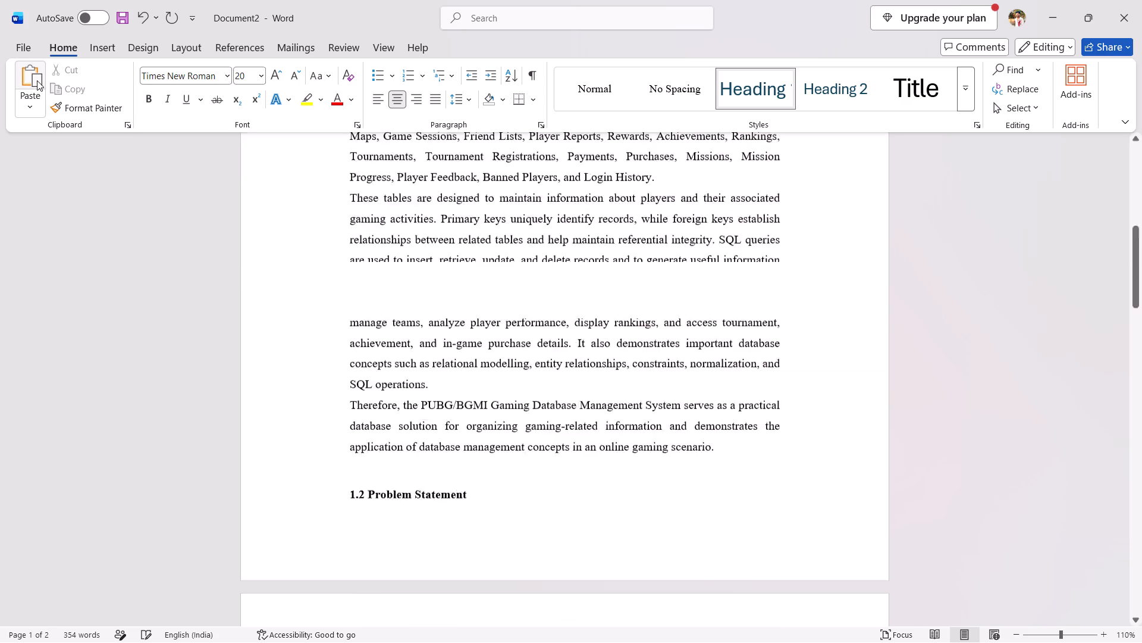
{"action": "scroll", "coordinate": [536, 359], "scroll_direction": "down", "scroll_amount": 3}
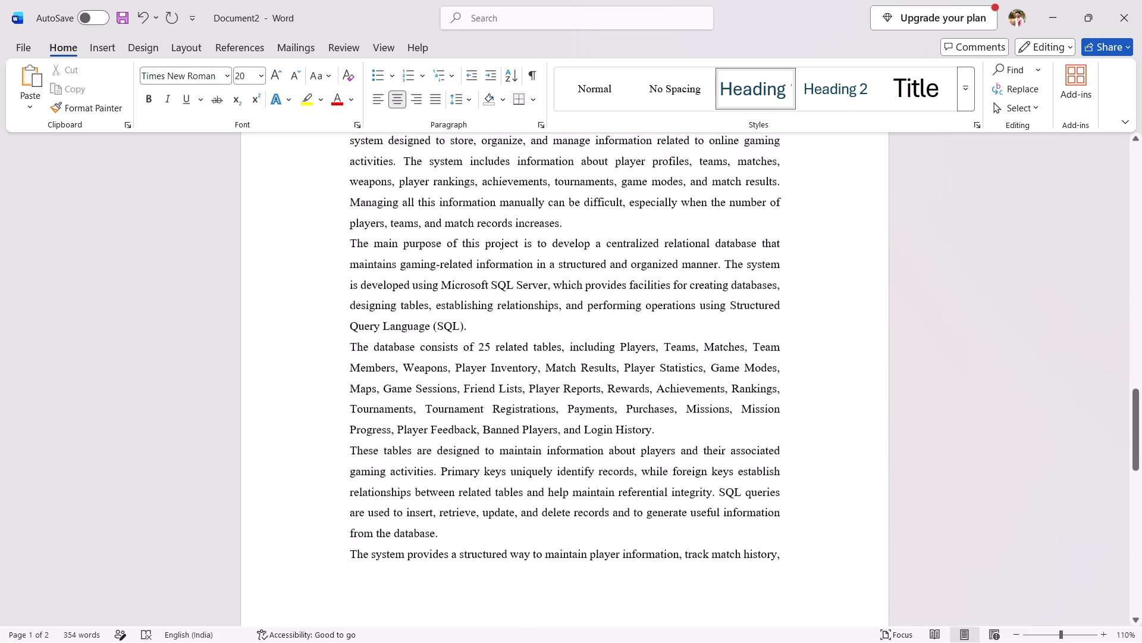
{"action": "scroll", "coordinate": [536, 359], "scroll_direction": "down", "scroll_amount": 5}
{"action": "scroll", "coordinate": [536, 359], "scroll_direction": "up", "scroll_amount": 9}
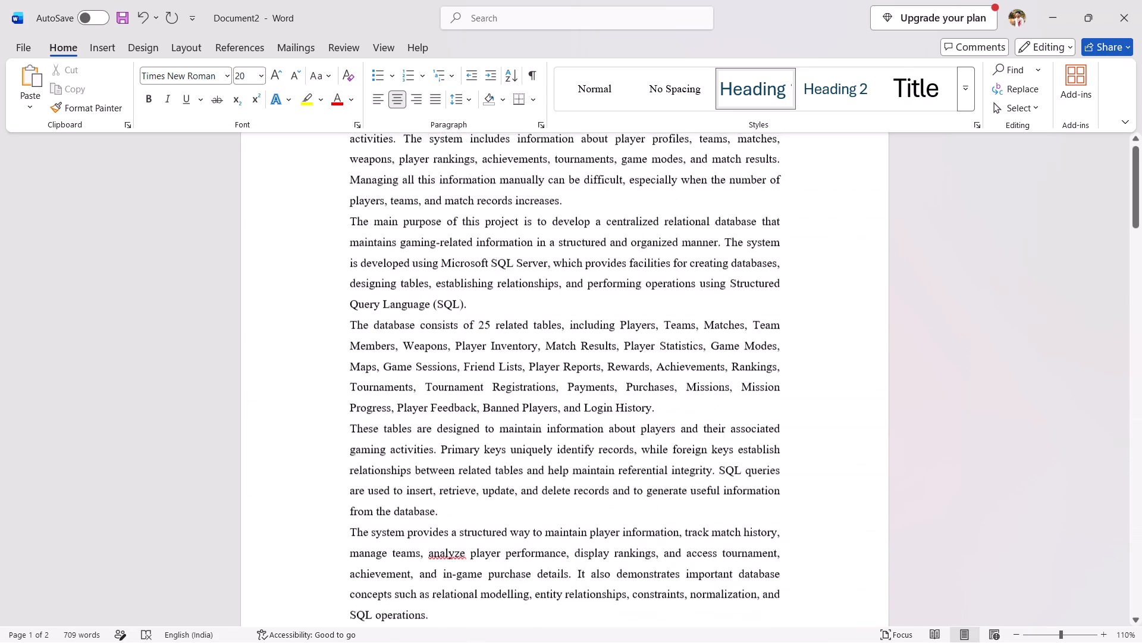
{"action": "scroll", "coordinate": [536, 359], "scroll_direction": "up", "scroll_amount": 6}
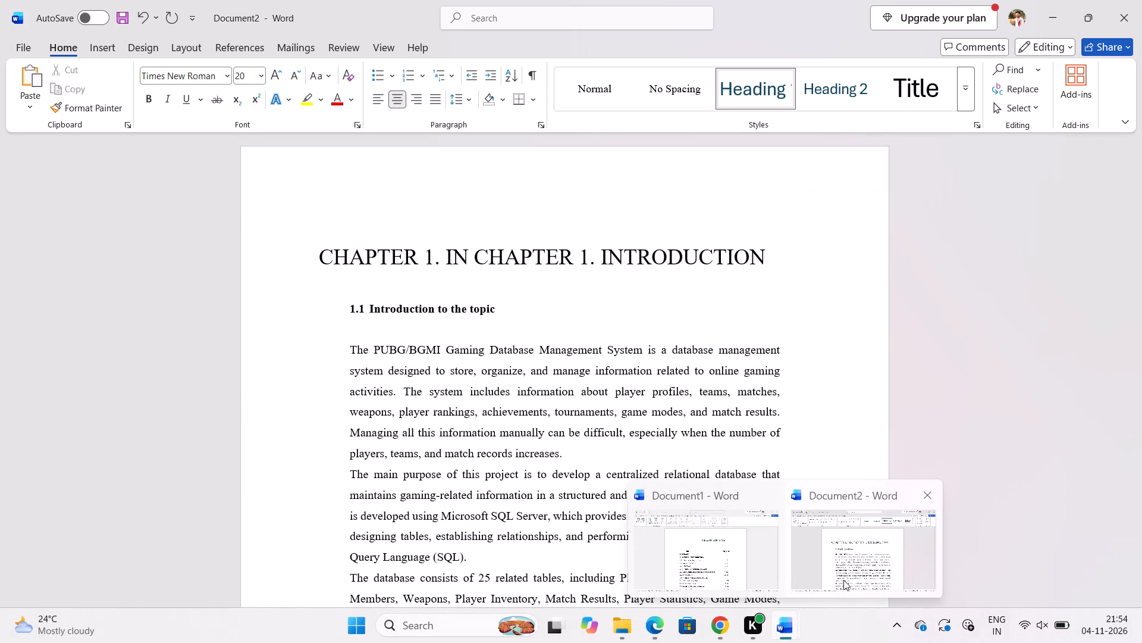
Switch to Document1 and paste the copied Chapter 1 text on the line below the table of contents.
{"action": "left_click", "coordinate": [843, 580]}
{"action": "left_click", "coordinate": [717, 577]}
{"action": "scroll", "coordinate": [700, 435], "scroll_direction": "down", "scroll_amount": 4}
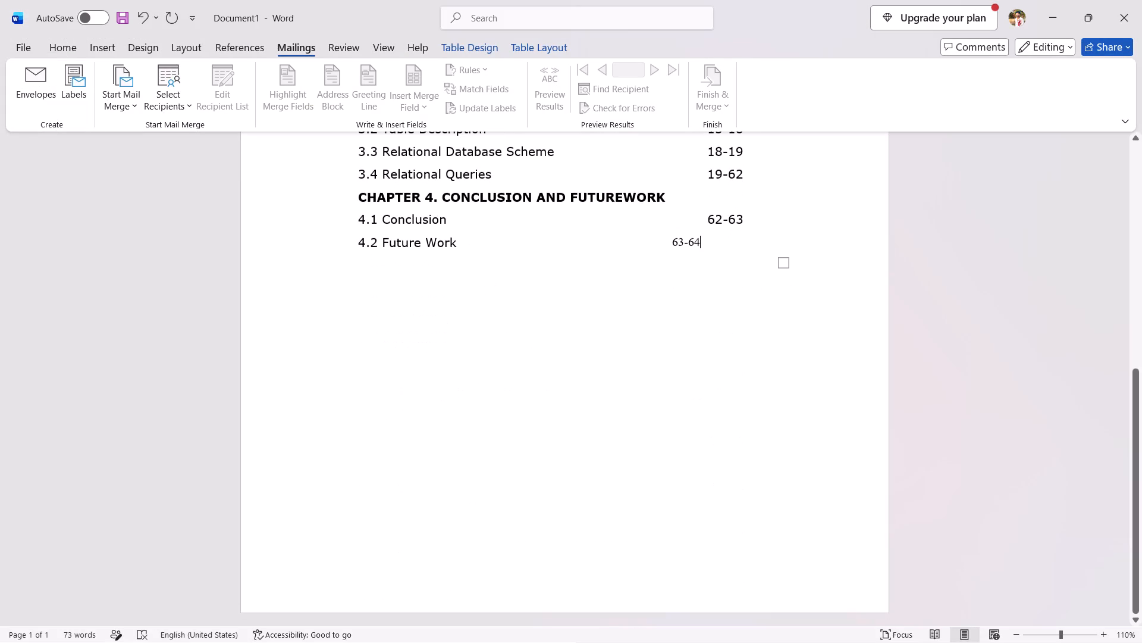
{"action": "left_click", "coordinate": [643, 355]}
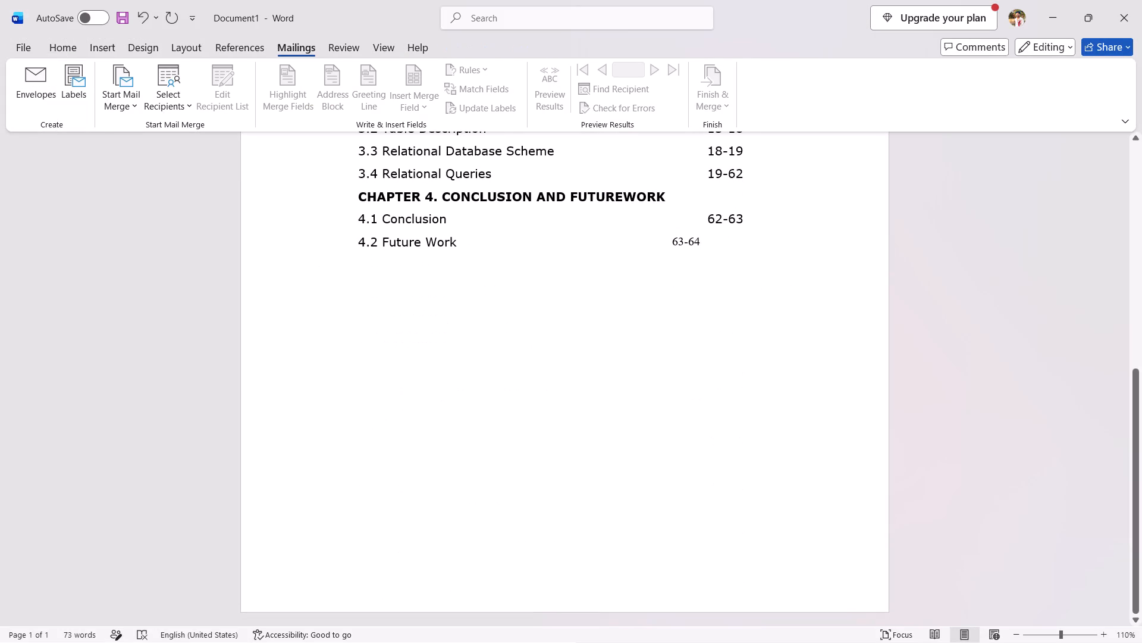
{"action": "scroll", "coordinate": [643, 368], "scroll_direction": "down", "scroll_amount": 1}
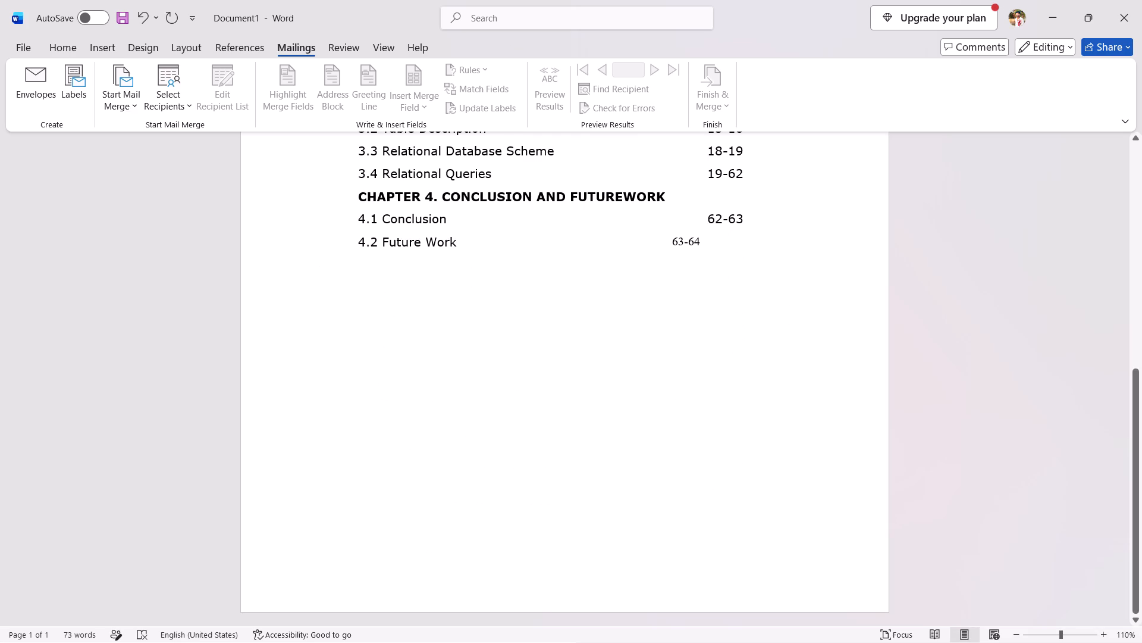
{"action": "left_click", "coordinate": [608, 323]}
{"action": "left_click", "coordinate": [63, 42]}
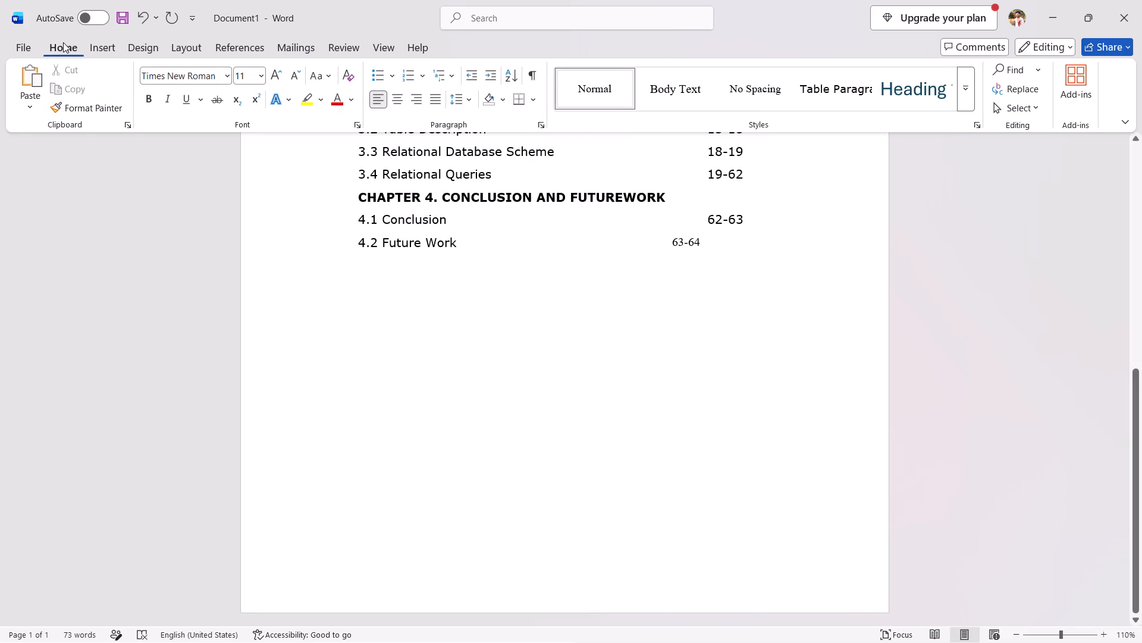
{"action": "left_click", "coordinate": [34, 80]}
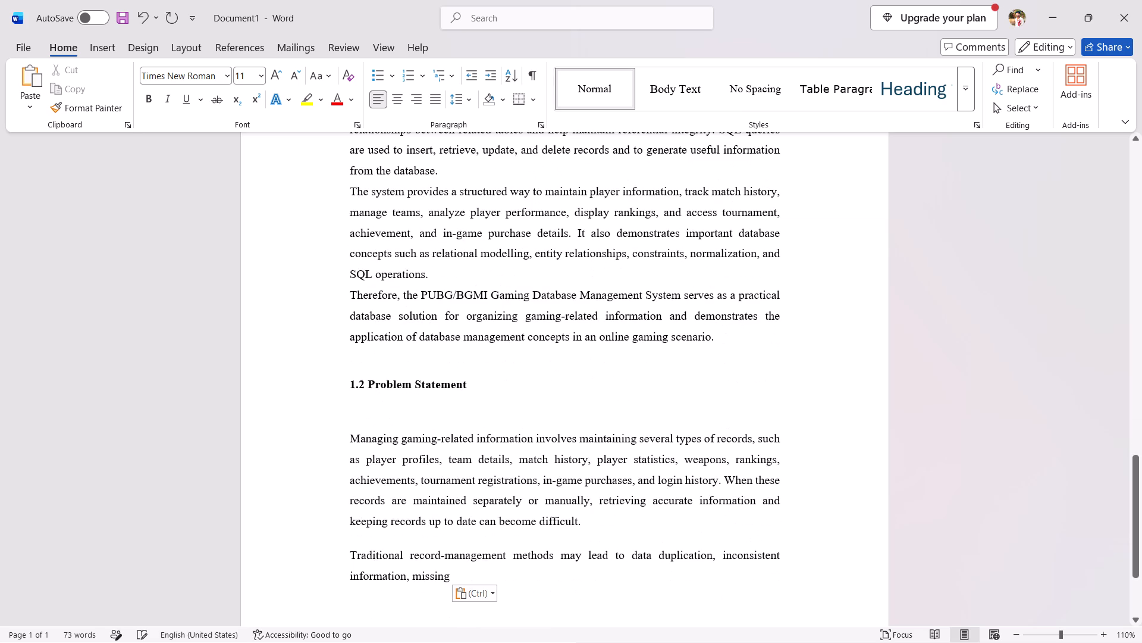
Insert 18 blank lines after the 63-64 page entry to push the CHAPTER 1. INTRODUCTION heading onto a new page.
{"action": "scroll", "coordinate": [413, 210], "scroll_direction": "up", "scroll_amount": 4}
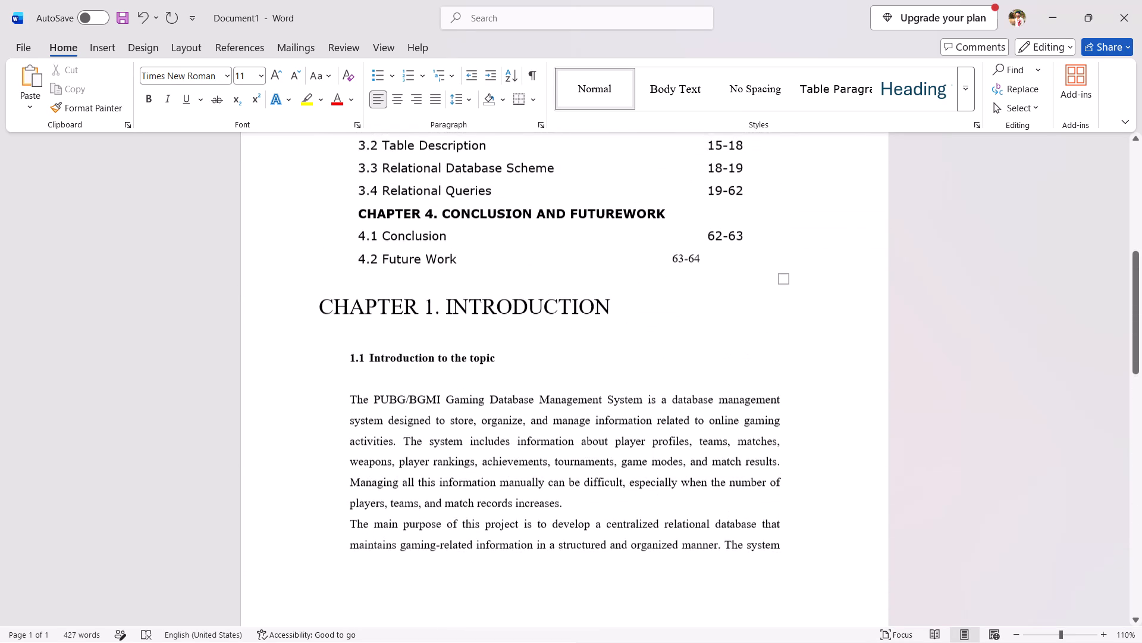
{"action": "scroll", "coordinate": [413, 210], "scroll_direction": "up", "scroll_amount": 1}
{"action": "left_click", "coordinate": [727, 266]}
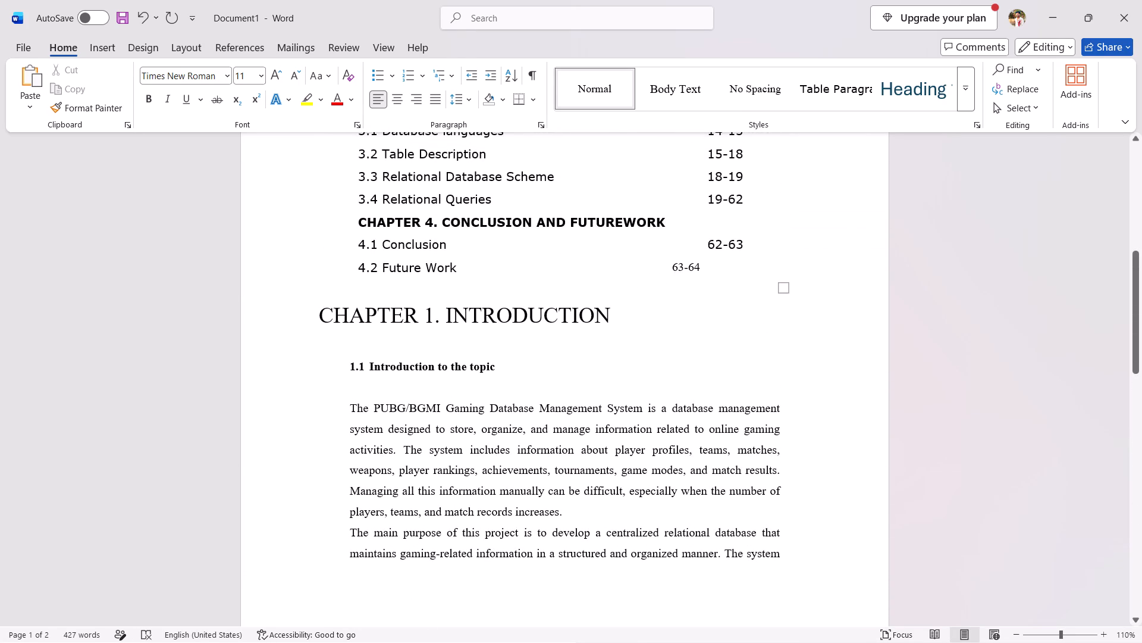
{"action": "key", "text": "Return"}
{"action": "key", "text": "Return"}
{"action": "key", "text": "Return"}
{"action": "key", "text": "Return"}
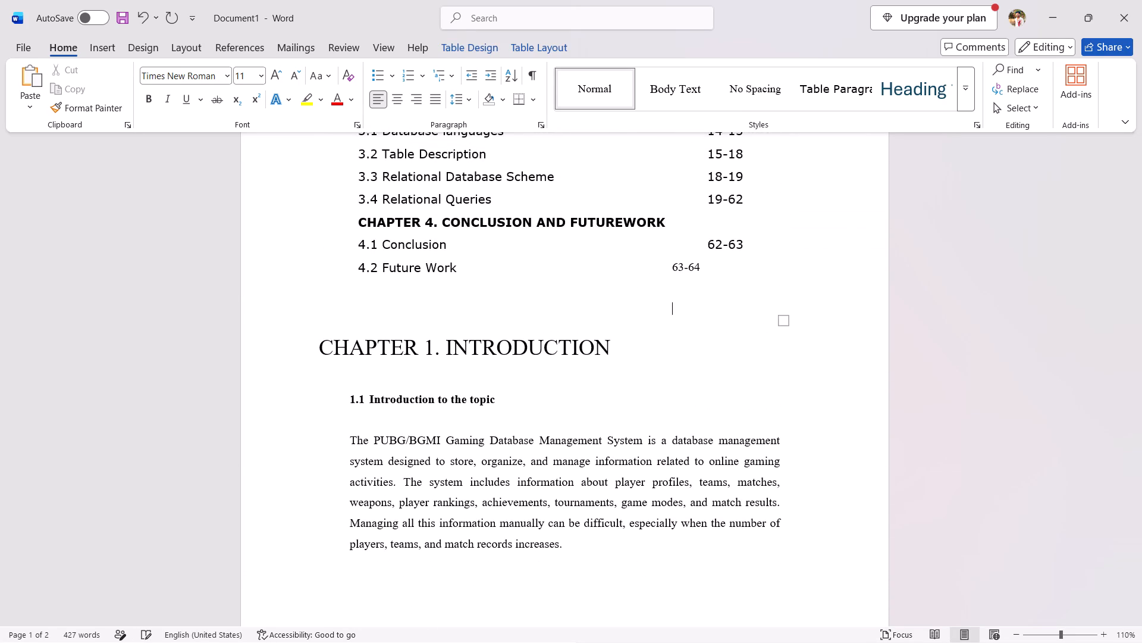
{"action": "key", "text": "Return"}
{"action": "key", "text": "Return"}
{"action": "key", "text": "Return"}
{"action": "key", "text": "Return"}
{"action": "key", "text": "Return"}
{"action": "key", "text": "Return"}
{"action": "key", "text": "Return"}
{"action": "key", "text": "Return"}
{"action": "key", "text": "Return"}
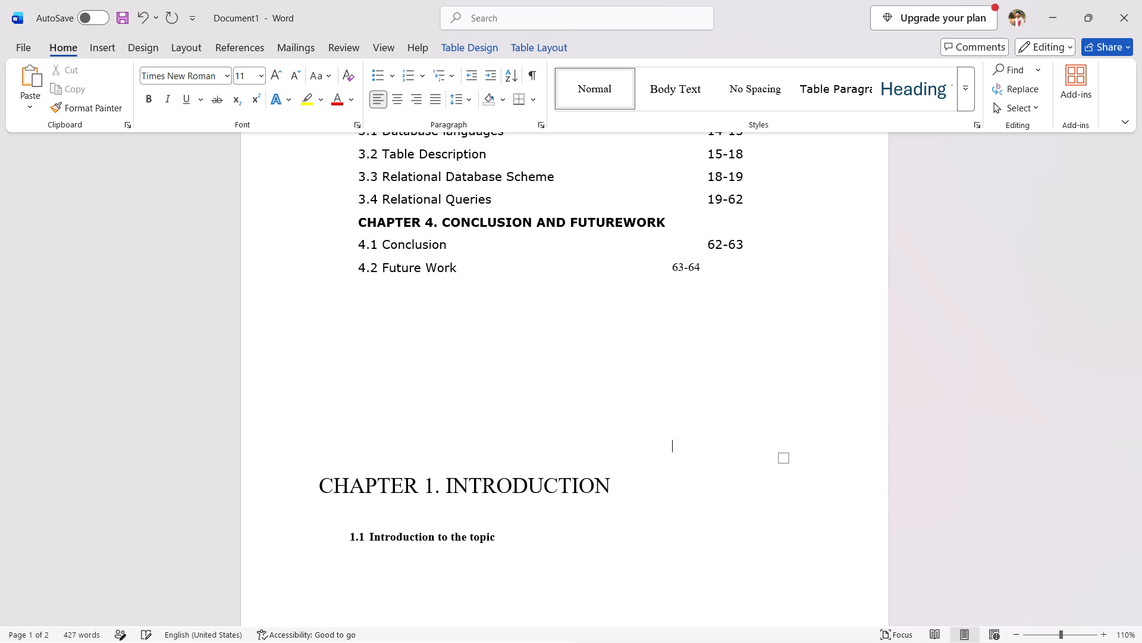
{"action": "key", "text": "Return"}
{"action": "key", "text": "Return"}
{"action": "key", "text": "Return"}
{"action": "key", "text": "Return"}
{"action": "key", "text": "Return"}
{"action": "scroll", "coordinate": [727, 266], "scroll_direction": "down", "scroll_amount": 2}
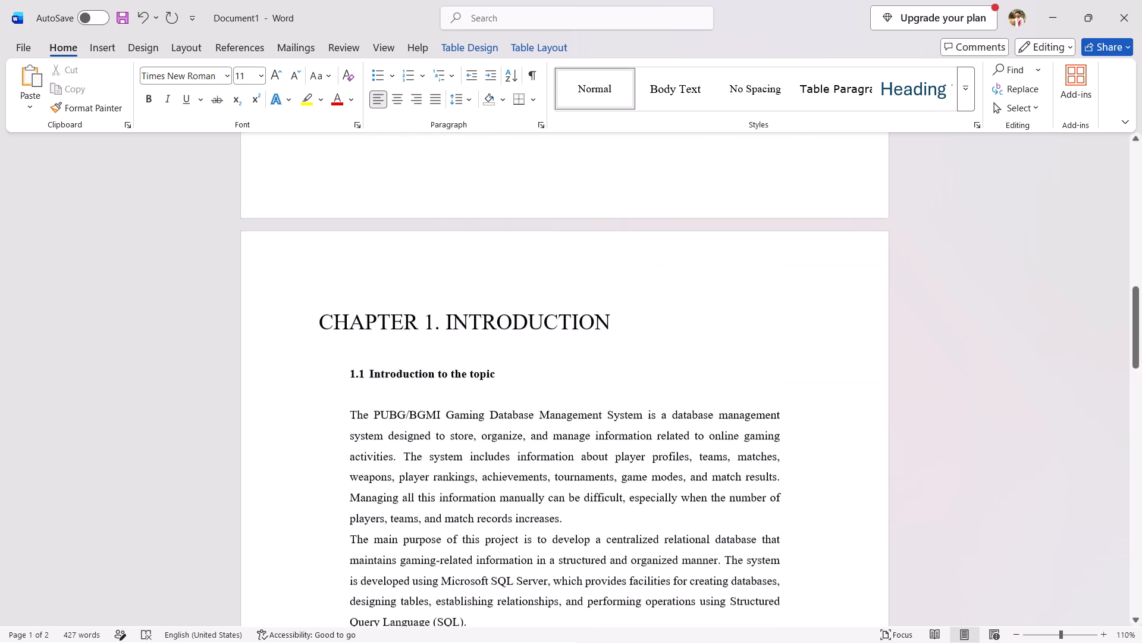
{"action": "scroll", "coordinate": [727, 266], "scroll_direction": "down", "scroll_amount": 4}
{"action": "scroll", "coordinate": [727, 266], "scroll_direction": "up", "scroll_amount": 2}
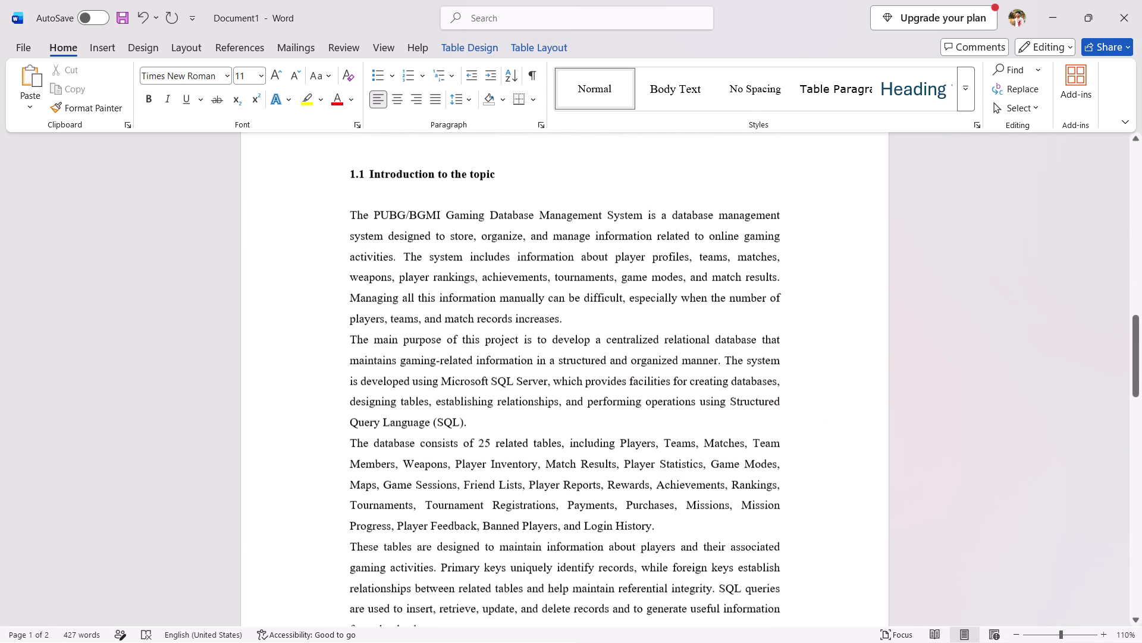
{"action": "scroll", "coordinate": [727, 266], "scroll_direction": "up", "scroll_amount": 1}
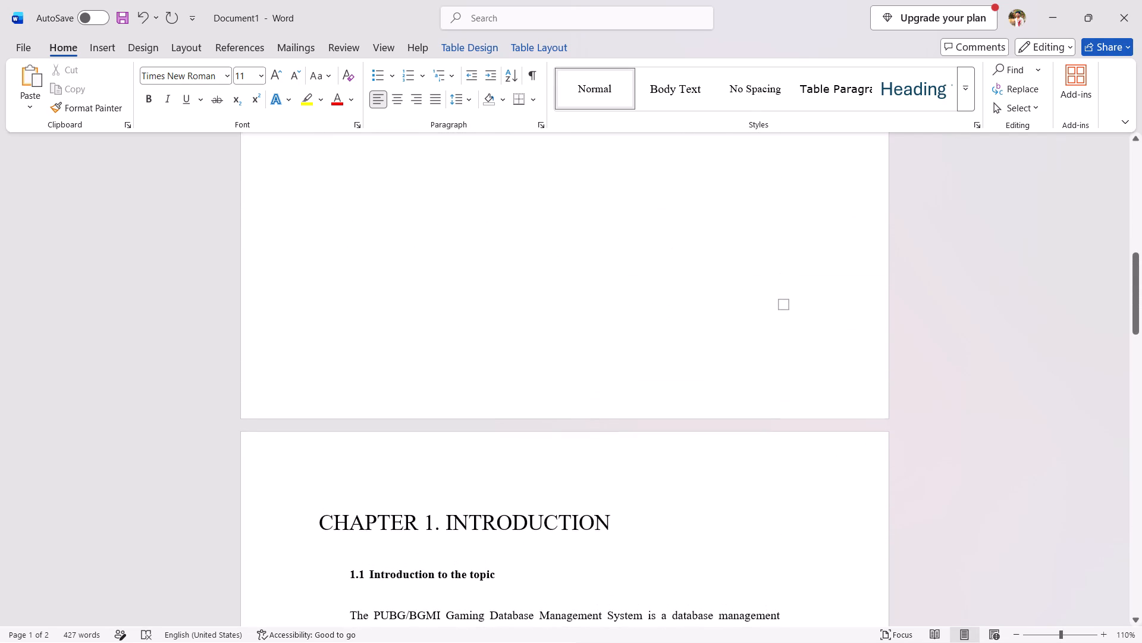
{"action": "scroll", "coordinate": [507, 444], "scroll_direction": "down", "scroll_amount": 1}
{"action": "left_click", "coordinate": [308, 389]}
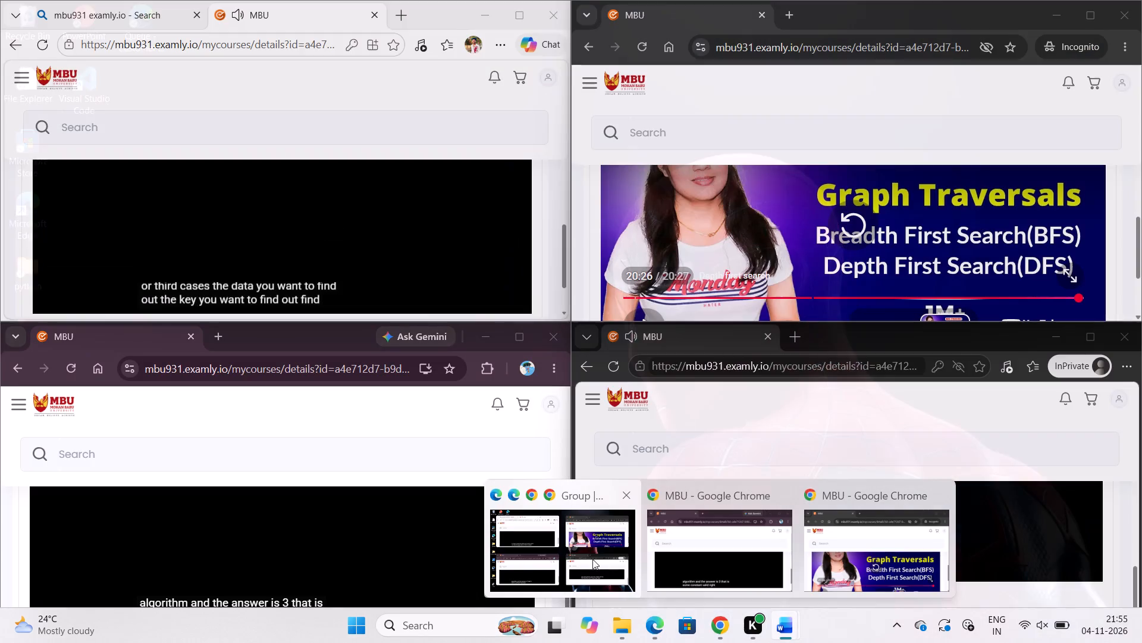
Switch to the tiled browser windows and look over the Analysis Of Algorithm video lesson page.
{"action": "left_click", "coordinate": [584, 553]}
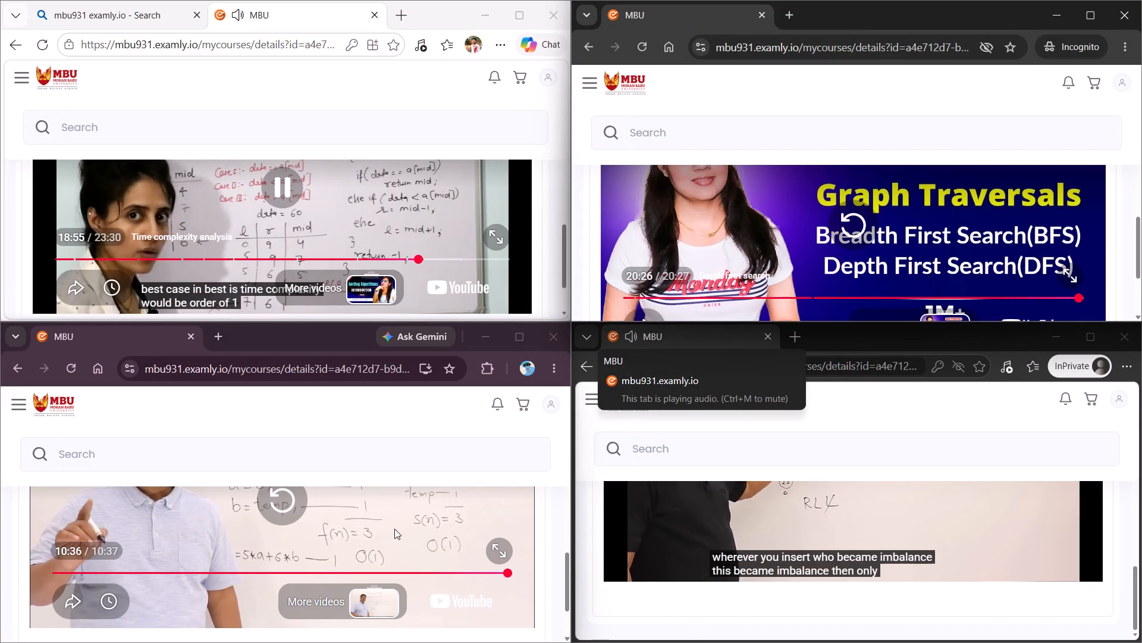
{"action": "scroll", "coordinate": [394, 529], "scroll_direction": "up", "scroll_amount": 3}
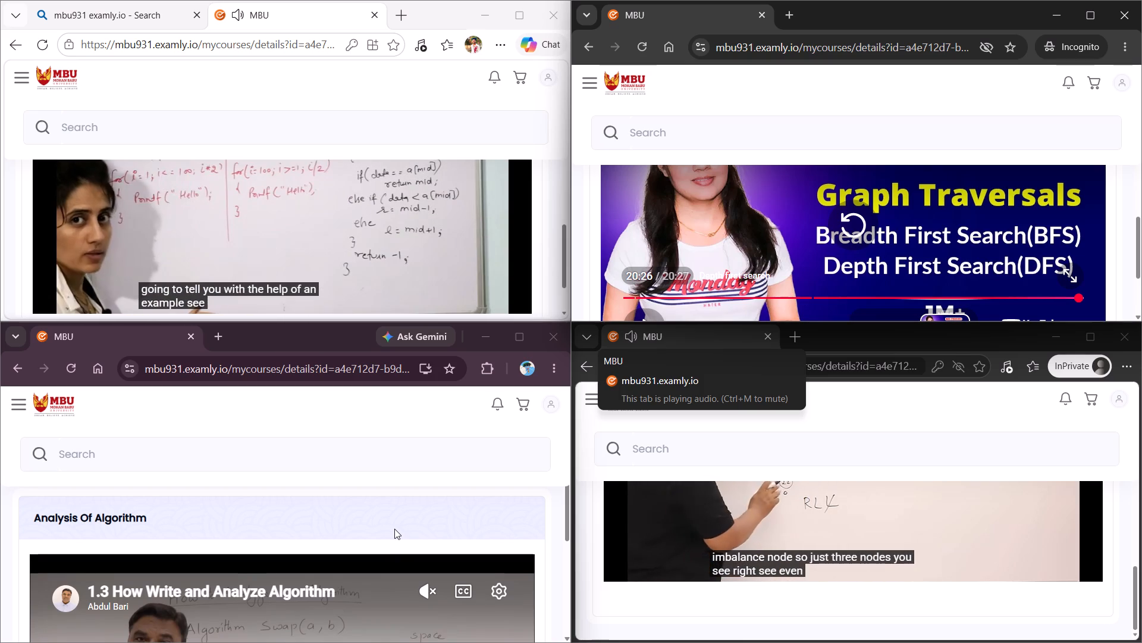
{"action": "scroll", "coordinate": [337, 597], "scroll_direction": "down", "scroll_amount": 2}
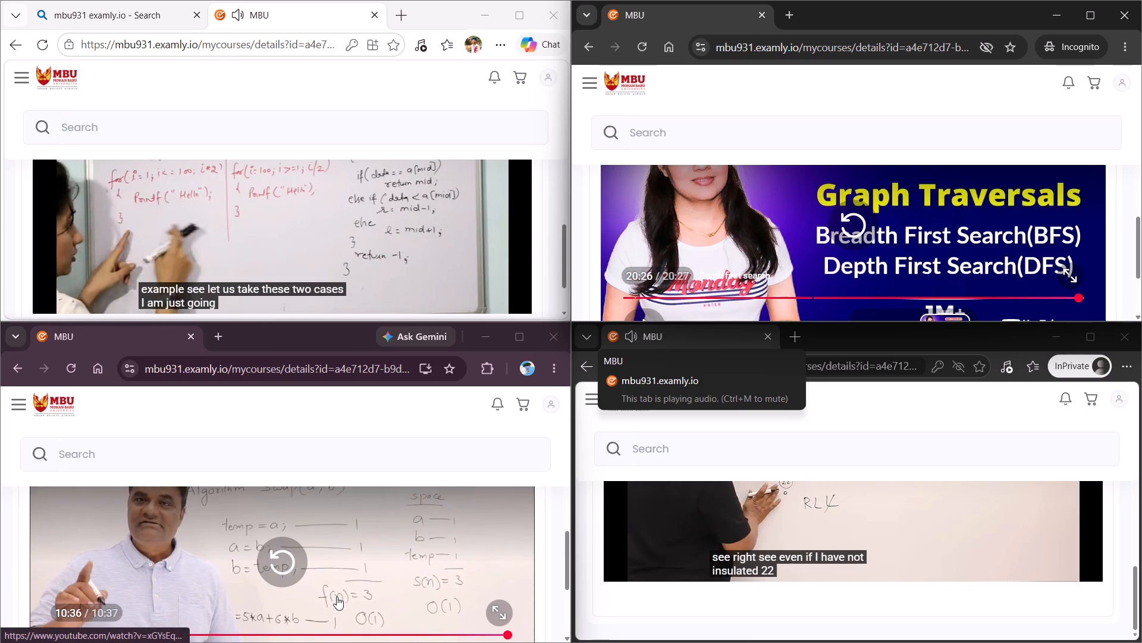
{"action": "scroll", "coordinate": [337, 597], "scroll_direction": "up", "scroll_amount": 1}
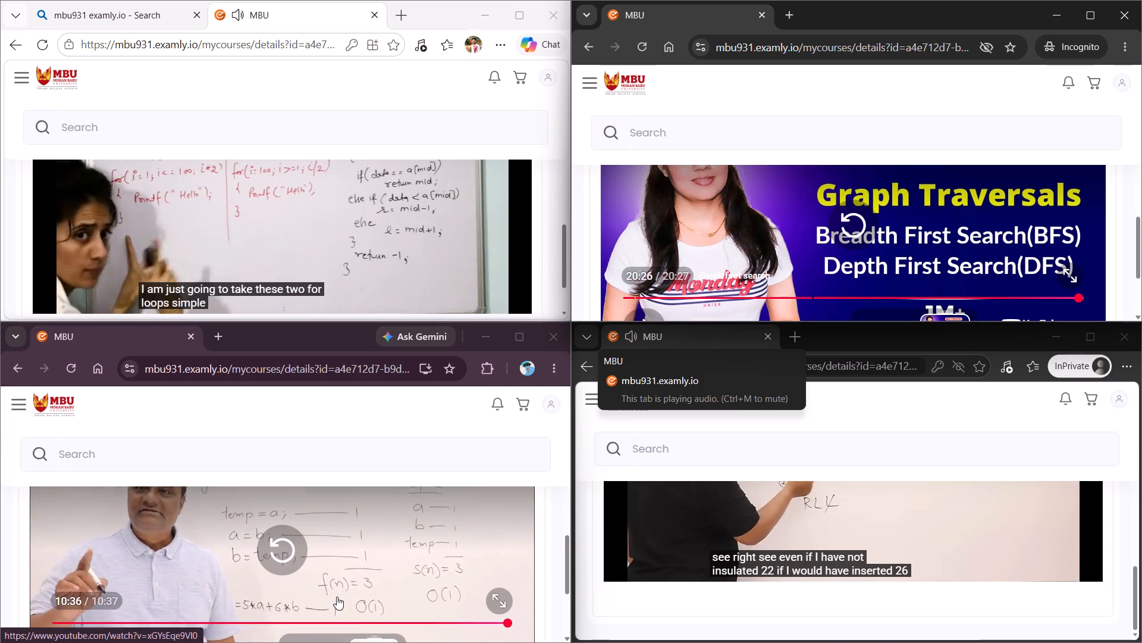
{"action": "scroll", "coordinate": [337, 597], "scroll_direction": "up", "scroll_amount": 1}
{"action": "scroll", "coordinate": [254, 627], "scroll_direction": "down", "scroll_amount": 1}
{"action": "scroll", "coordinate": [202, 585], "scroll_direction": "right", "scroll_amount": 2}
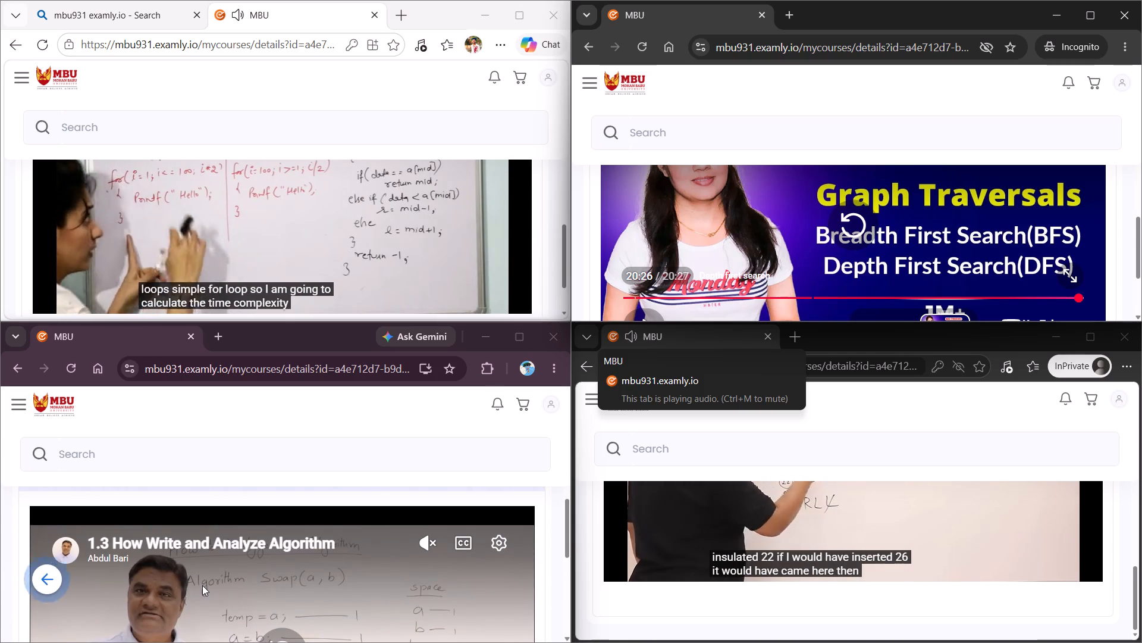
Return to the 2029 Batch_DSA_Preparatory_course outline, open lesson 3, Notations of Algorithm, under Algorithms And Analysis, and start its video.
{"action": "scroll", "coordinate": [202, 585], "scroll_direction": "right", "scroll_amount": 13}
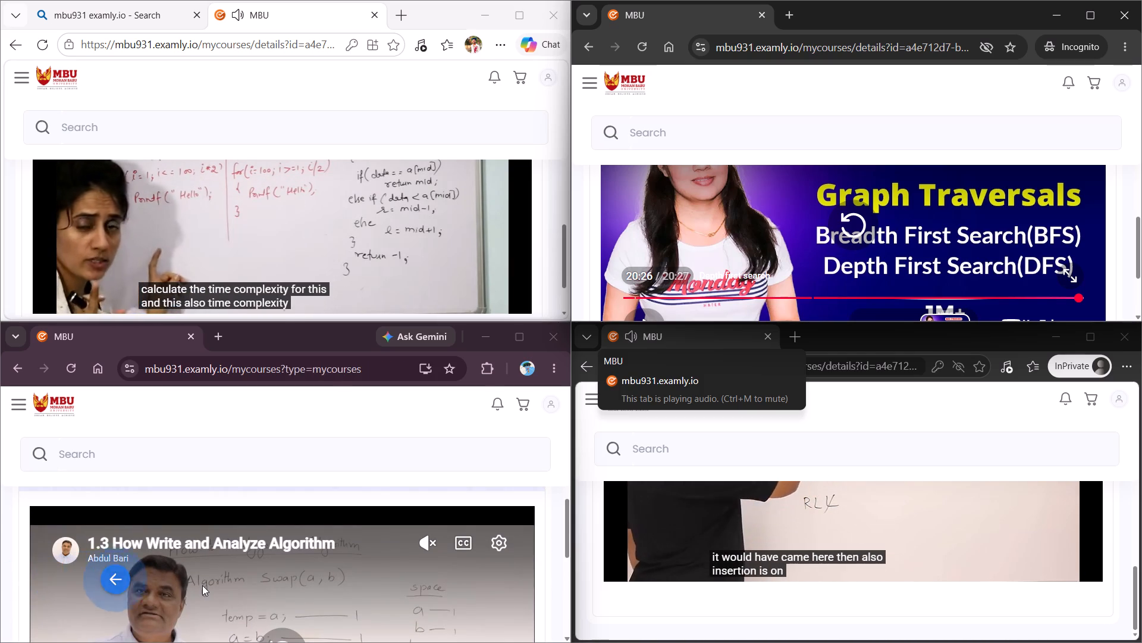
{"action": "scroll", "coordinate": [243, 592], "scroll_direction": "down", "scroll_amount": 1}
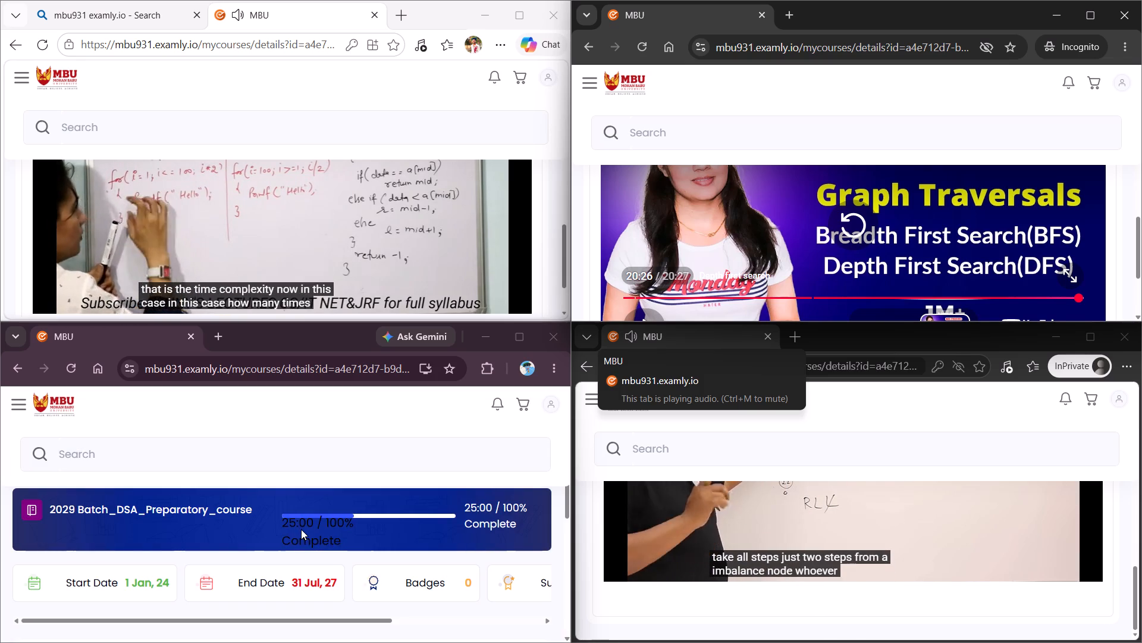
{"action": "scroll", "coordinate": [345, 554], "scroll_direction": "down", "scroll_amount": 2}
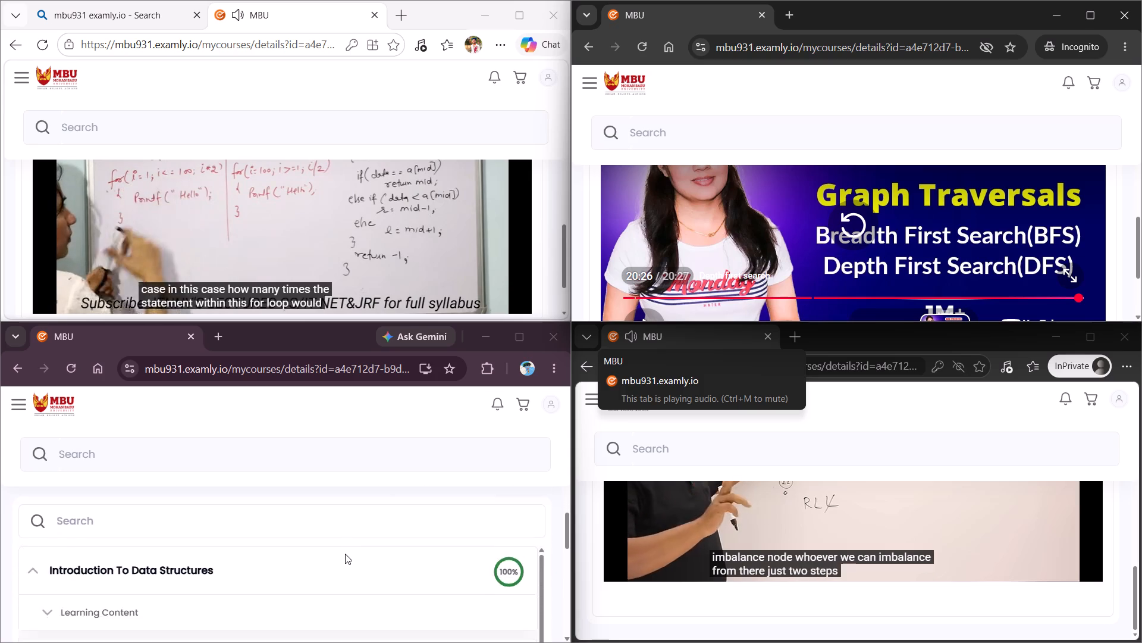
{"action": "scroll", "coordinate": [345, 554], "scroll_direction": "down", "scroll_amount": 3}
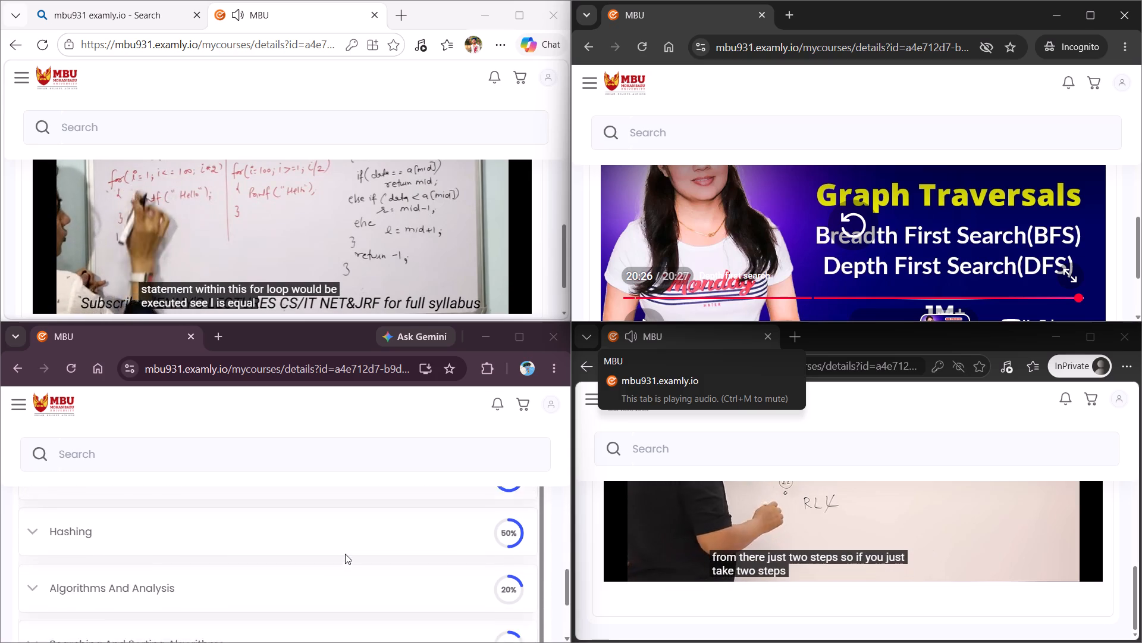
{"action": "scroll", "coordinate": [345, 554], "scroll_direction": "down", "scroll_amount": 2}
{"action": "left_click", "coordinate": [338, 585]}
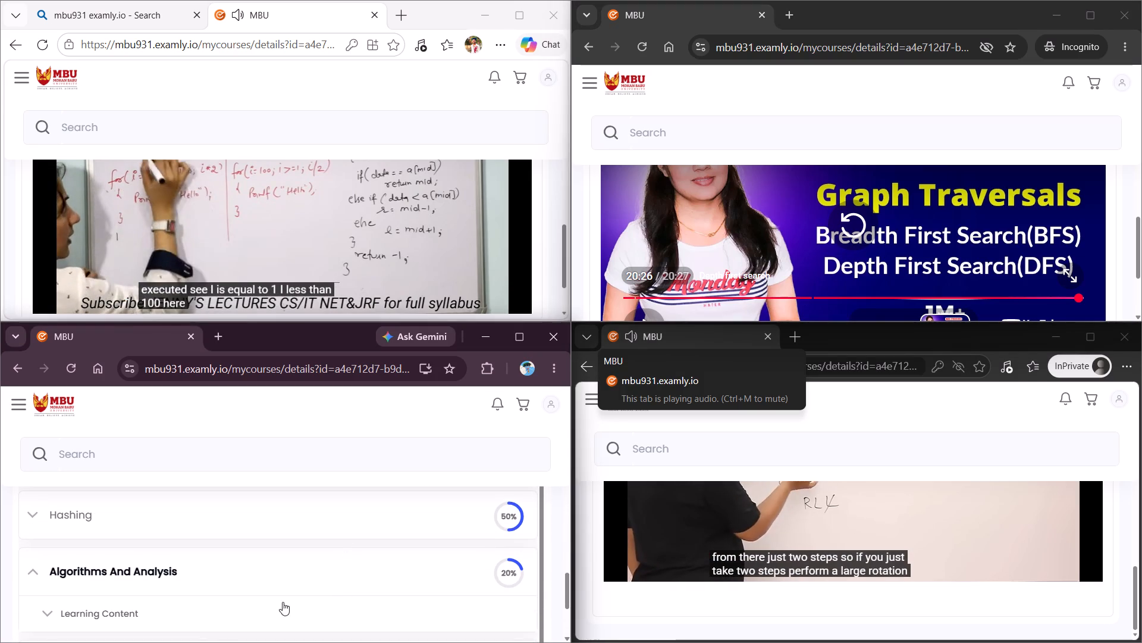
{"action": "left_click", "coordinate": [210, 612]}
{"action": "scroll", "coordinate": [210, 612], "scroll_direction": "down", "scroll_amount": 1}
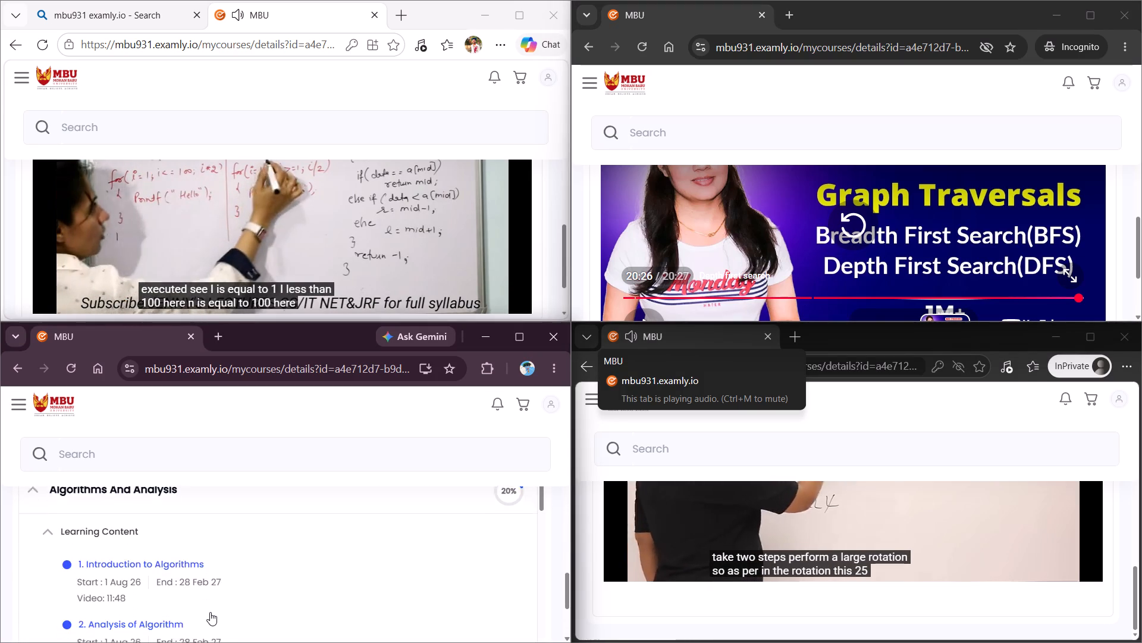
{"action": "scroll", "coordinate": [210, 612], "scroll_direction": "down", "scroll_amount": 3}
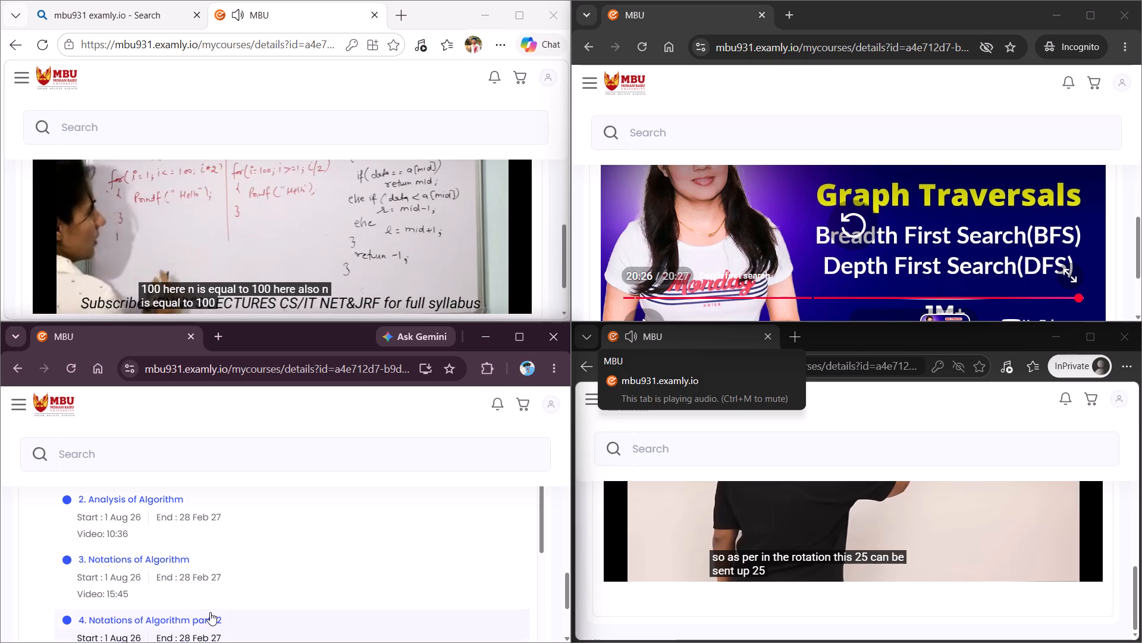
{"action": "left_click", "coordinate": [201, 579]}
{"action": "scroll", "coordinate": [269, 581], "scroll_direction": "down", "scroll_amount": 1}
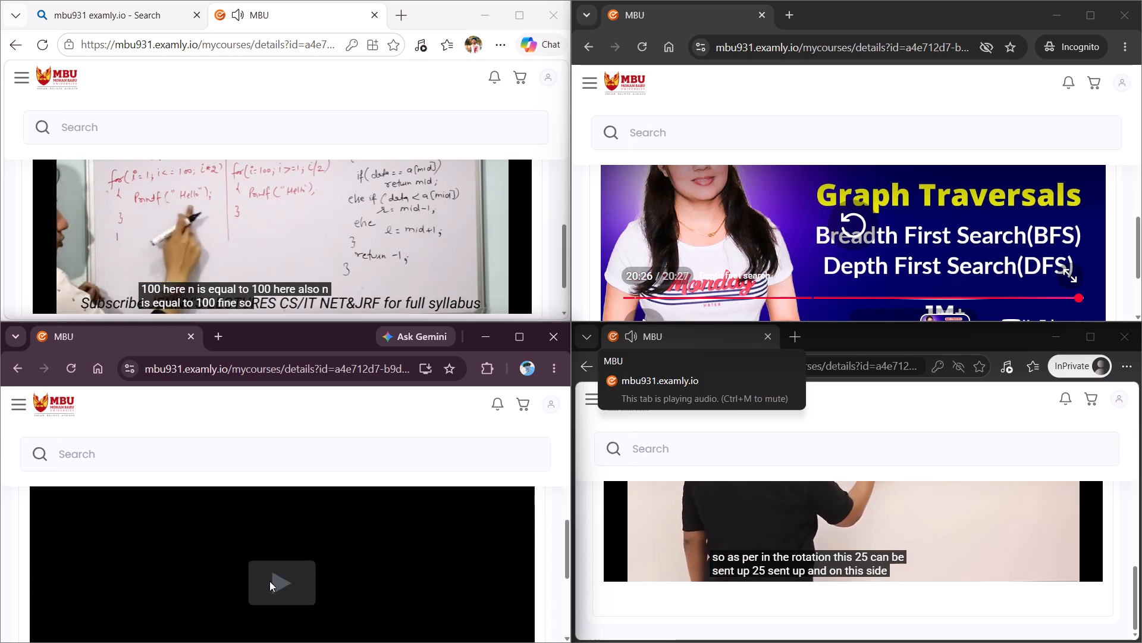
{"action": "scroll", "coordinate": [269, 581], "scroll_direction": "down", "scroll_amount": 1}
{"action": "left_click", "coordinate": [291, 566]}
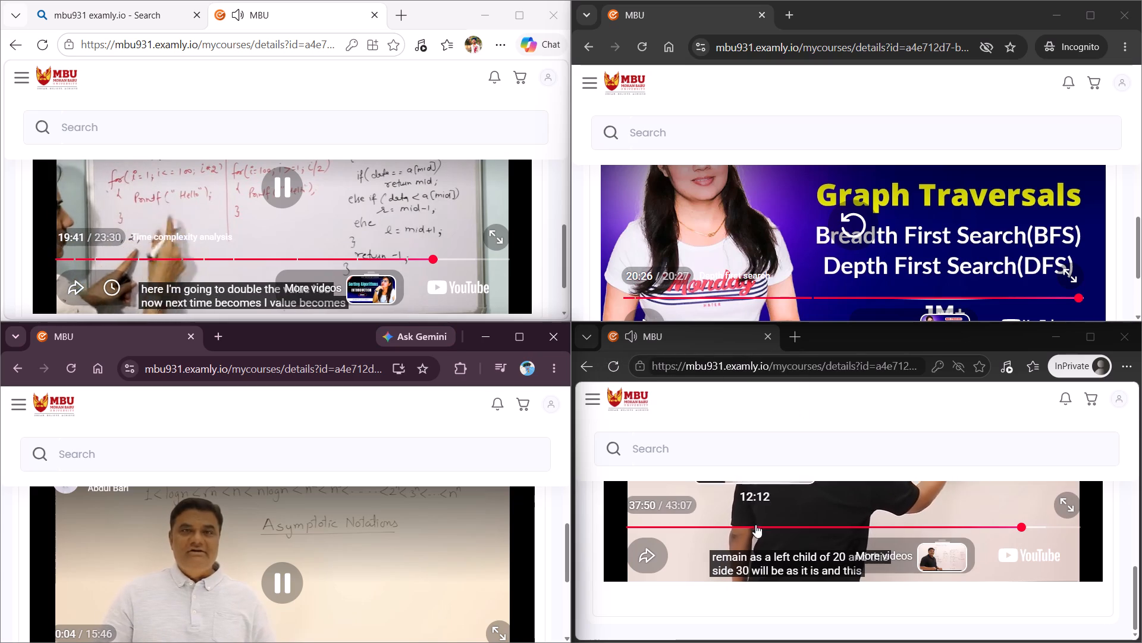
Leave the BFS And DFS Graph Traversals lesson and look over the Graph section's Learning Content in the course outline.
{"action": "scroll", "coordinate": [795, 513], "scroll_direction": "up", "scroll_amount": 1}
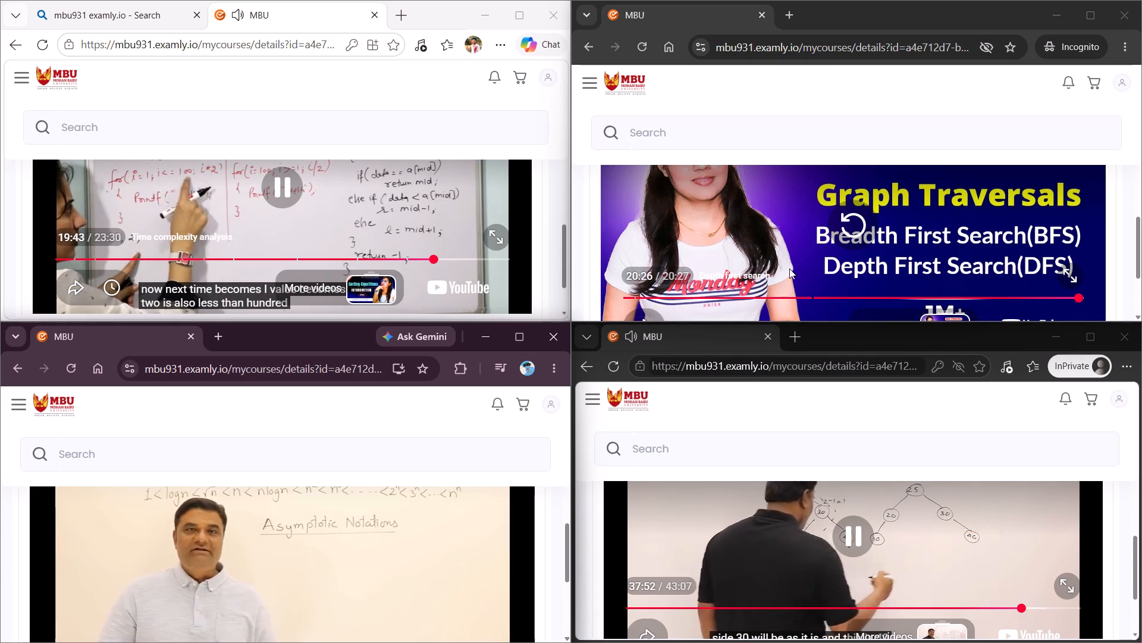
{"action": "scroll", "coordinate": [789, 269], "scroll_direction": "up", "scroll_amount": 2}
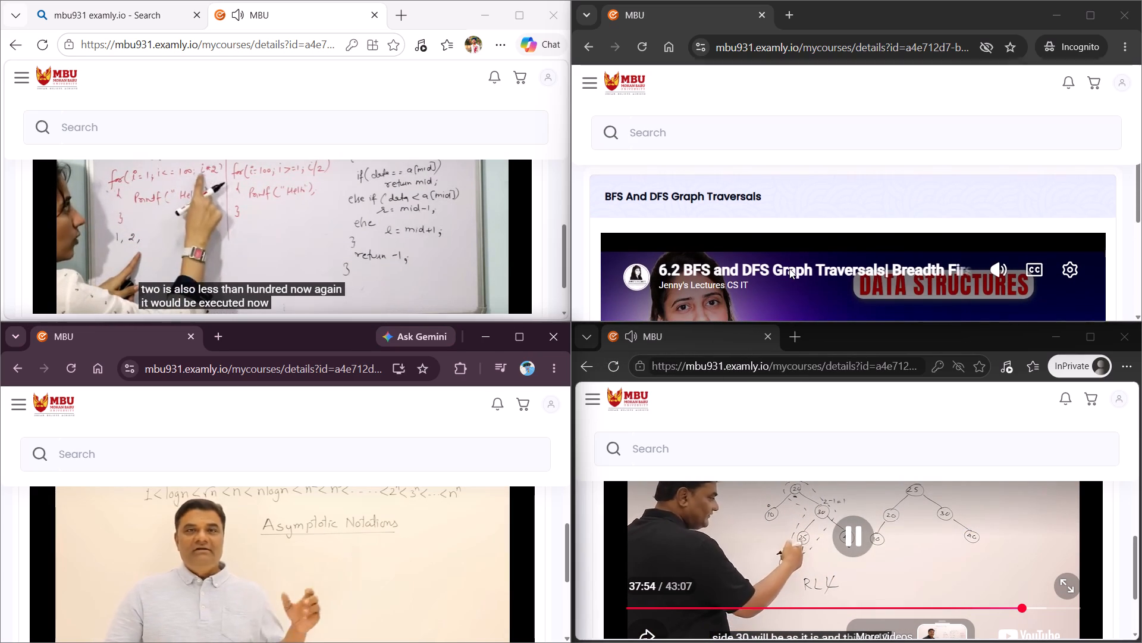
{"action": "scroll", "coordinate": [789, 269], "scroll_direction": "up", "scroll_amount": 1}
{"action": "scroll", "coordinate": [789, 269], "scroll_direction": "down", "scroll_amount": 2}
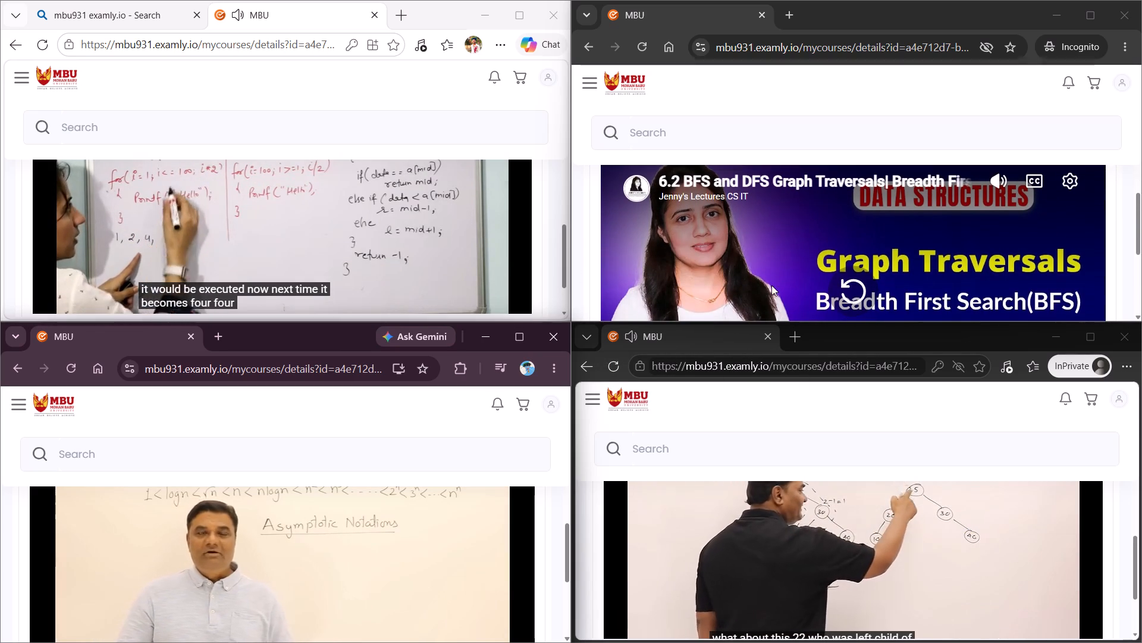
{"action": "scroll", "coordinate": [738, 247], "scroll_direction": "right", "scroll_amount": 6}
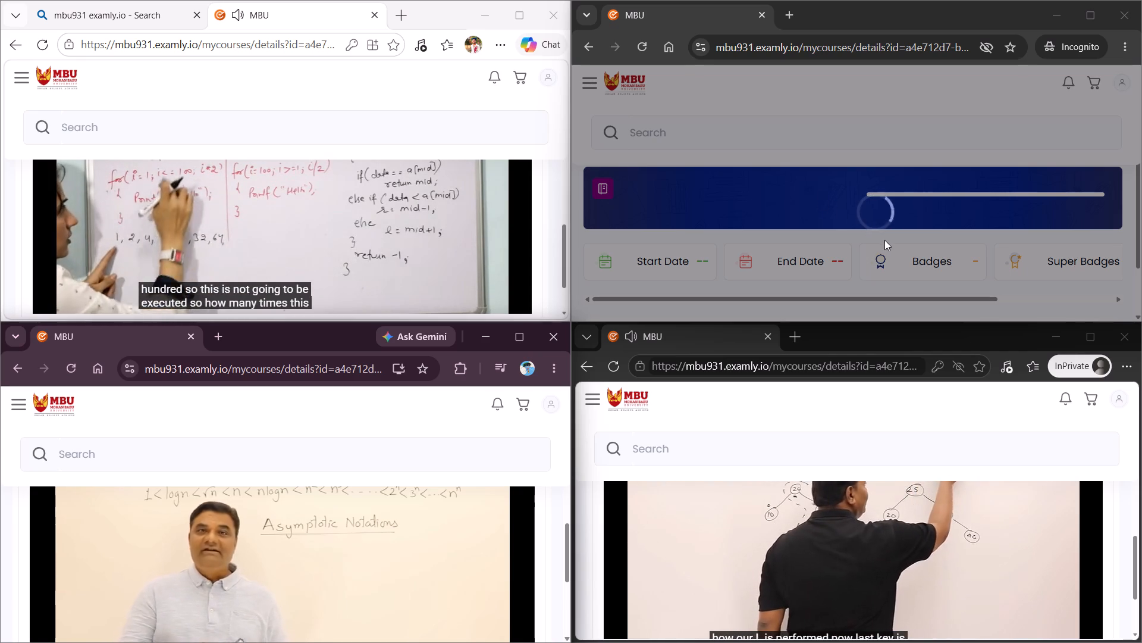
{"action": "scroll", "coordinate": [893, 280], "scroll_direction": "down", "scroll_amount": 1}
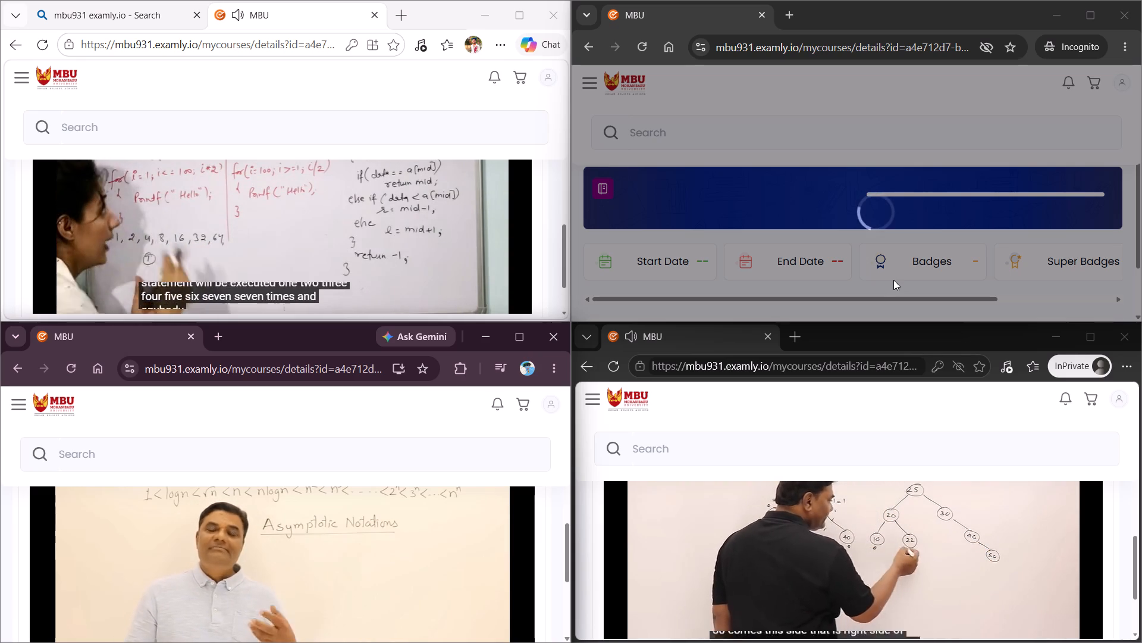
{"action": "scroll", "coordinate": [939, 276], "scroll_direction": "down", "scroll_amount": 2}
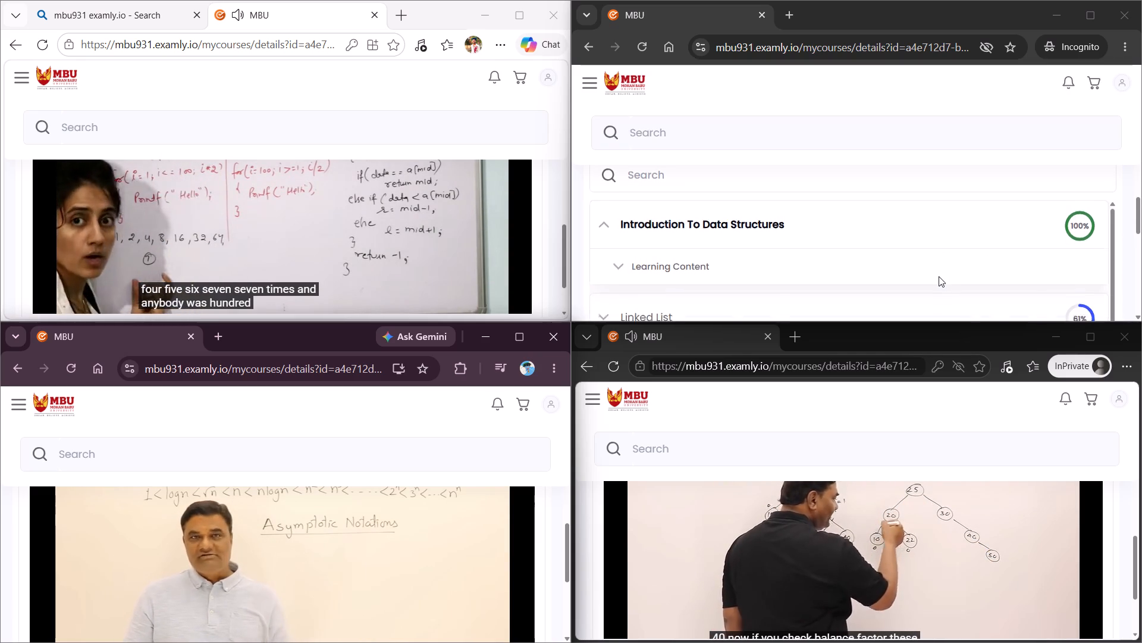
{"action": "scroll", "coordinate": [939, 276], "scroll_direction": "down", "scroll_amount": 5}
{"action": "scroll", "coordinate": [820, 240], "scroll_direction": "down", "scroll_amount": 1}
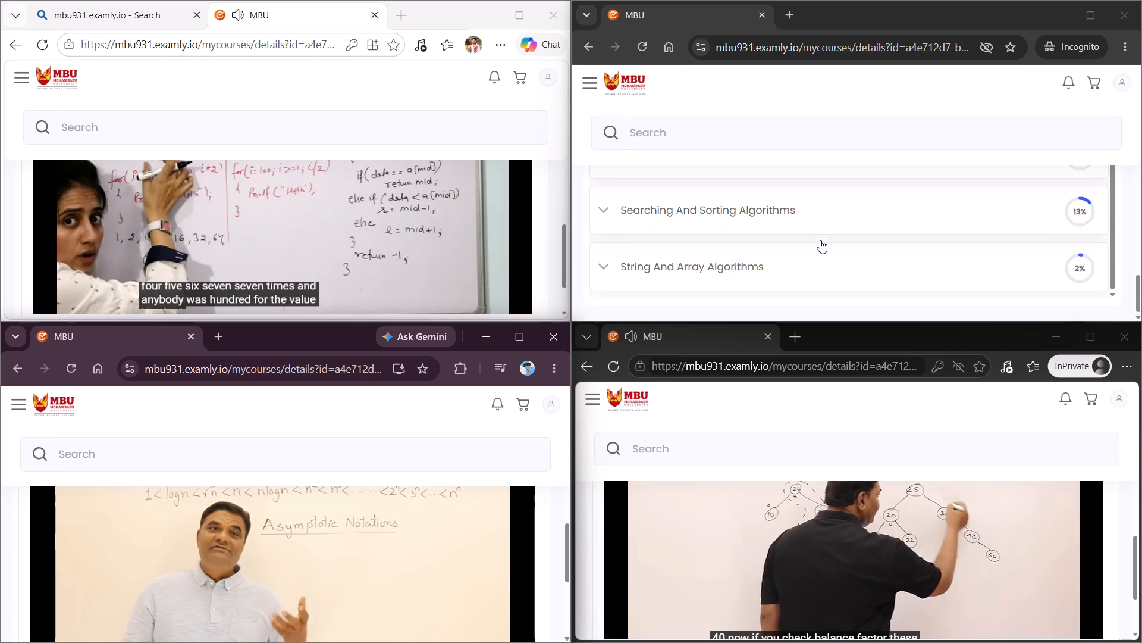
{"action": "scroll", "coordinate": [820, 240], "scroll_direction": "down", "scroll_amount": 2}
{"action": "scroll", "coordinate": [702, 206], "scroll_direction": "up", "scroll_amount": 1}
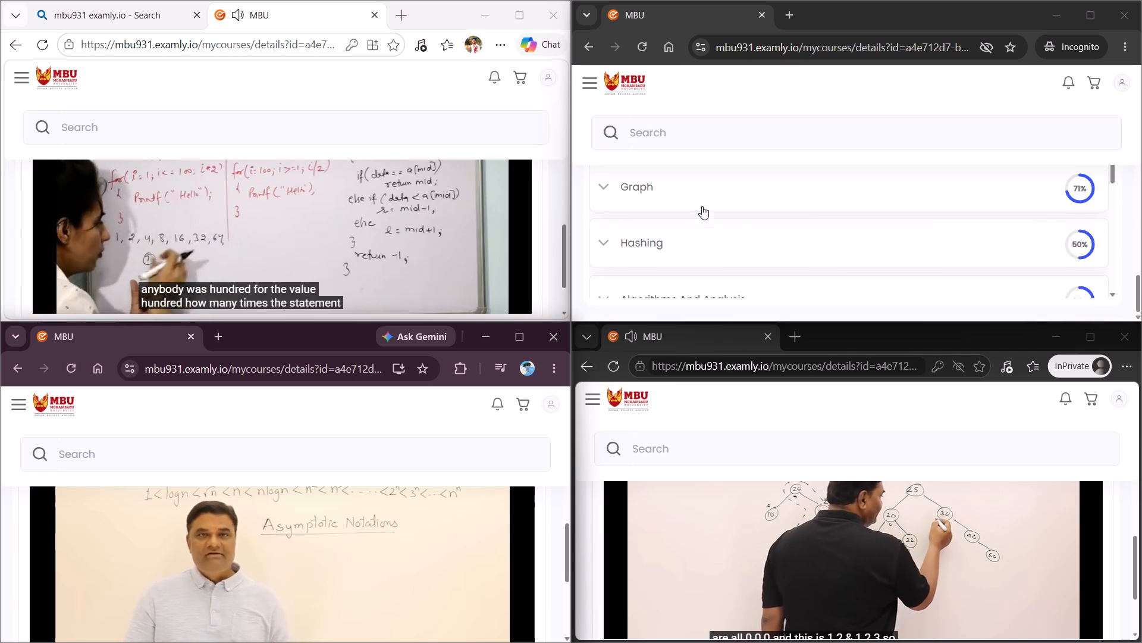
{"action": "scroll", "coordinate": [702, 206], "scroll_direction": "up", "scroll_amount": 1}
{"action": "left_click", "coordinate": [698, 221]}
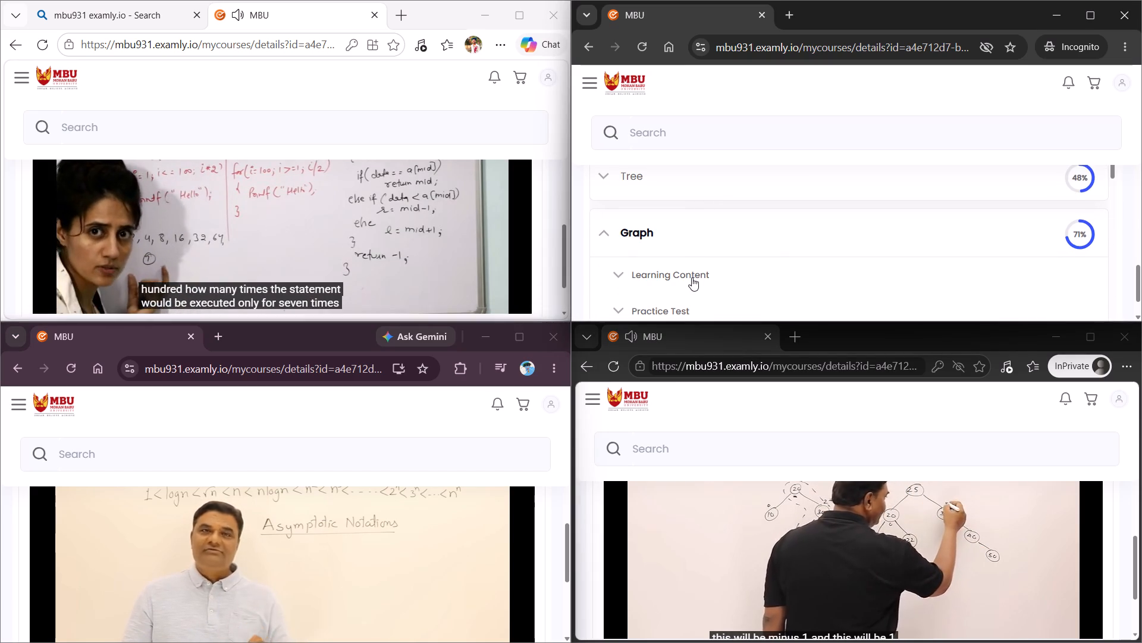
{"action": "left_click", "coordinate": [692, 277]}
{"action": "scroll", "coordinate": [692, 277], "scroll_direction": "down", "scroll_amount": 3}
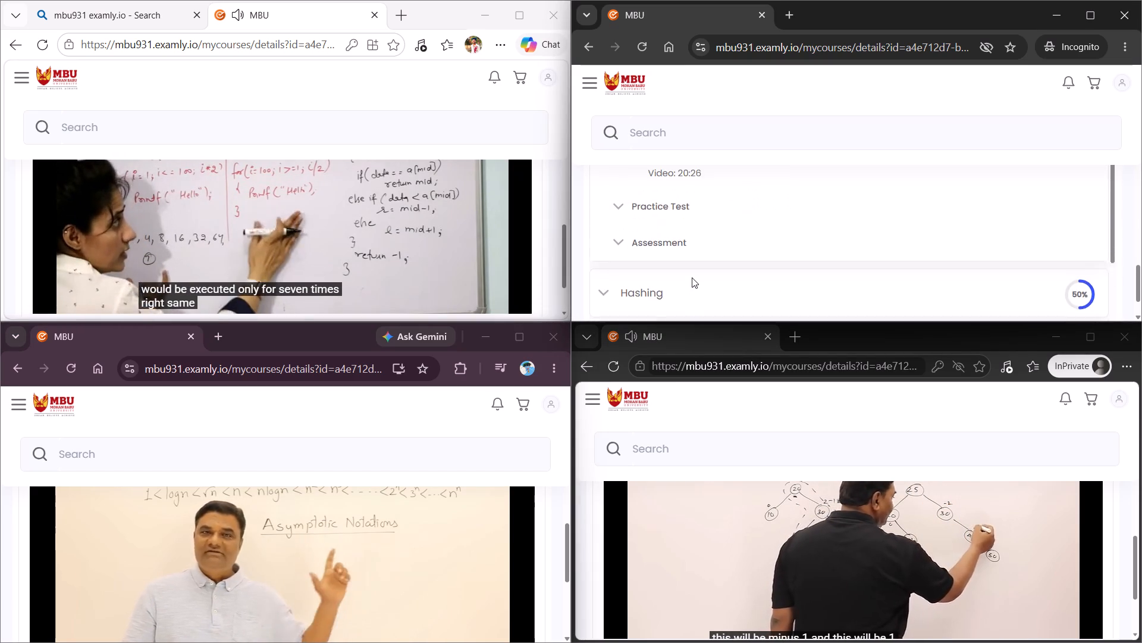
Open lesson 1, Sieve Algorithm, in the Learning Content of String And Array Algorithms and start its video.
{"action": "scroll", "coordinate": [692, 277], "scroll_direction": "down", "scroll_amount": 4}
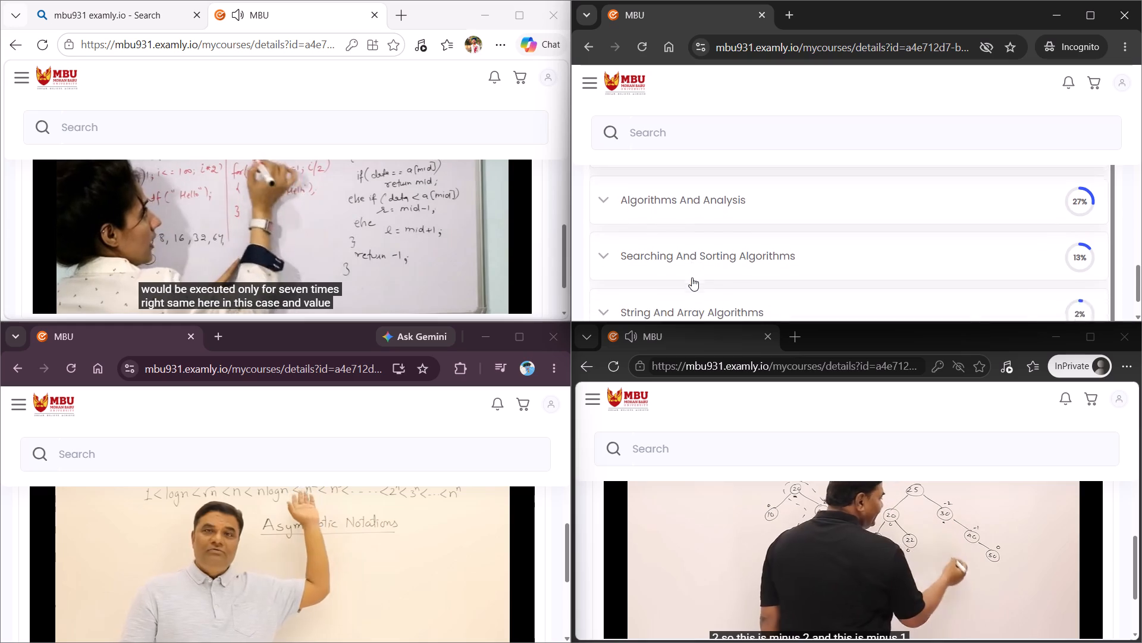
{"action": "scroll", "coordinate": [692, 277], "scroll_direction": "down", "scroll_amount": 2}
{"action": "left_click", "coordinate": [673, 266]}
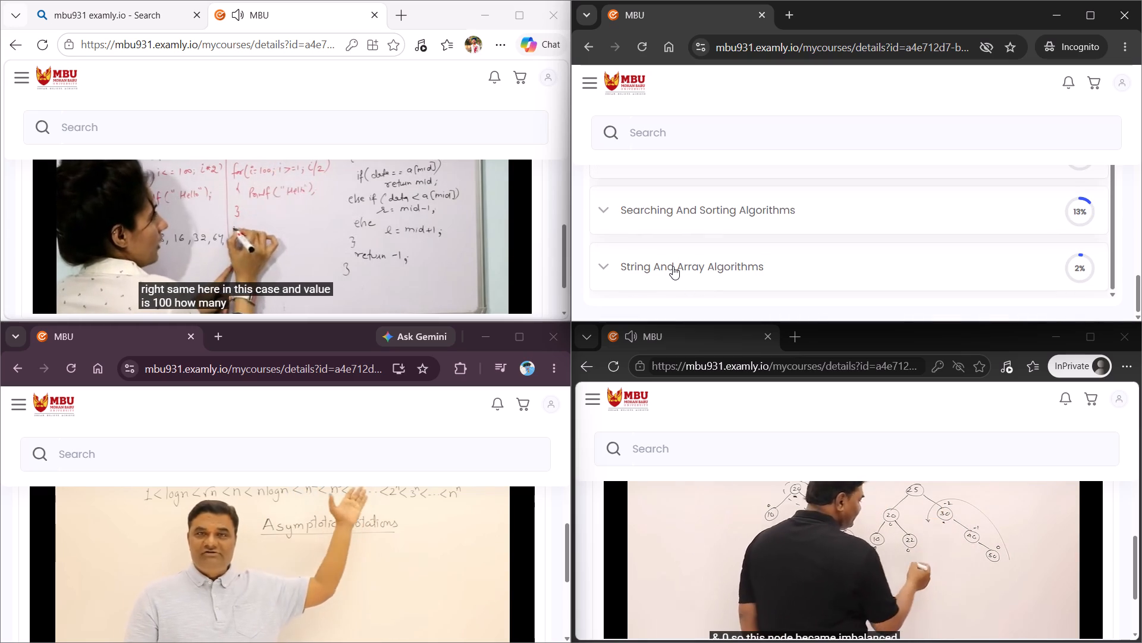
{"action": "scroll", "coordinate": [664, 246], "scroll_direction": "down", "scroll_amount": 1}
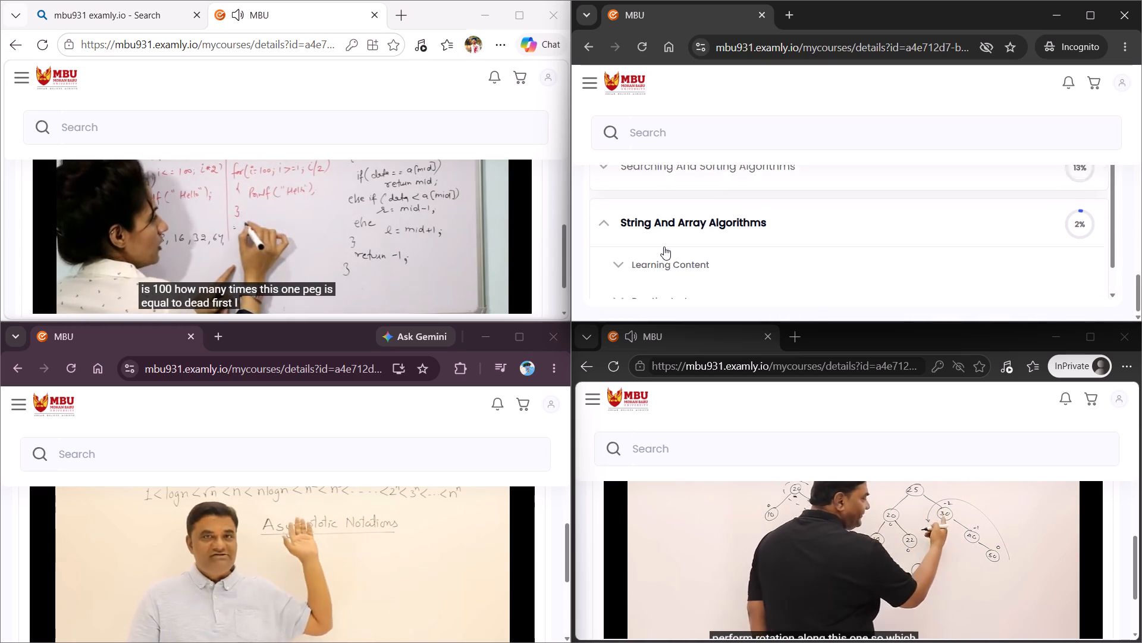
{"action": "scroll", "coordinate": [664, 246], "scroll_direction": "down", "scroll_amount": 1}
{"action": "left_click", "coordinate": [664, 246]}
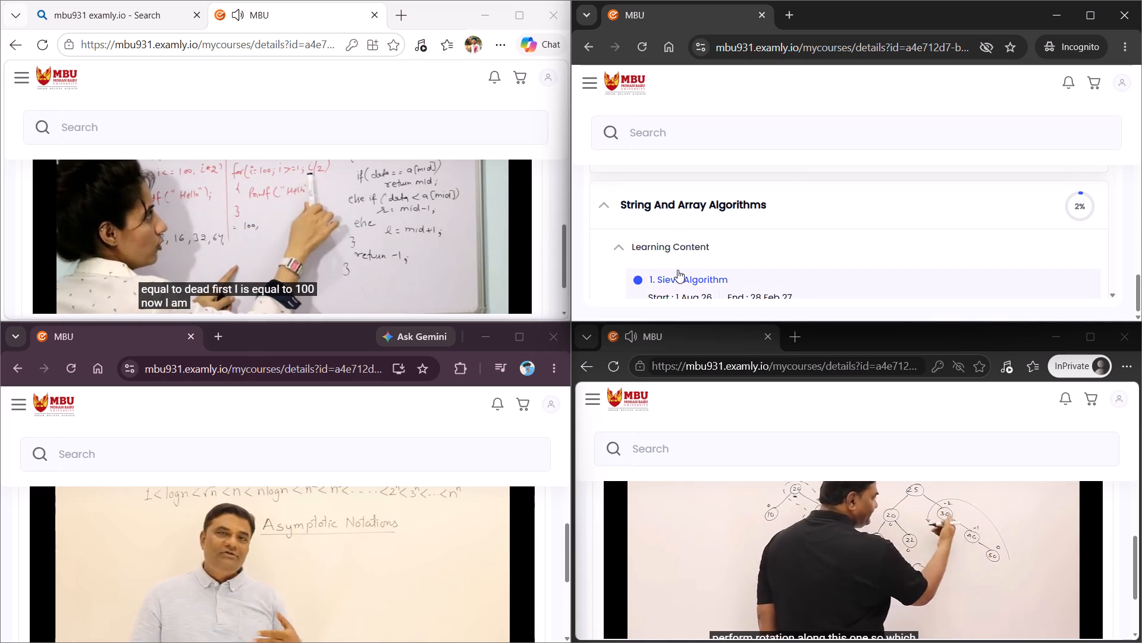
{"action": "left_click", "coordinate": [677, 270]}
{"action": "scroll", "coordinate": [773, 226], "scroll_direction": "up", "scroll_amount": 1}
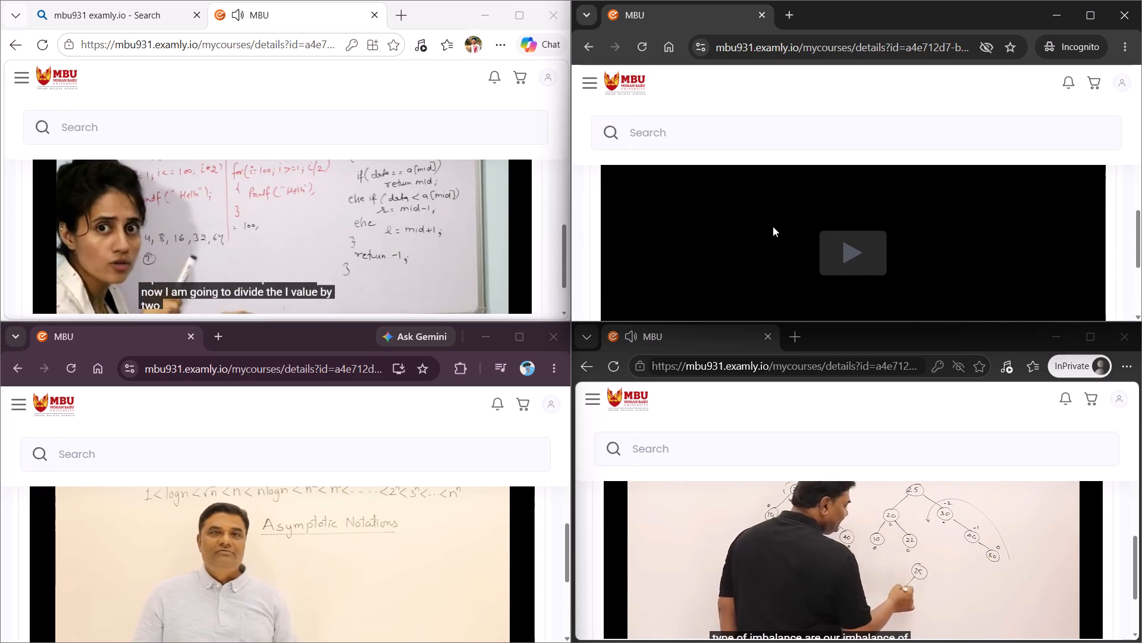
{"action": "left_click", "coordinate": [850, 249]}
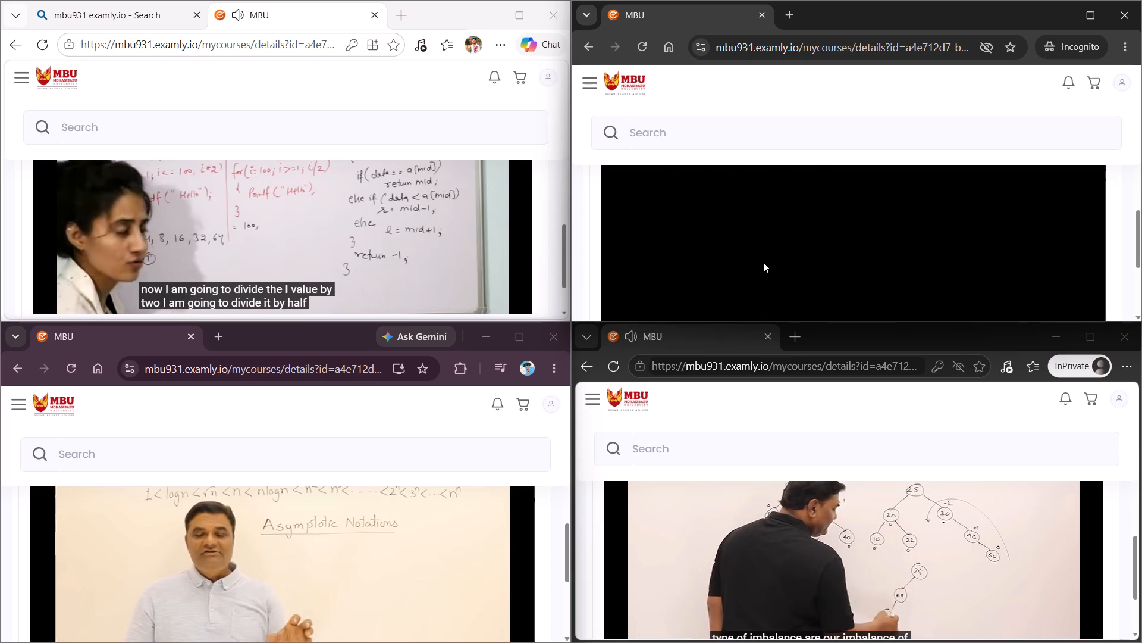
{"action": "left_click", "coordinate": [844, 260]}
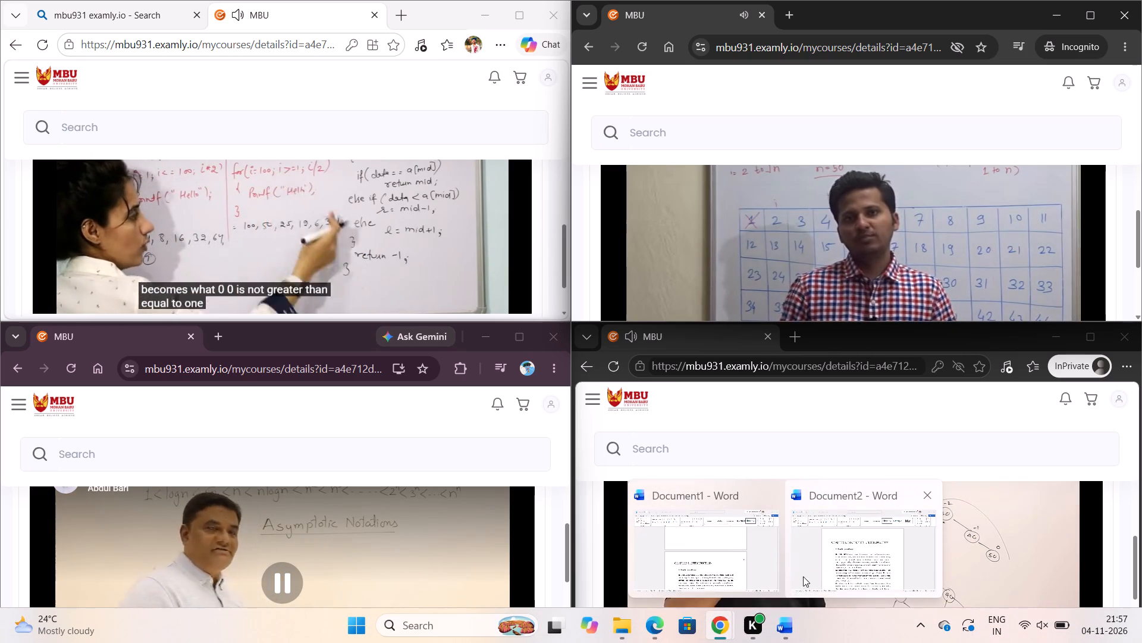
Switch to Document2, and open the PUBG Gaming database report from the recent files in File Explorer.
{"action": "left_click", "coordinate": [836, 565]}
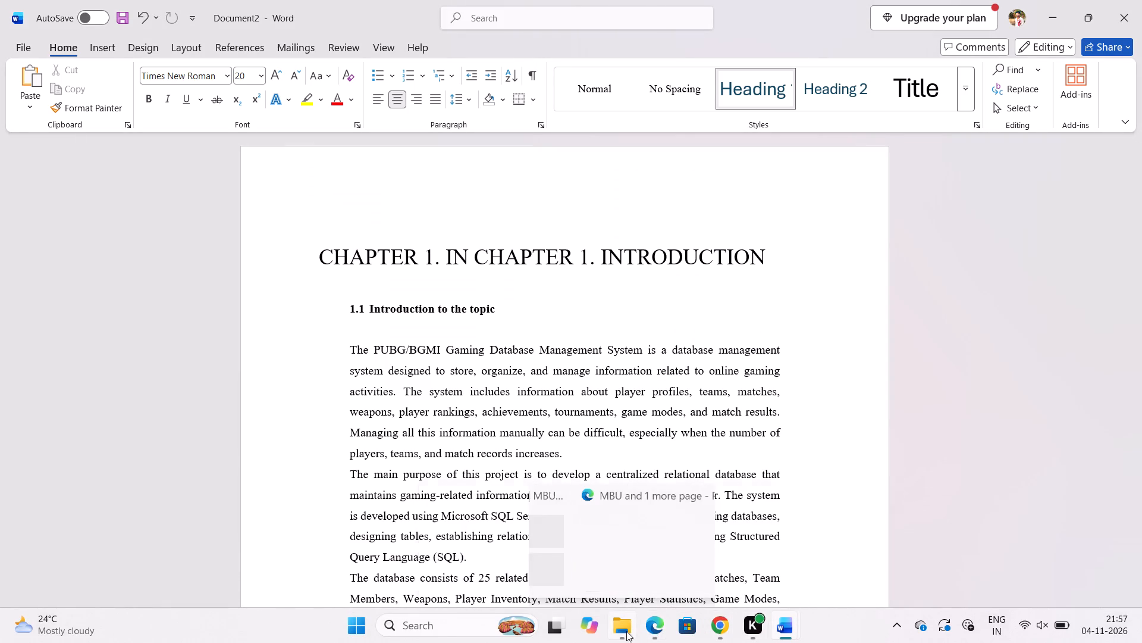
{"action": "left_click", "coordinate": [626, 539]}
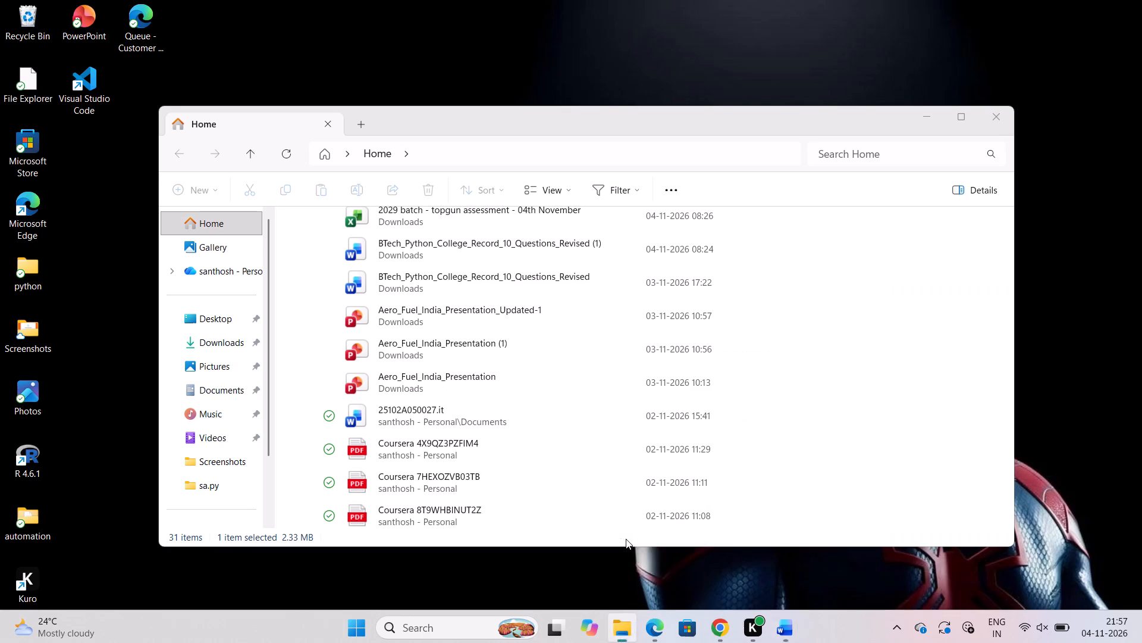
{"action": "scroll", "coordinate": [507, 442], "scroll_direction": "up", "scroll_amount": 3}
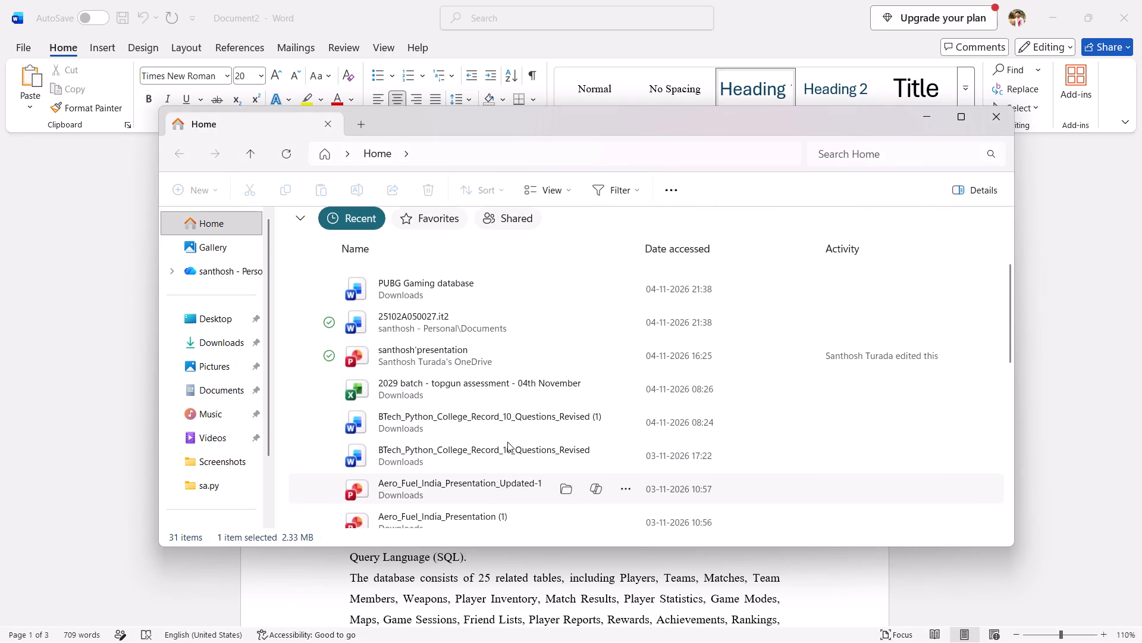
{"action": "scroll", "coordinate": [507, 442], "scroll_direction": "up", "scroll_amount": 1}
{"action": "double_click", "coordinate": [488, 310]}
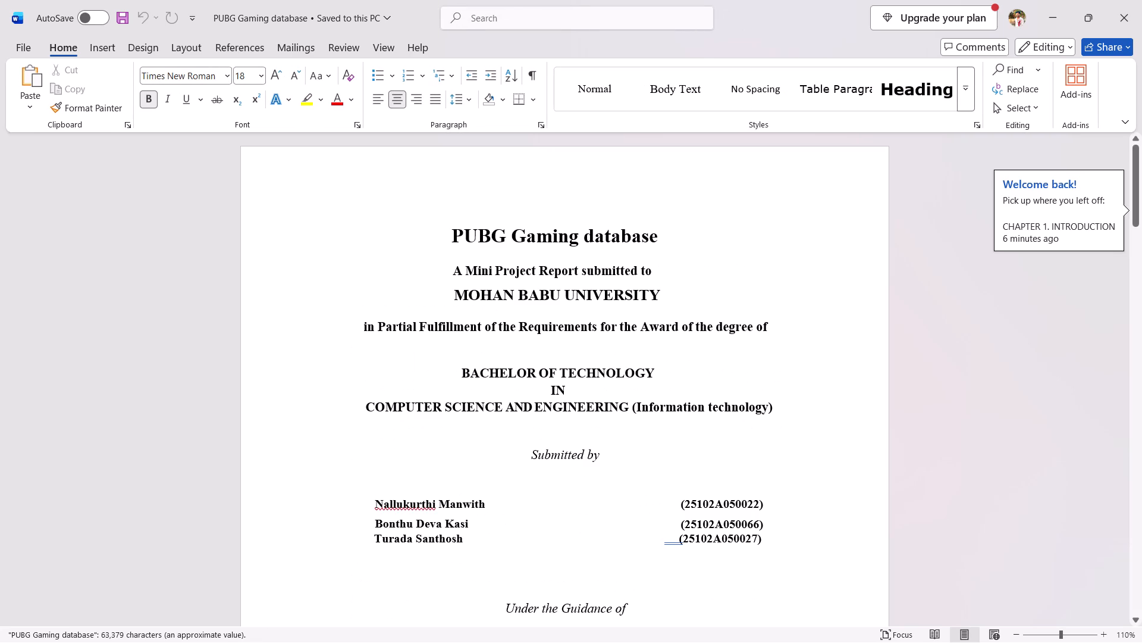
Look through the report from the title page to section 1.2, and place the cursor after the 1.1 Introduction to the topic heading.
{"action": "scroll", "coordinate": [595, 411], "scroll_direction": "down", "scroll_amount": 4}
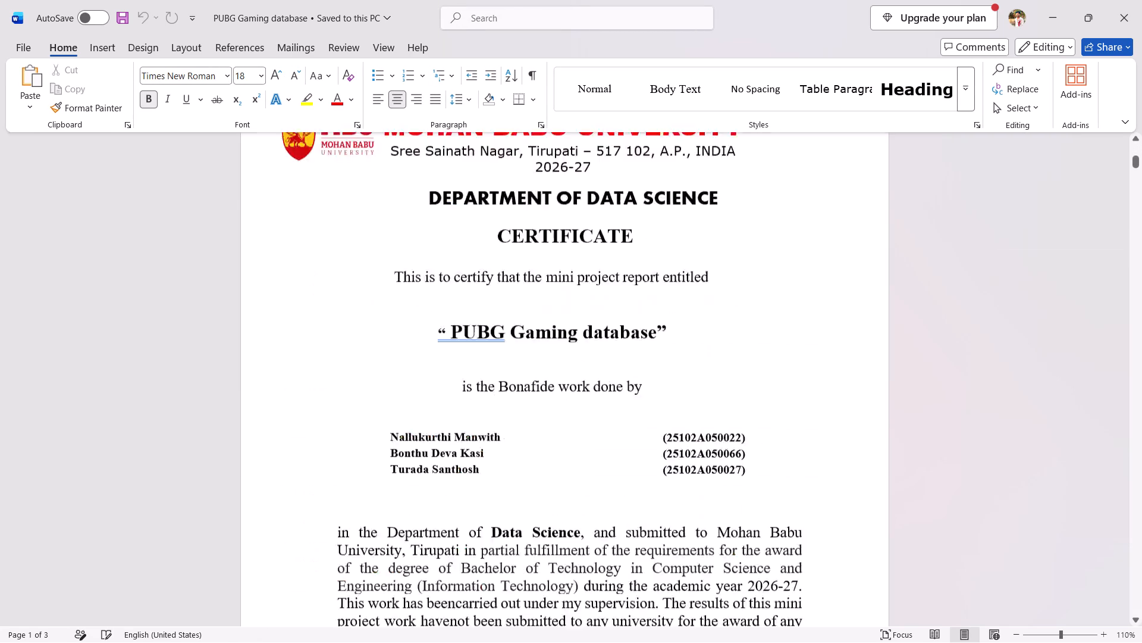
{"action": "scroll", "coordinate": [595, 411], "scroll_direction": "down", "scroll_amount": 9}
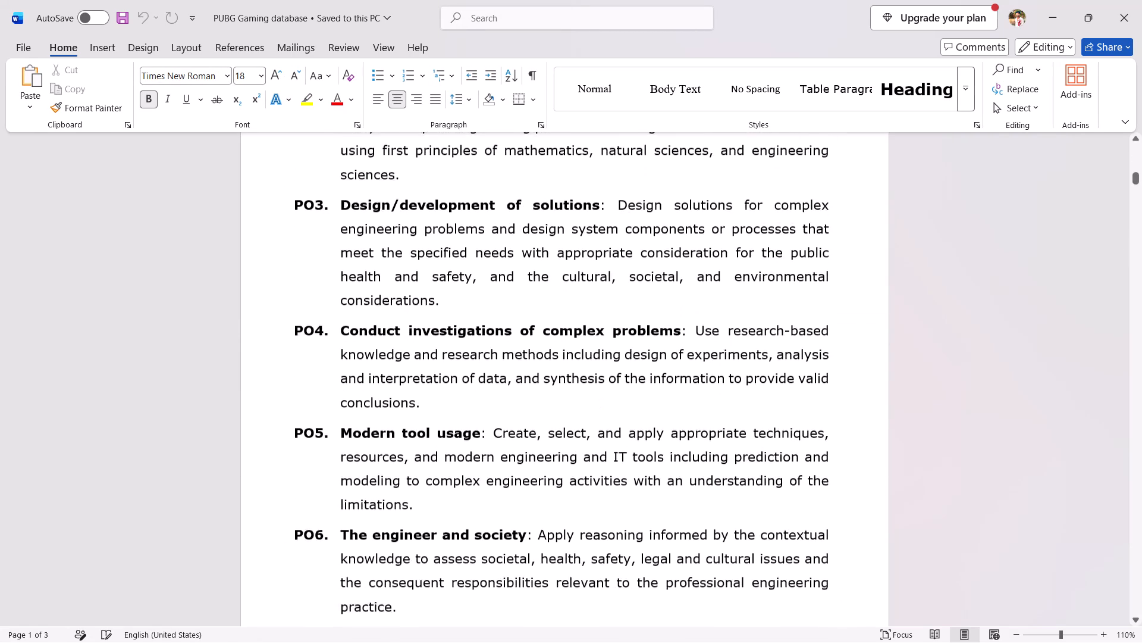
{"action": "scroll", "coordinate": [595, 411], "scroll_direction": "down", "scroll_amount": 9}
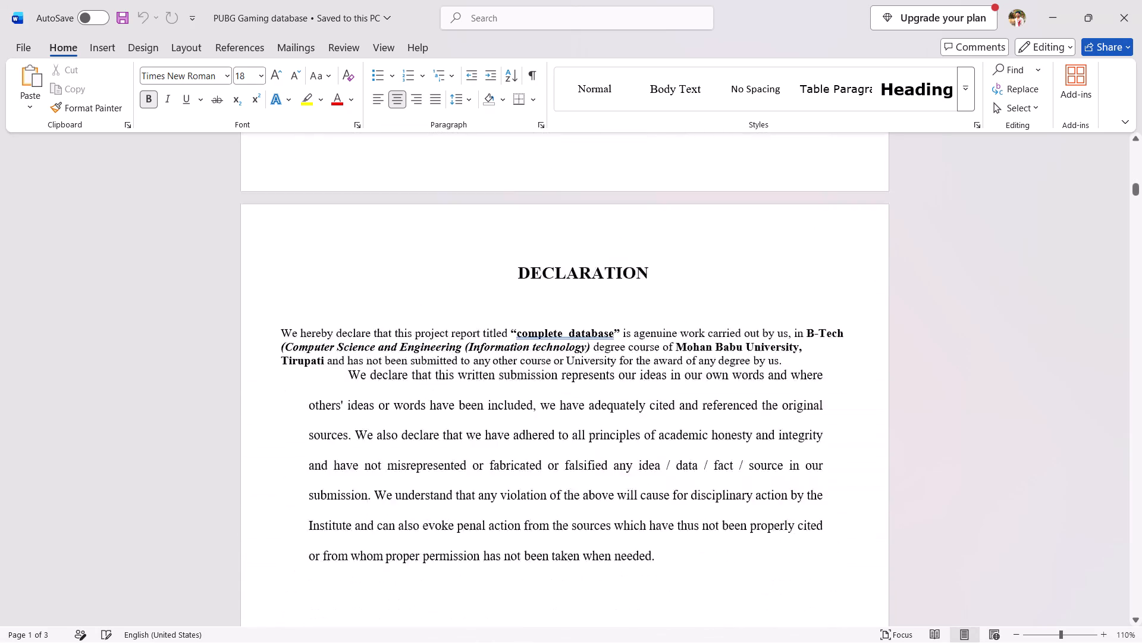
{"action": "scroll", "coordinate": [595, 411], "scroll_direction": "down", "scroll_amount": 9}
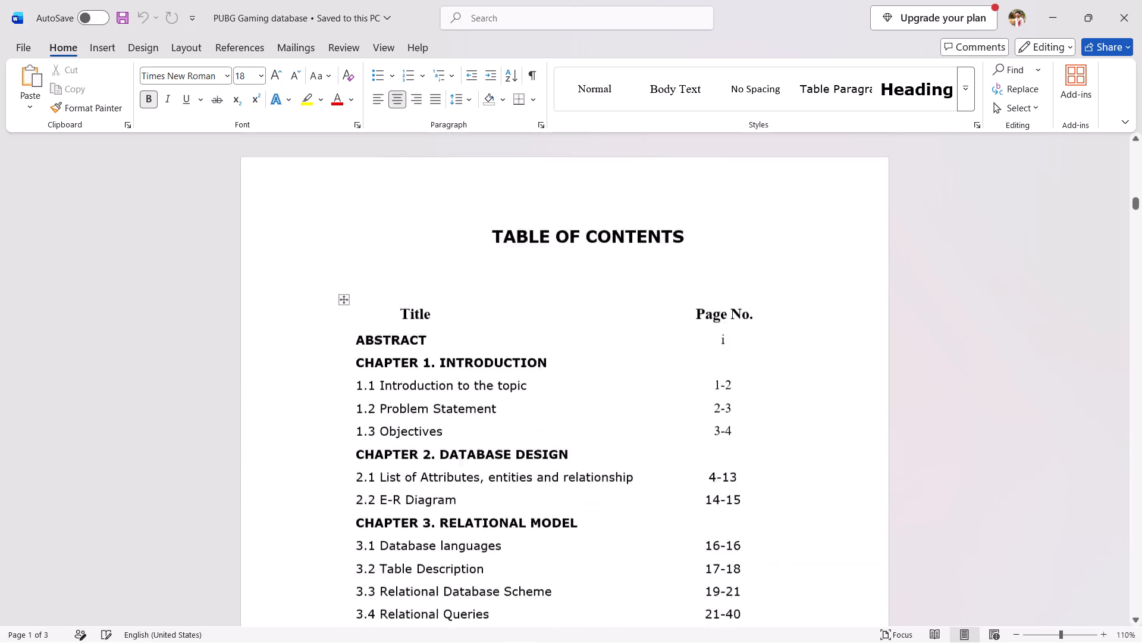
{"action": "scroll", "coordinate": [595, 411], "scroll_direction": "down", "scroll_amount": 3}
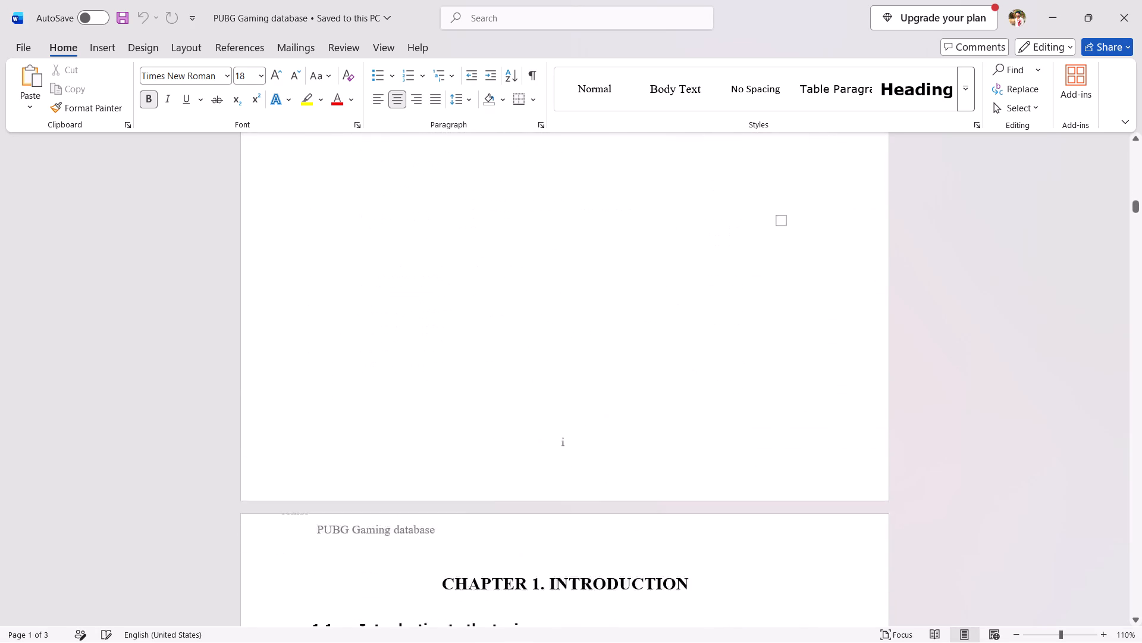
{"action": "scroll", "coordinate": [595, 411], "scroll_direction": "down", "scroll_amount": 4}
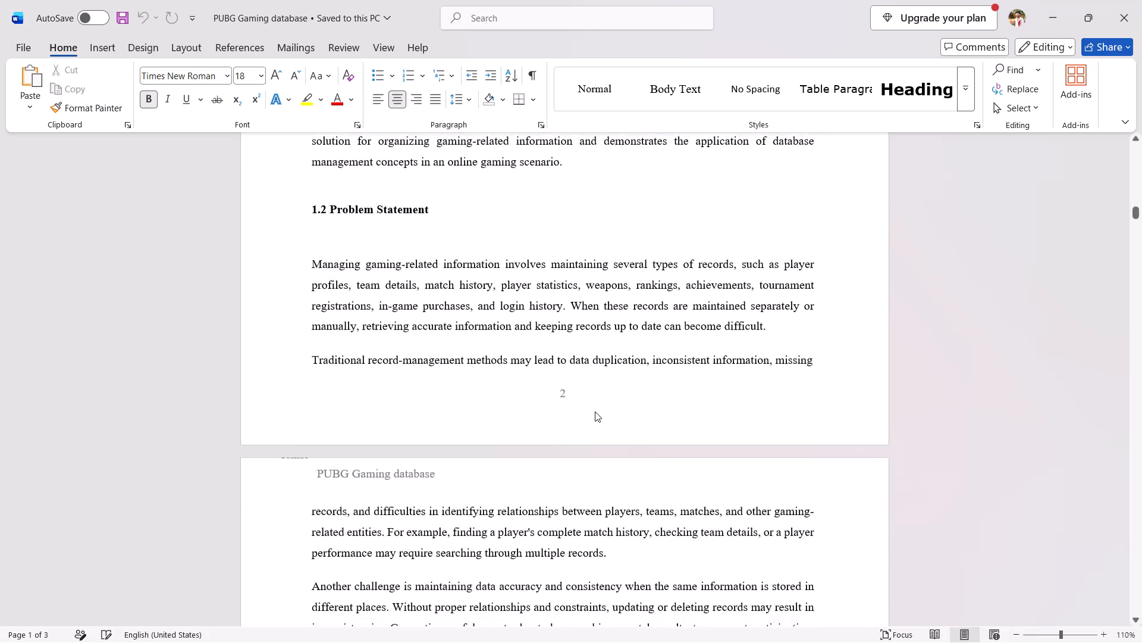
{"action": "scroll", "coordinate": [595, 411], "scroll_direction": "up", "scroll_amount": 1}
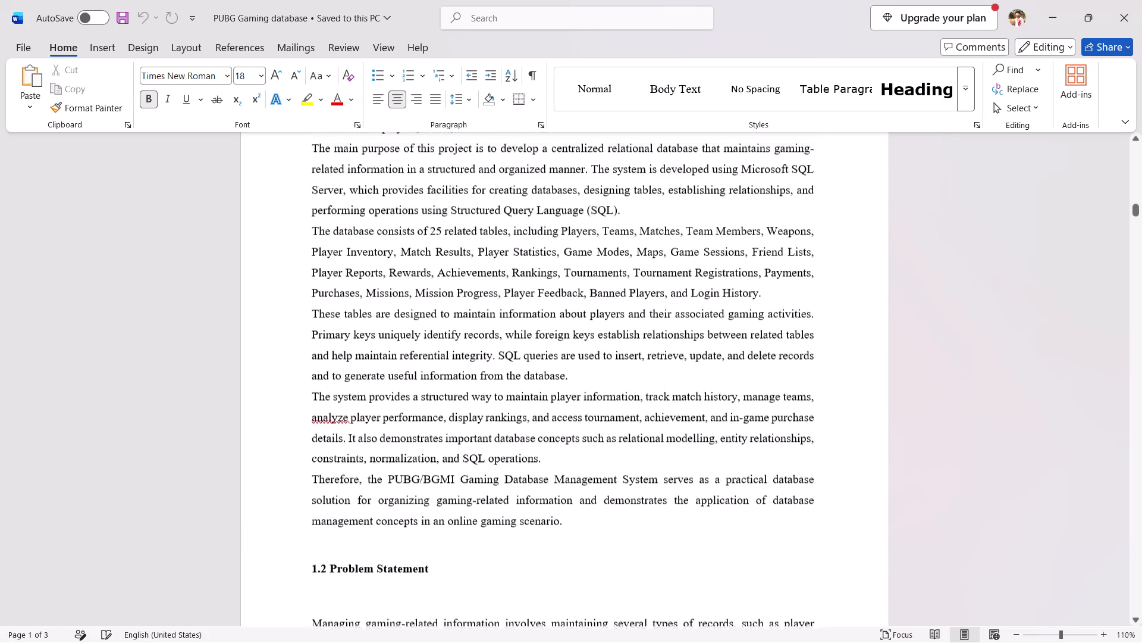
{"action": "scroll", "coordinate": [595, 411], "scroll_direction": "up", "scroll_amount": 2}
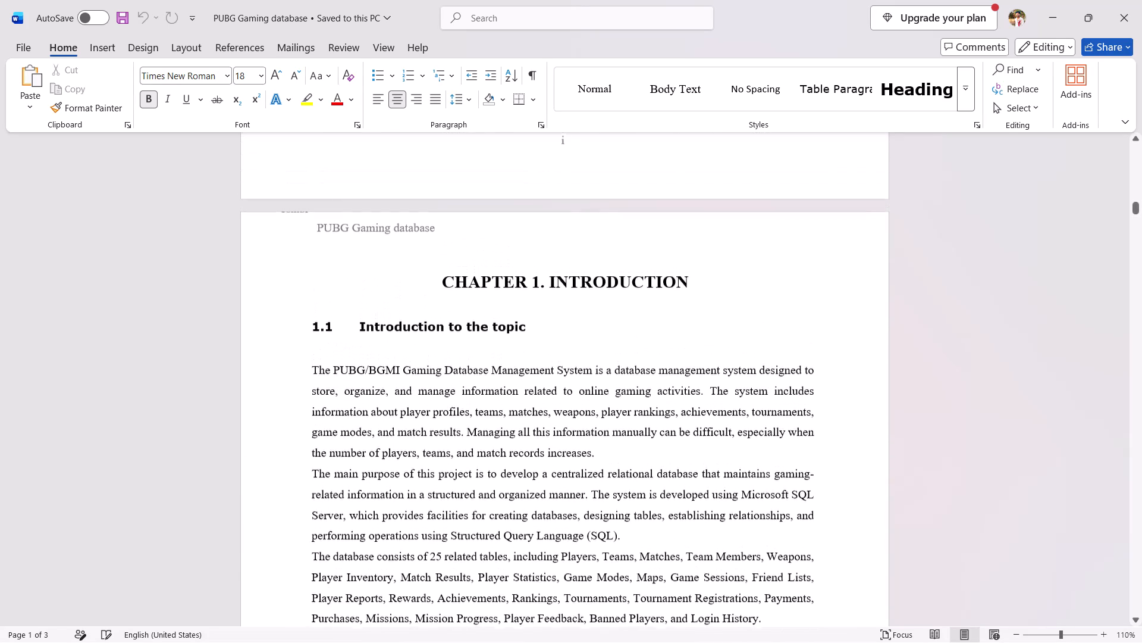
{"action": "scroll", "coordinate": [595, 411], "scroll_direction": "up", "scroll_amount": 1}
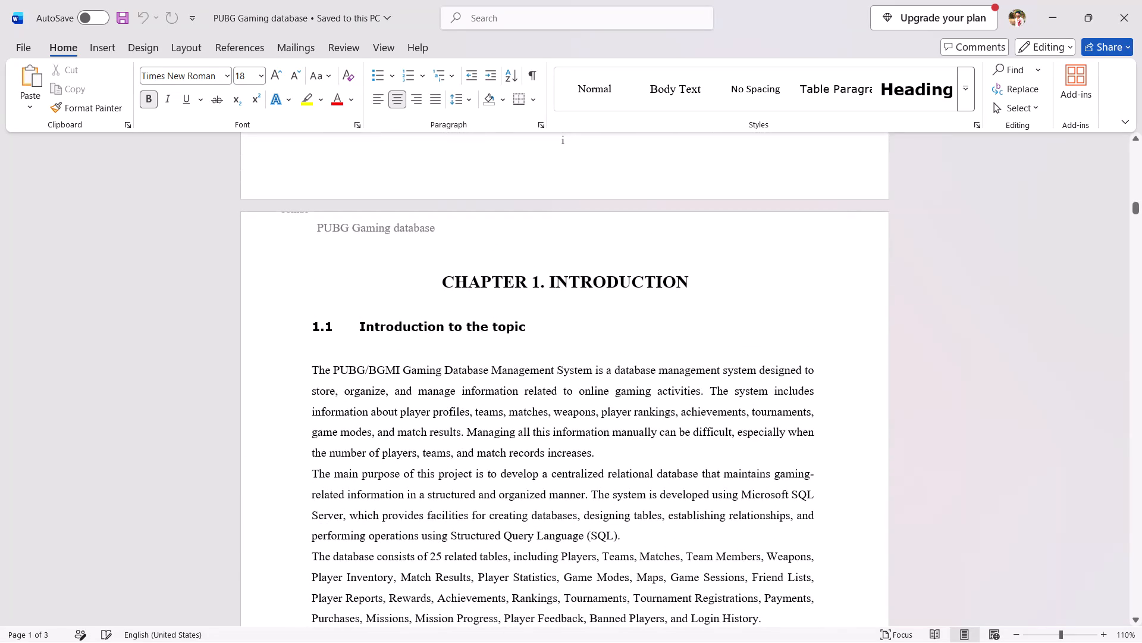
{"action": "scroll", "coordinate": [595, 411], "scroll_direction": "up", "scroll_amount": 1}
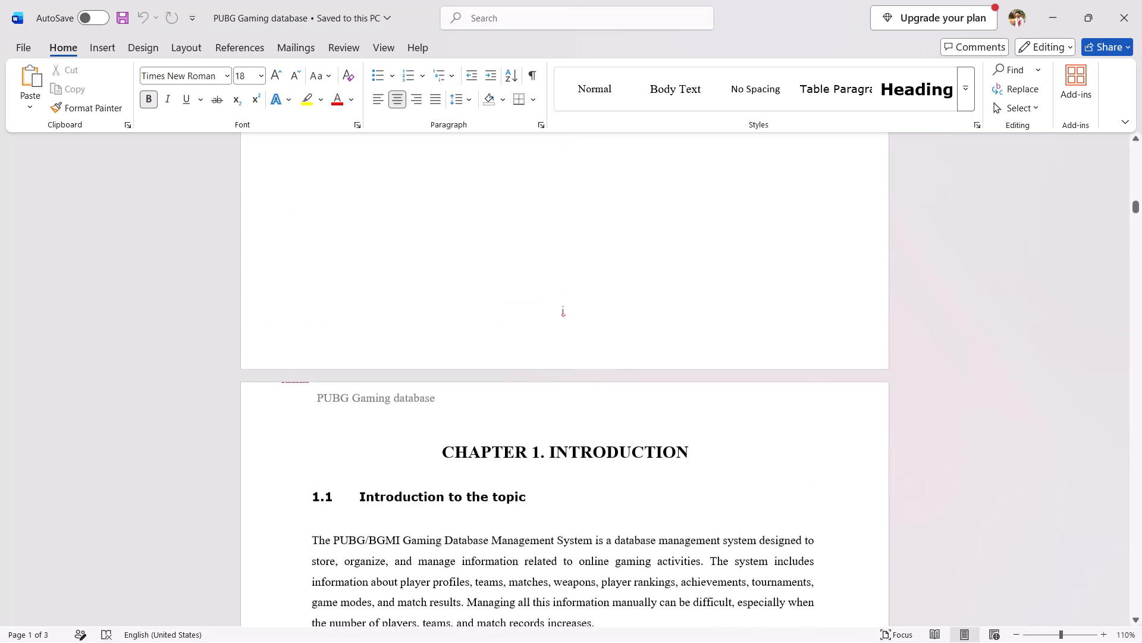
{"action": "scroll", "coordinate": [595, 411], "scroll_direction": "down", "scroll_amount": 1}
{"action": "scroll", "coordinate": [595, 411], "scroll_direction": "up", "scroll_amount": 4}
{"action": "scroll", "coordinate": [595, 411], "scroll_direction": "down", "scroll_amount": 1}
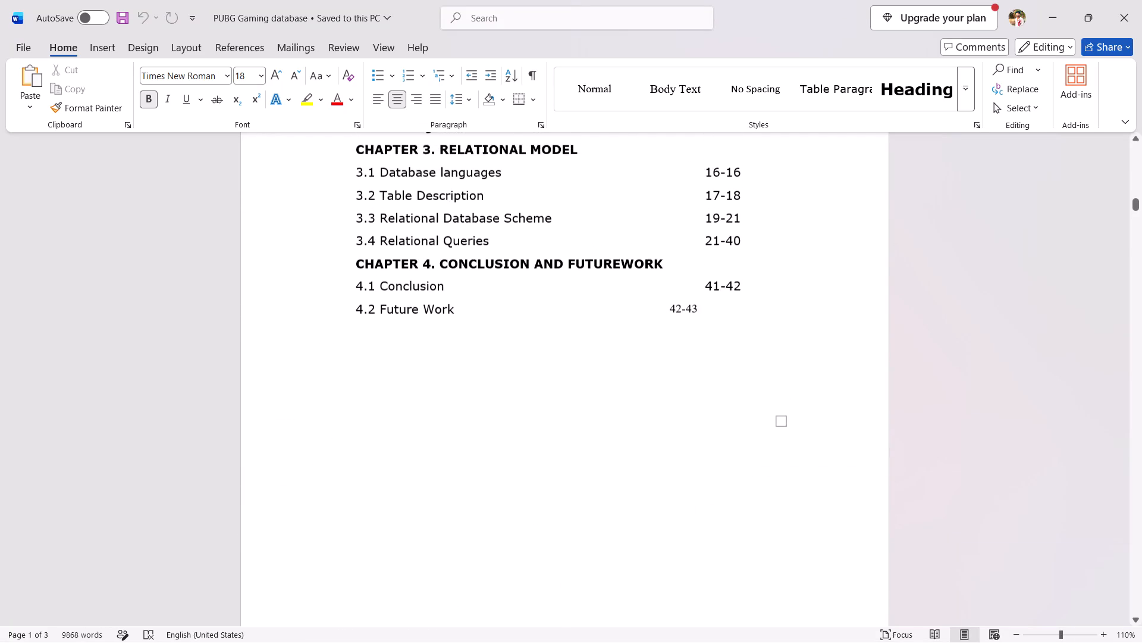
{"action": "scroll", "coordinate": [595, 411], "scroll_direction": "down", "scroll_amount": 1}
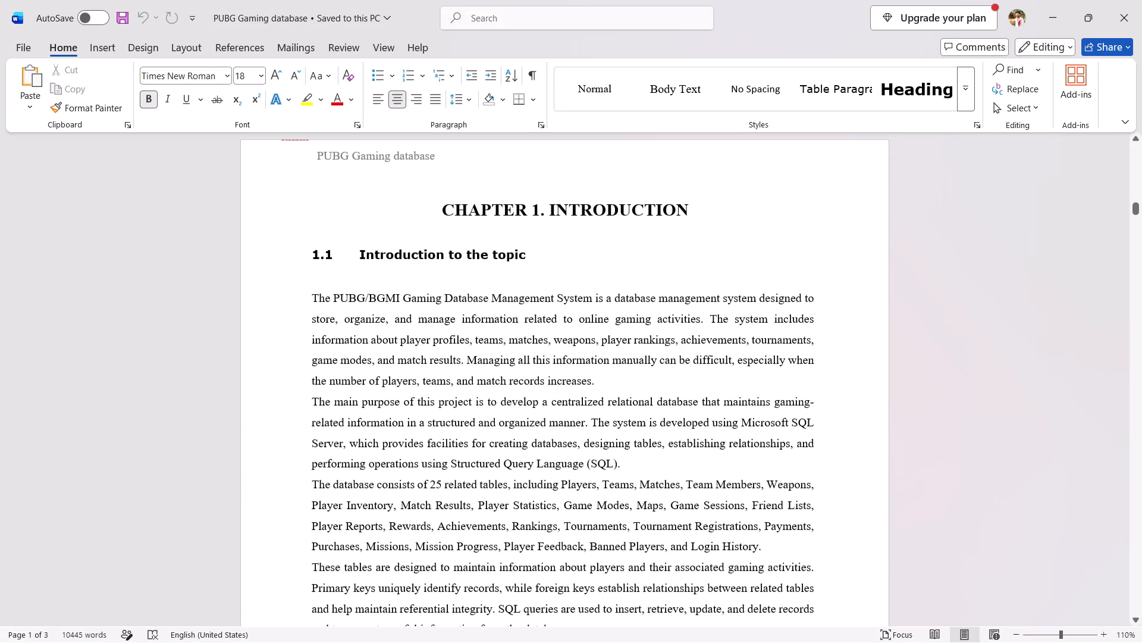
{"action": "left_click", "coordinate": [733, 260]}
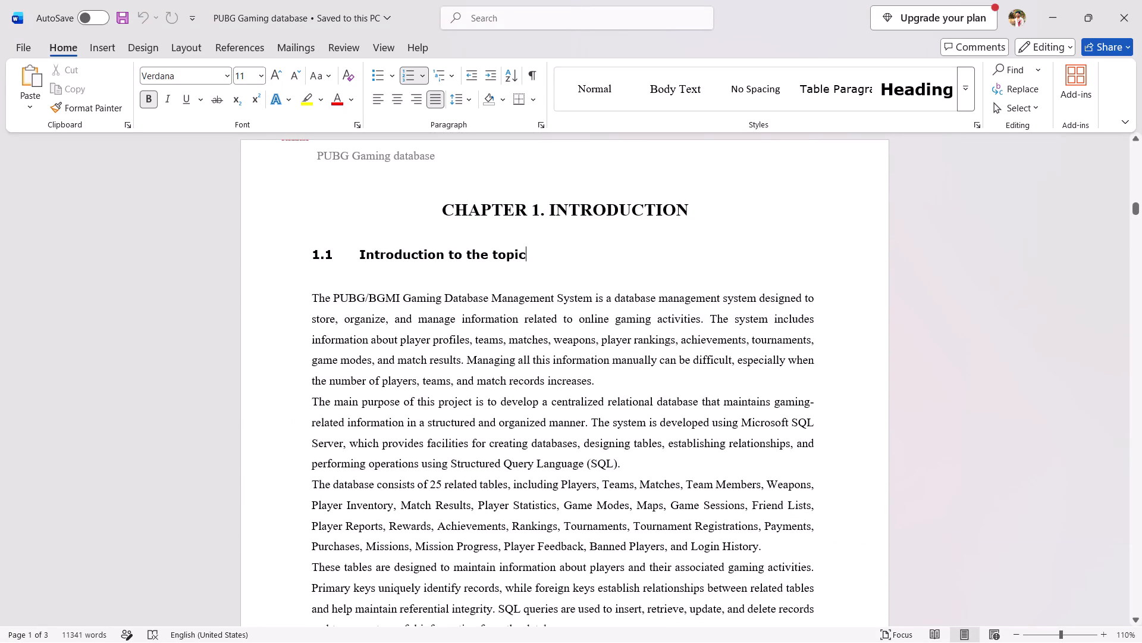
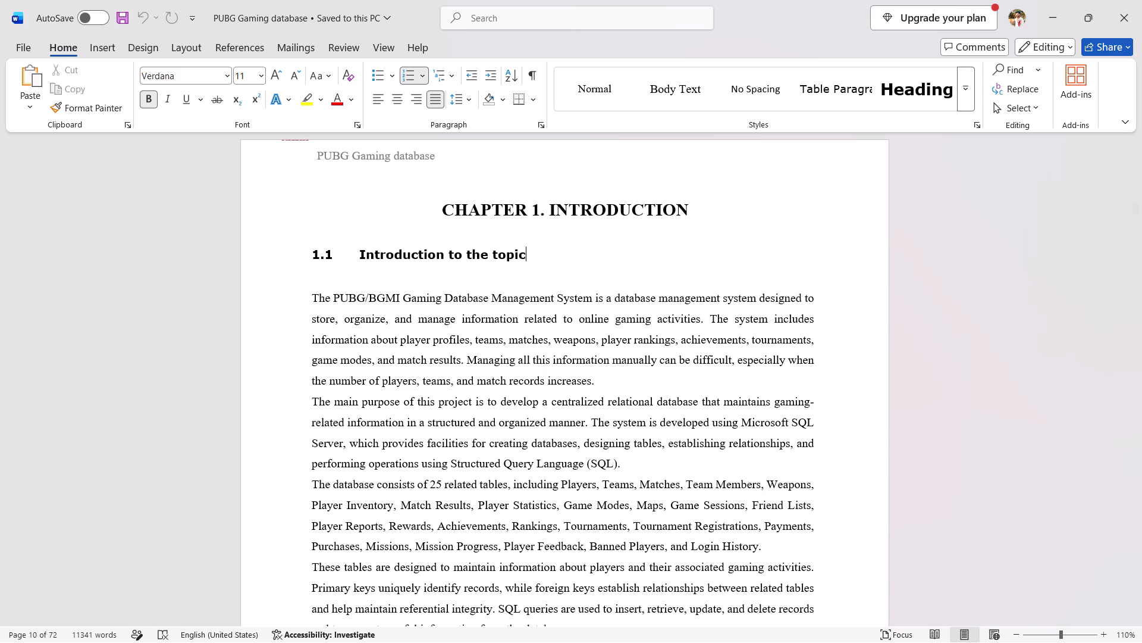
Review the report's Table of Contents page, checking the chapter titles and page numbers from the Abstract to 4.2 Future Work.
{"action": "scroll", "coordinate": [709, 260], "scroll_direction": "up", "scroll_amount": 2}
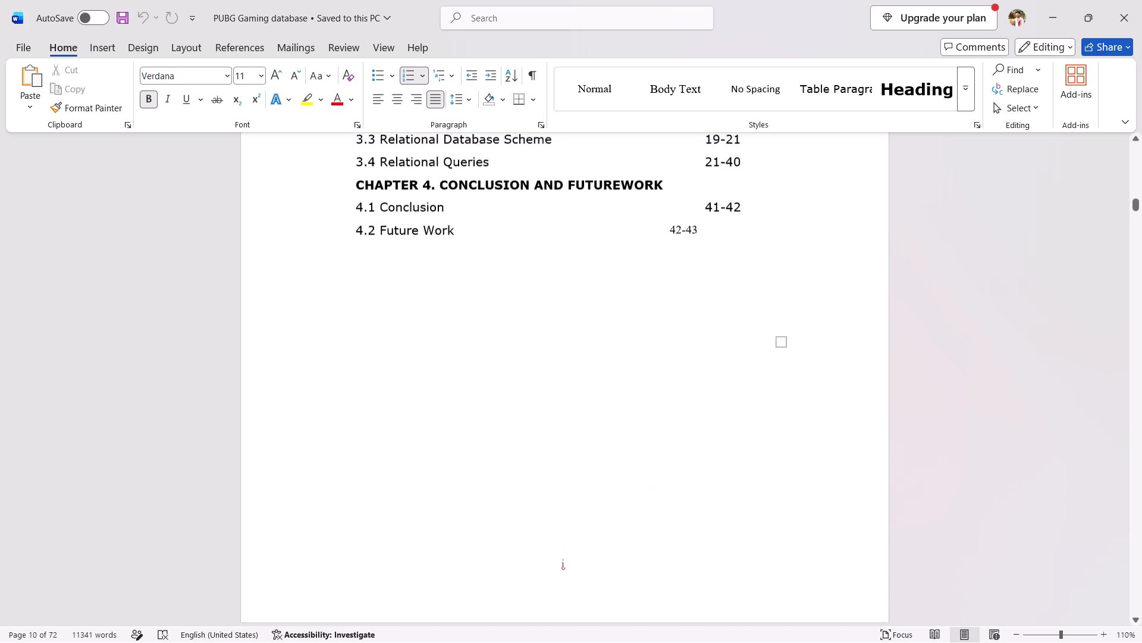
{"action": "scroll", "coordinate": [709, 260], "scroll_direction": "up", "scroll_amount": 4}
{"action": "scroll", "coordinate": [709, 260], "scroll_direction": "right", "scroll_amount": 1}
{"action": "scroll", "coordinate": [709, 260], "scroll_direction": "up", "scroll_amount": 1}
{"action": "scroll", "coordinate": [709, 260], "scroll_direction": "right", "scroll_amount": 1}
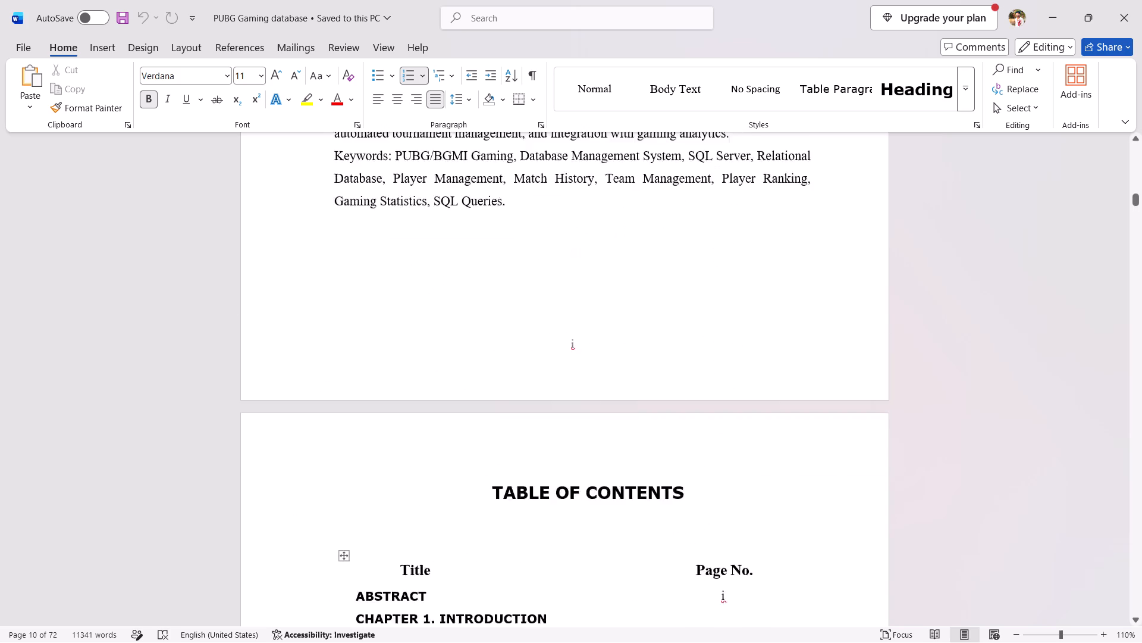
{"action": "scroll", "coordinate": [709, 260], "scroll_direction": "right", "scroll_amount": 1}
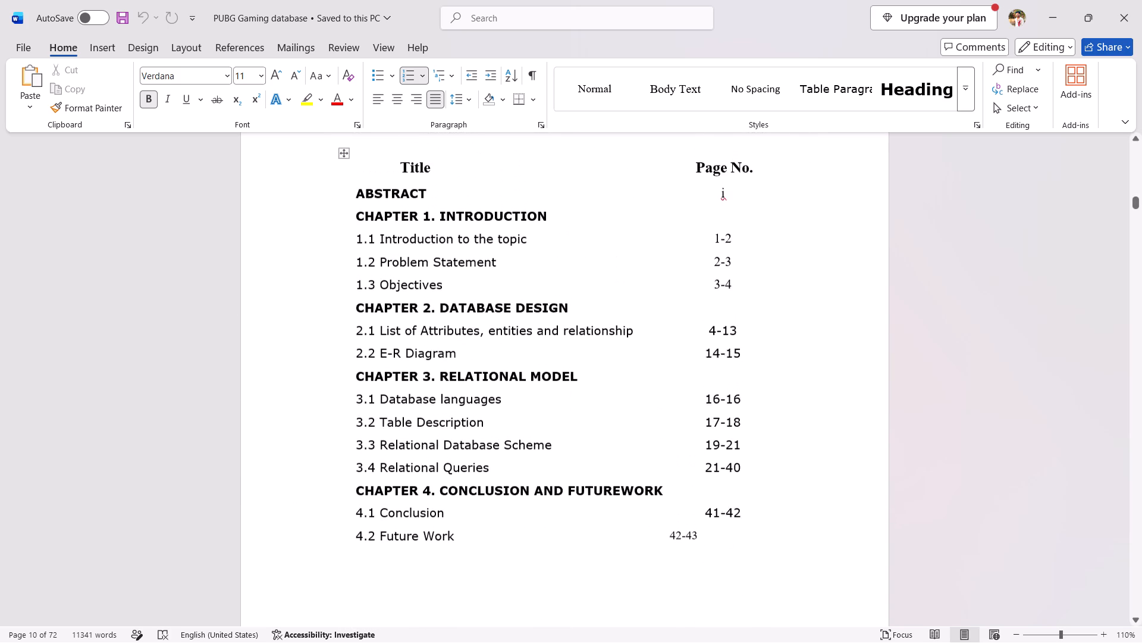
{"action": "scroll", "coordinate": [709, 260], "scroll_direction": "right", "scroll_amount": 1}
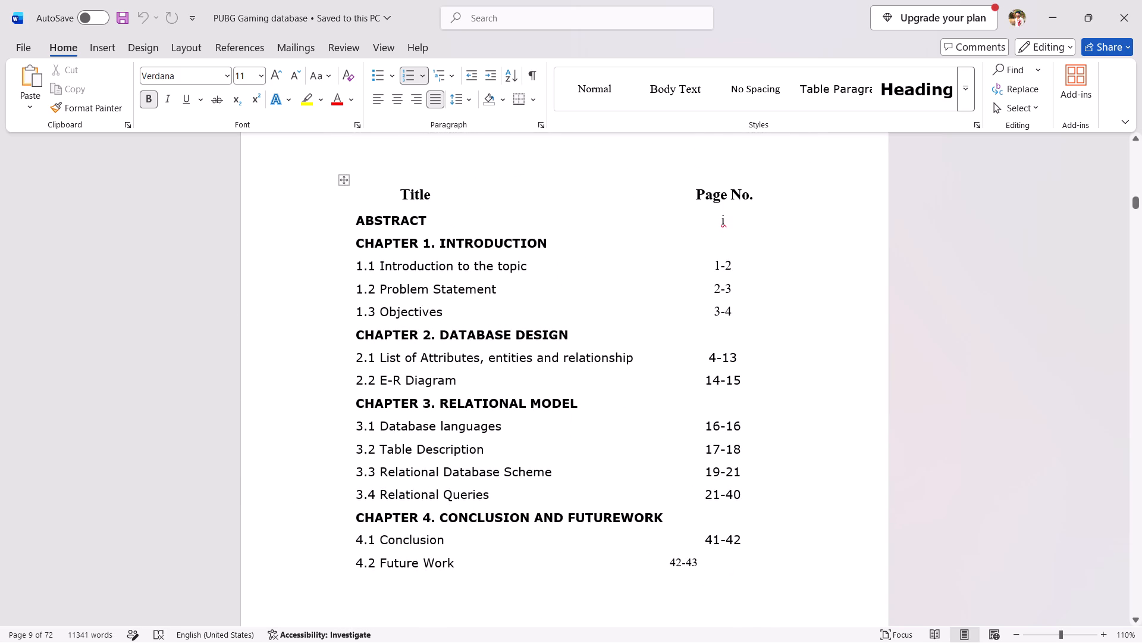
{"action": "left_click", "coordinate": [855, 312]}
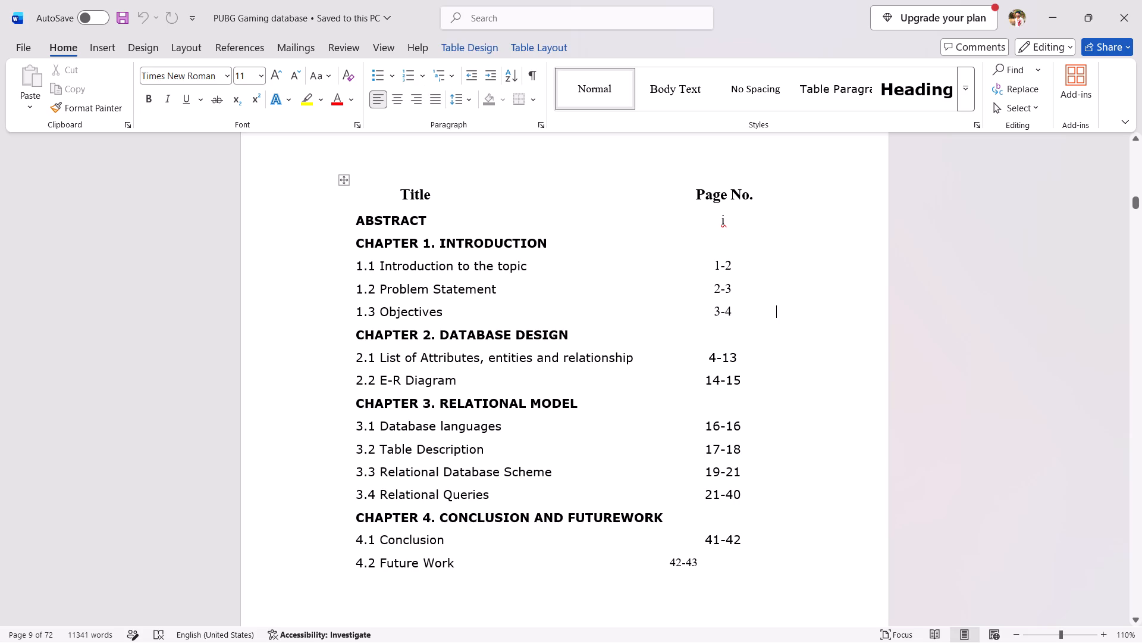
{"action": "scroll", "coordinate": [858, 337], "scroll_direction": "down", "scroll_amount": 6}
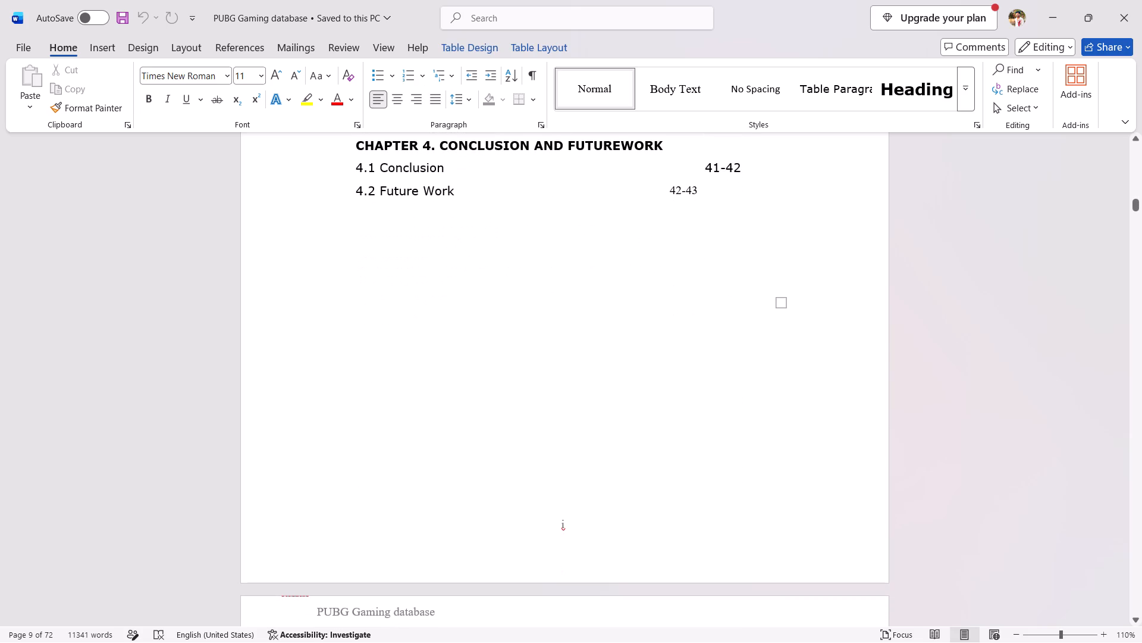
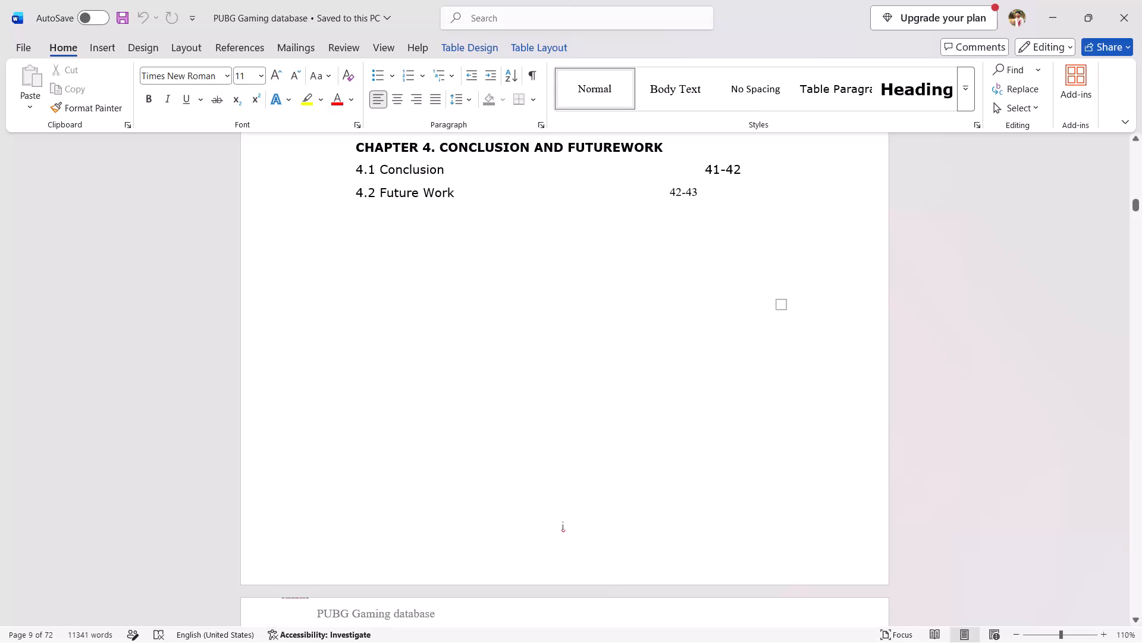
Examine the report's Table of Contents entries and page numbers from the Abstract to 4.2 Future Work.
{"action": "scroll", "coordinate": [697, 271], "scroll_direction": "up", "scroll_amount": 2}
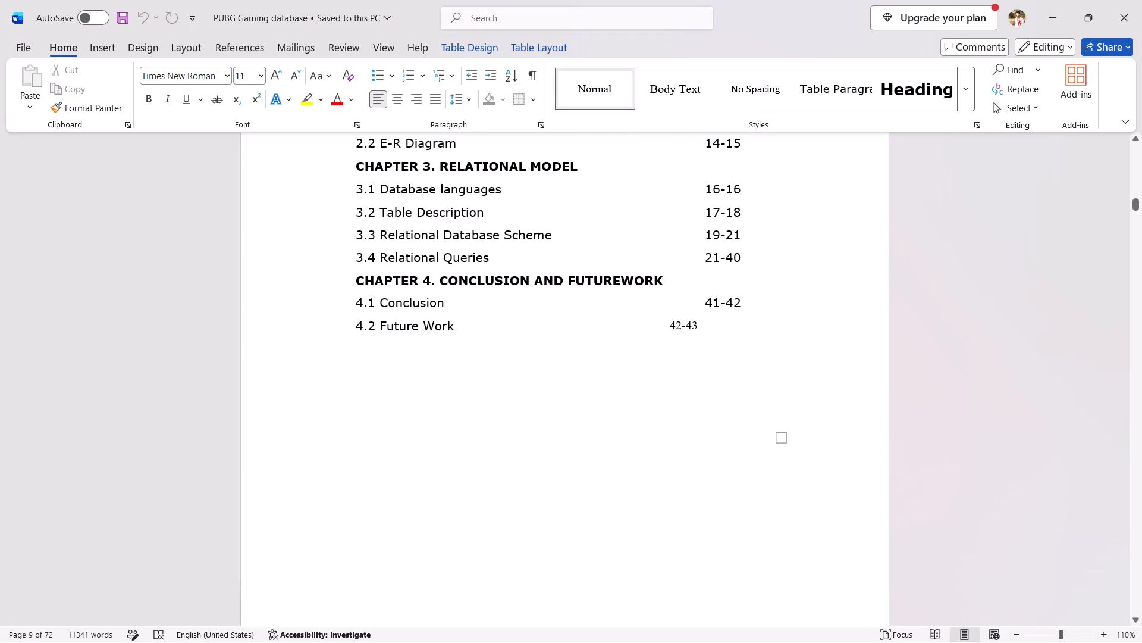
{"action": "scroll", "coordinate": [695, 314], "scroll_direction": "up", "scroll_amount": 1}
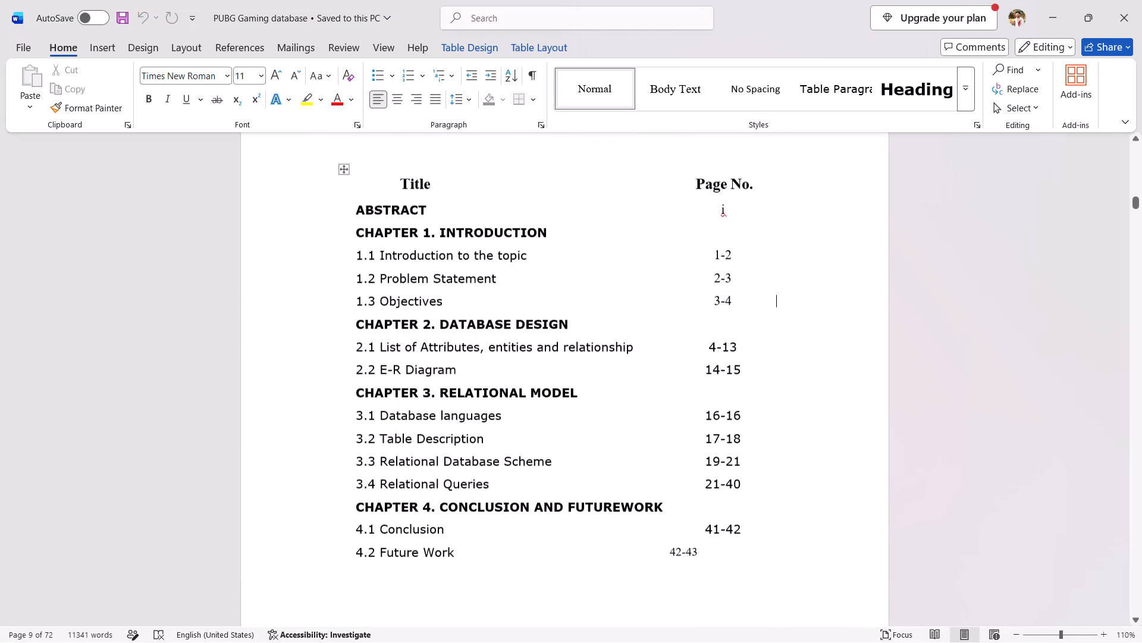
{"action": "scroll", "coordinate": [695, 314], "scroll_direction": "up", "scroll_amount": 1}
{"action": "scroll", "coordinate": [695, 314], "scroll_direction": "down", "scroll_amount": 1}
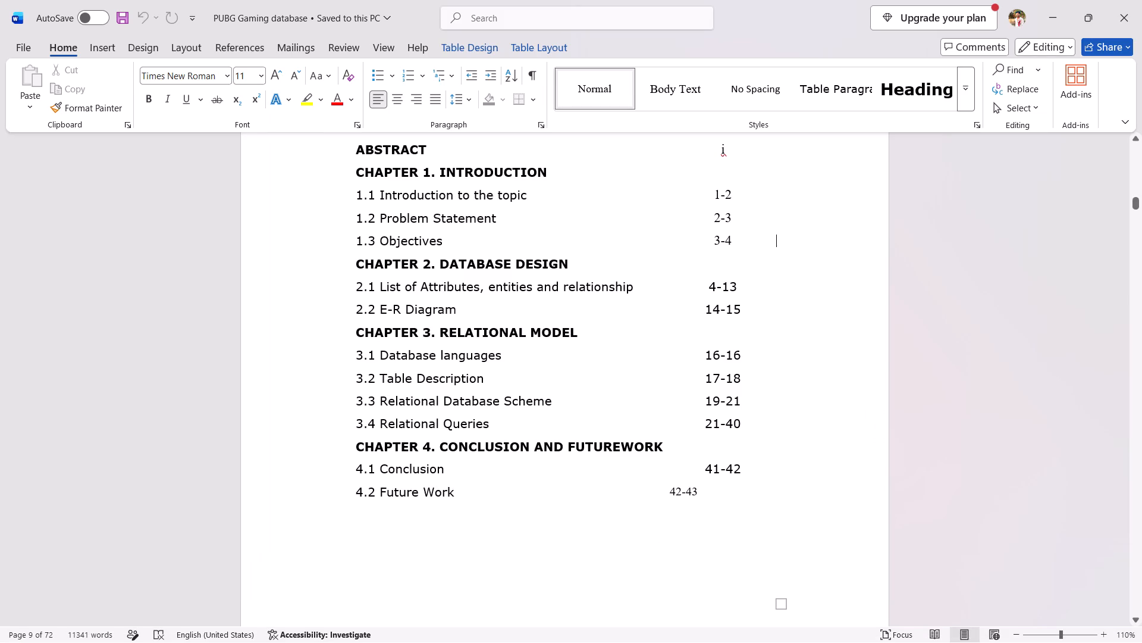
{"action": "scroll", "coordinate": [758, 474], "scroll_direction": "right", "scroll_amount": 1}
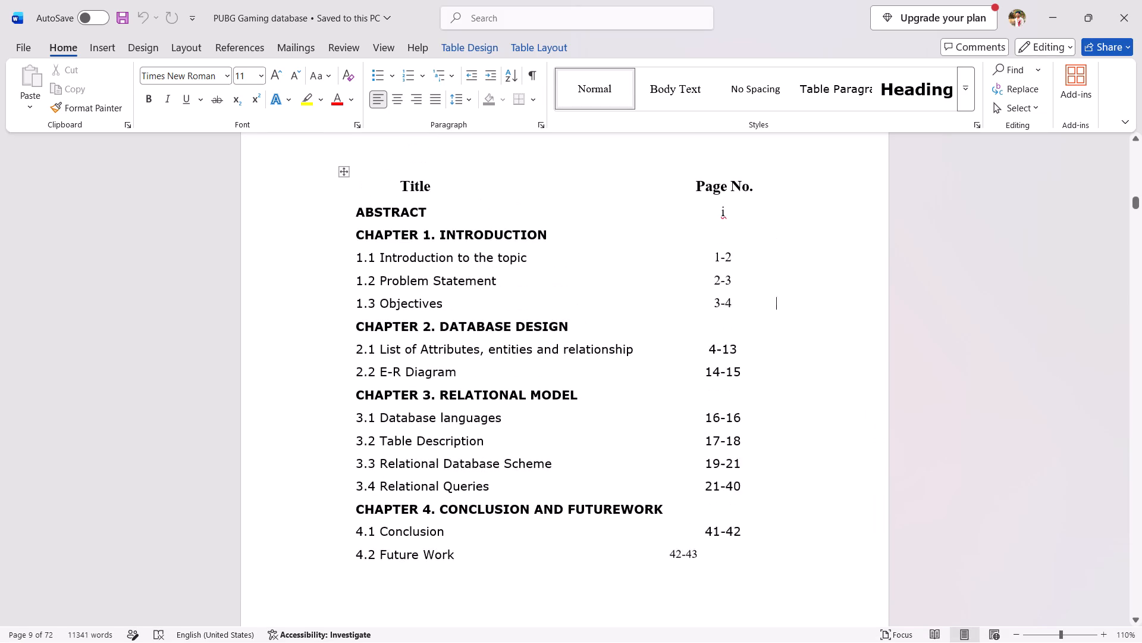
{"action": "scroll", "coordinate": [758, 474], "scroll_direction": "right", "scroll_amount": 1}
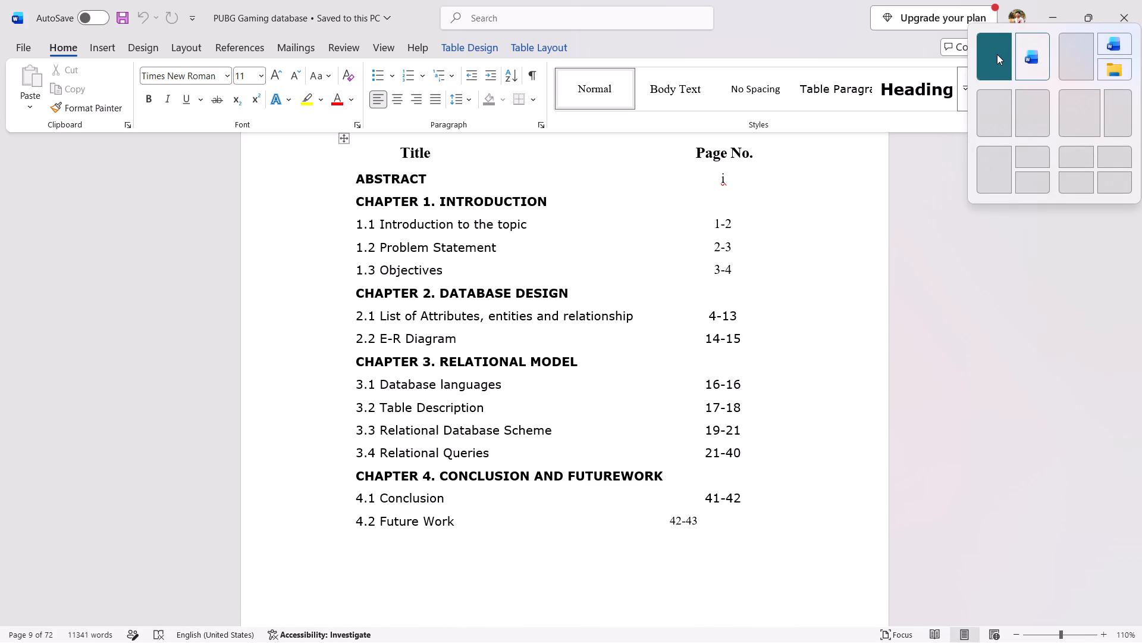
Tile the PUBG Gaming database report beside the unsaved Chapter 1 draft and look through the draft's introduction text.
{"action": "left_click", "coordinate": [996, 54]}
{"action": "scroll", "coordinate": [860, 263], "scroll_direction": "up", "scroll_amount": 1}
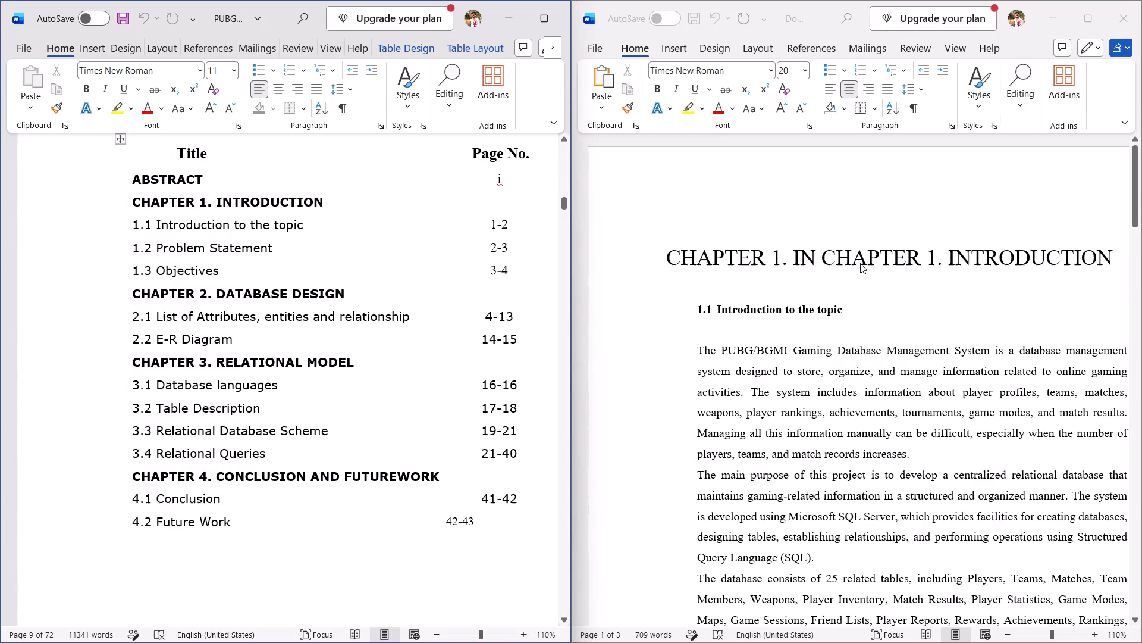
{"action": "scroll", "coordinate": [860, 263], "scroll_direction": "up", "scroll_amount": 1}
{"action": "scroll", "coordinate": [858, 356], "scroll_direction": "down", "scroll_amount": 7}
{"action": "scroll", "coordinate": [858, 356], "scroll_direction": "up", "scroll_amount": 2}
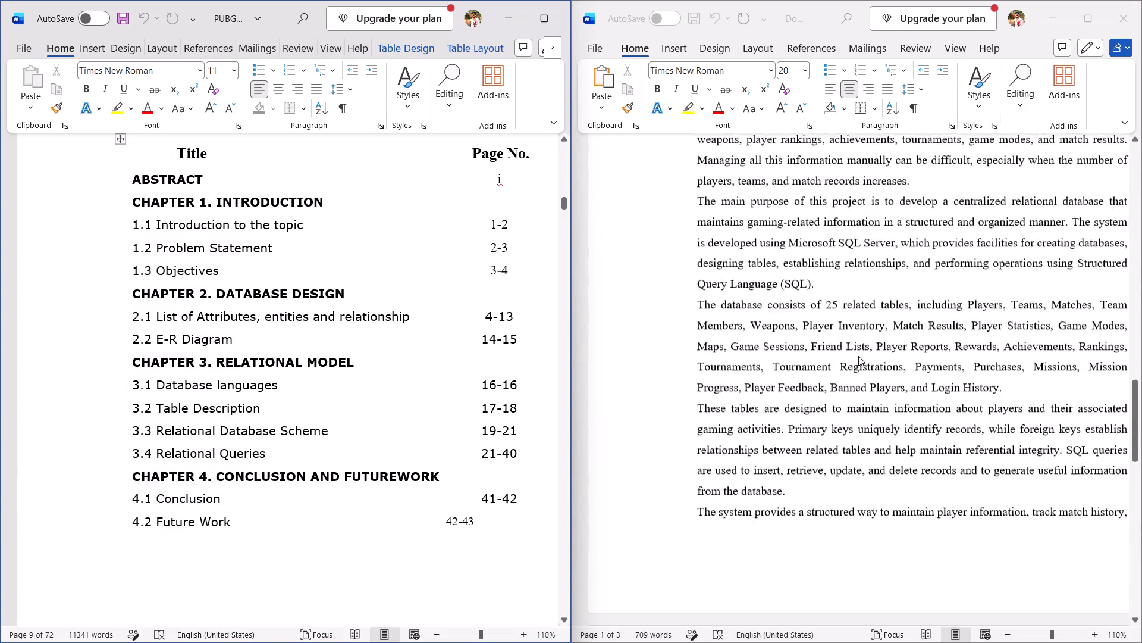
{"action": "scroll", "coordinate": [858, 356], "scroll_direction": "up", "scroll_amount": 12}
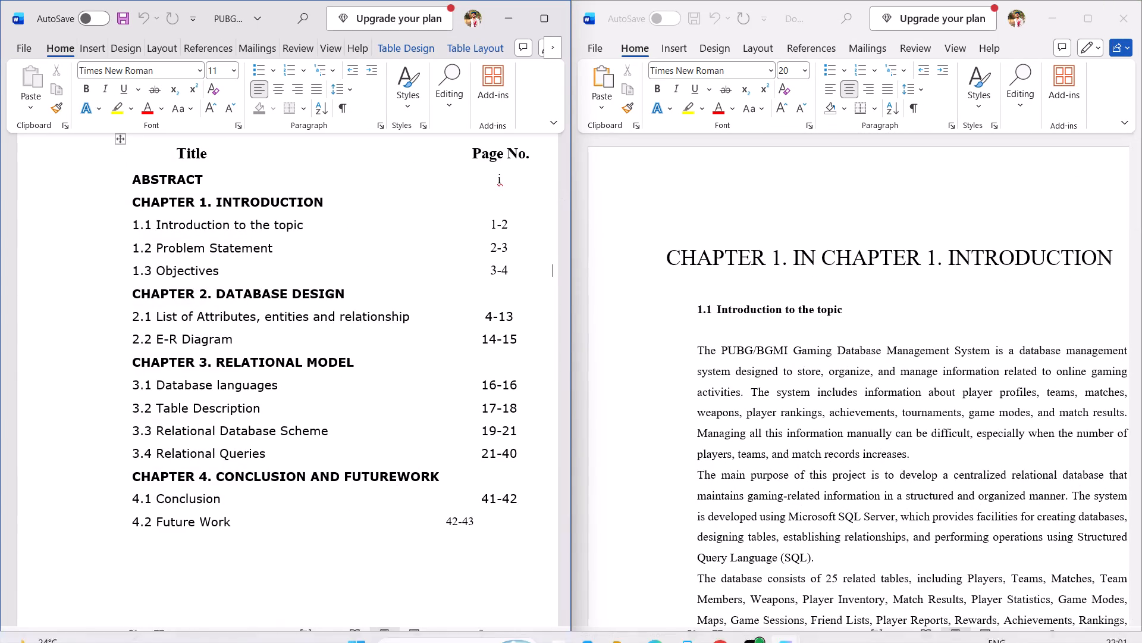
Close the unsaved draft headed "CHAPTER 1. IN CHAPTER 1. INTRODUCTION" without saving its changes.
{"action": "left_click", "coordinate": [1122, 24]}
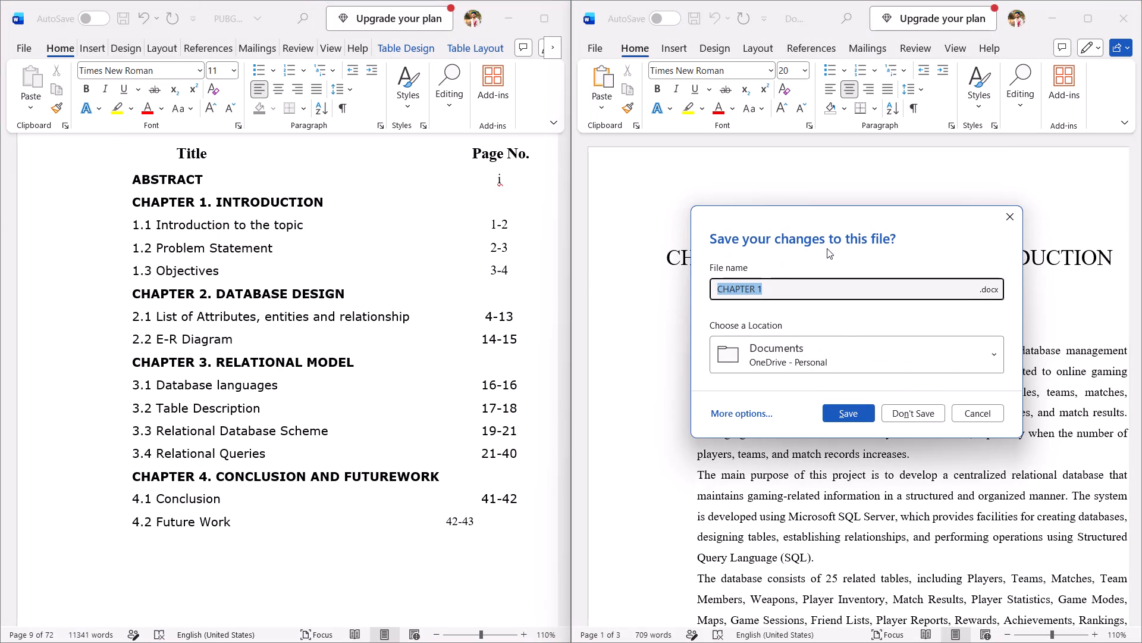
{"action": "left_click", "coordinate": [912, 408]}
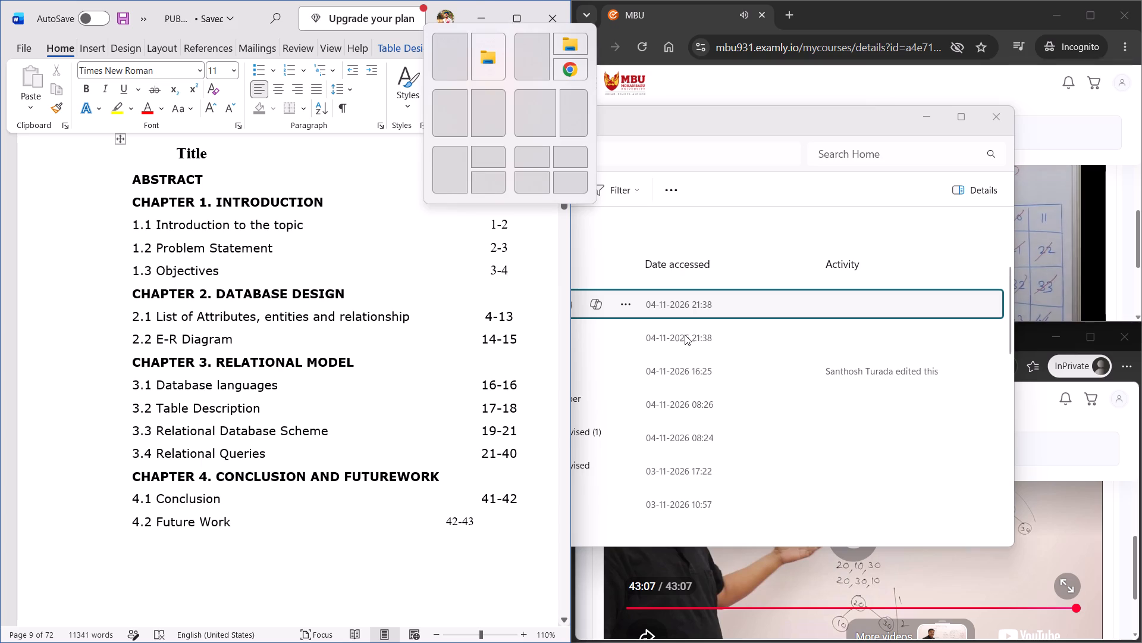
Bring up Document1 and tile it side by side with the PUBG Gaming database report.
{"action": "left_click", "coordinate": [513, 20]}
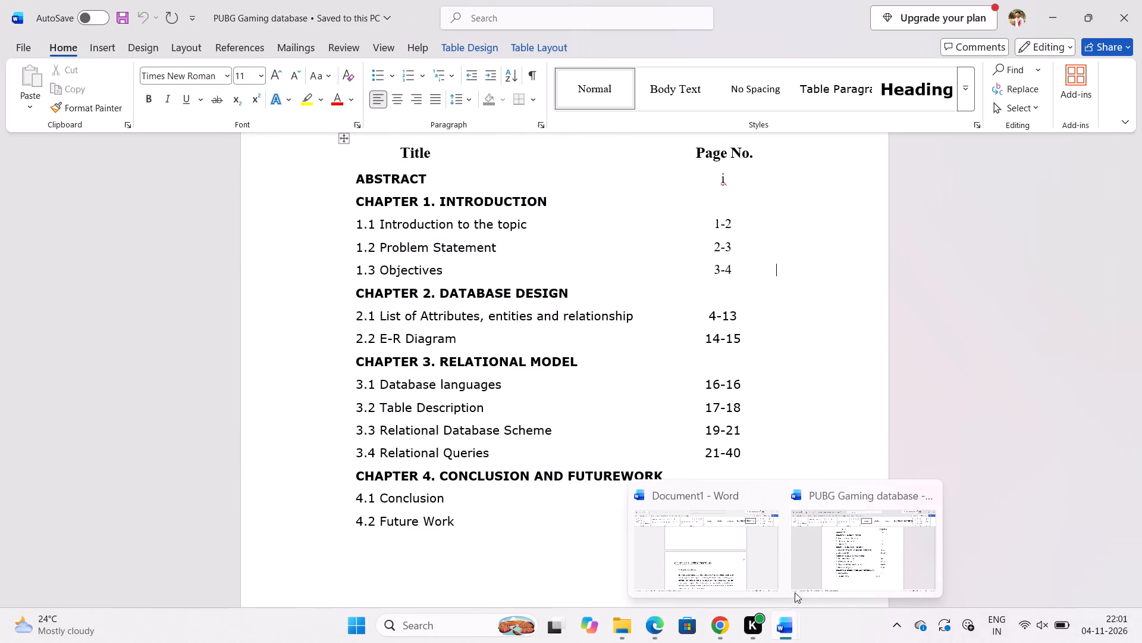
{"action": "left_click", "coordinate": [745, 549]}
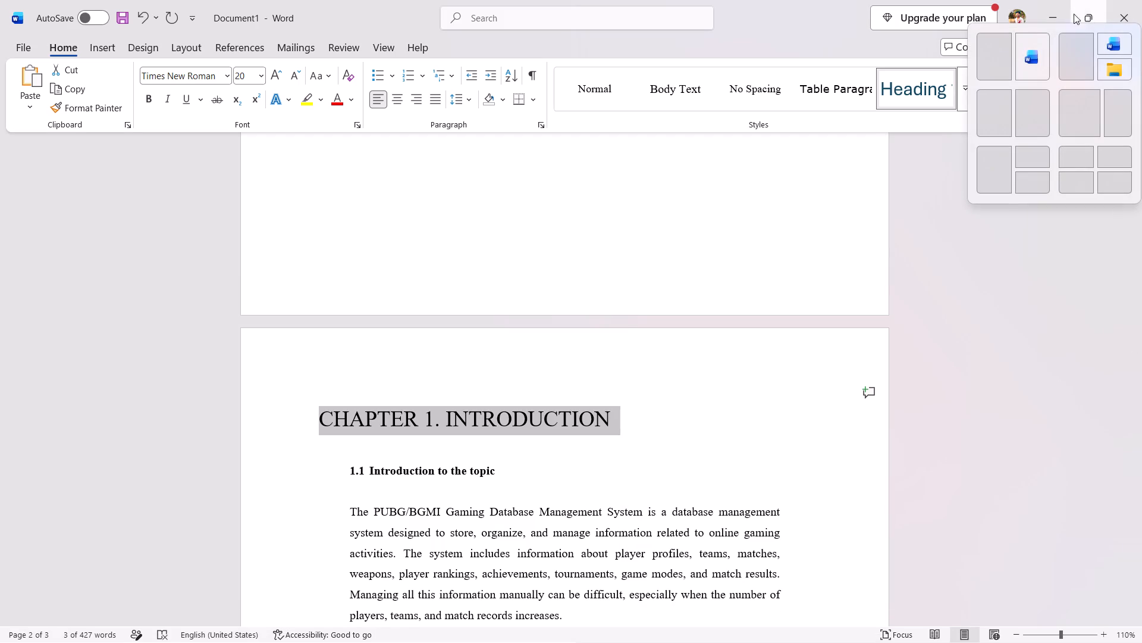
{"action": "left_click", "coordinate": [1006, 49]}
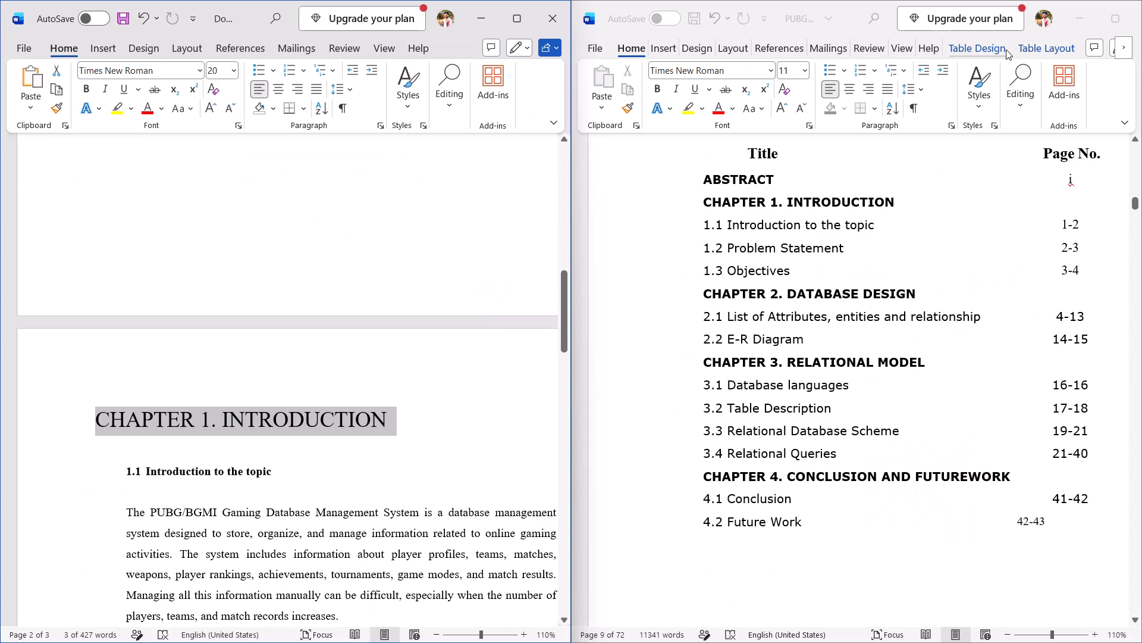
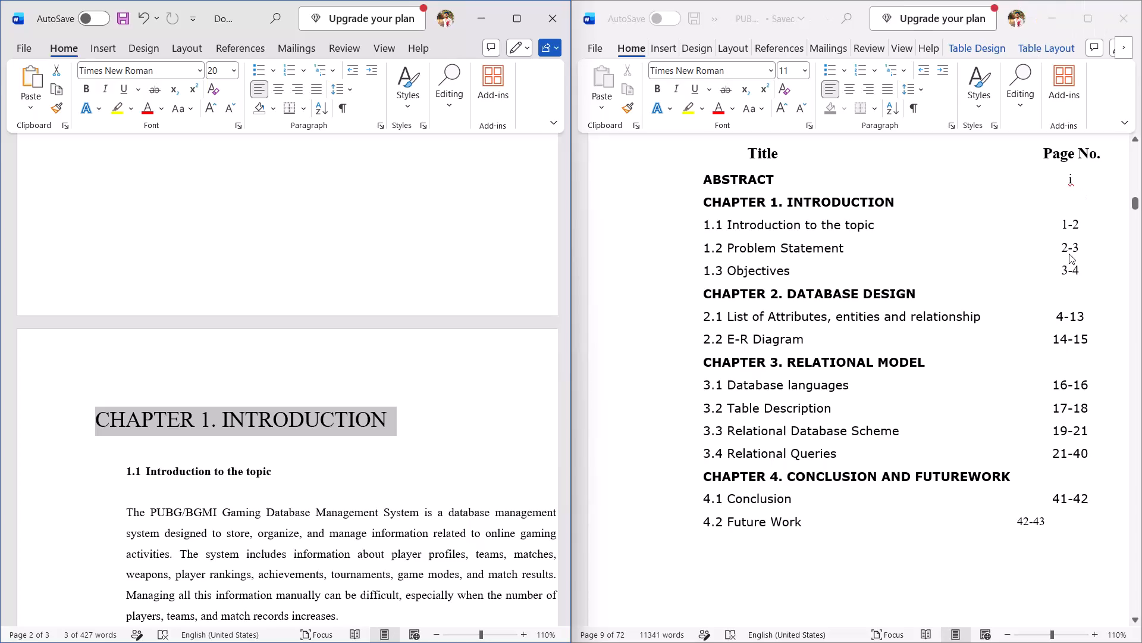
In the PUBG report's table of contents, set the page range of 2.1 List of Attributes, entities and relationship to 4-12.
{"action": "left_click", "coordinate": [996, 245]}
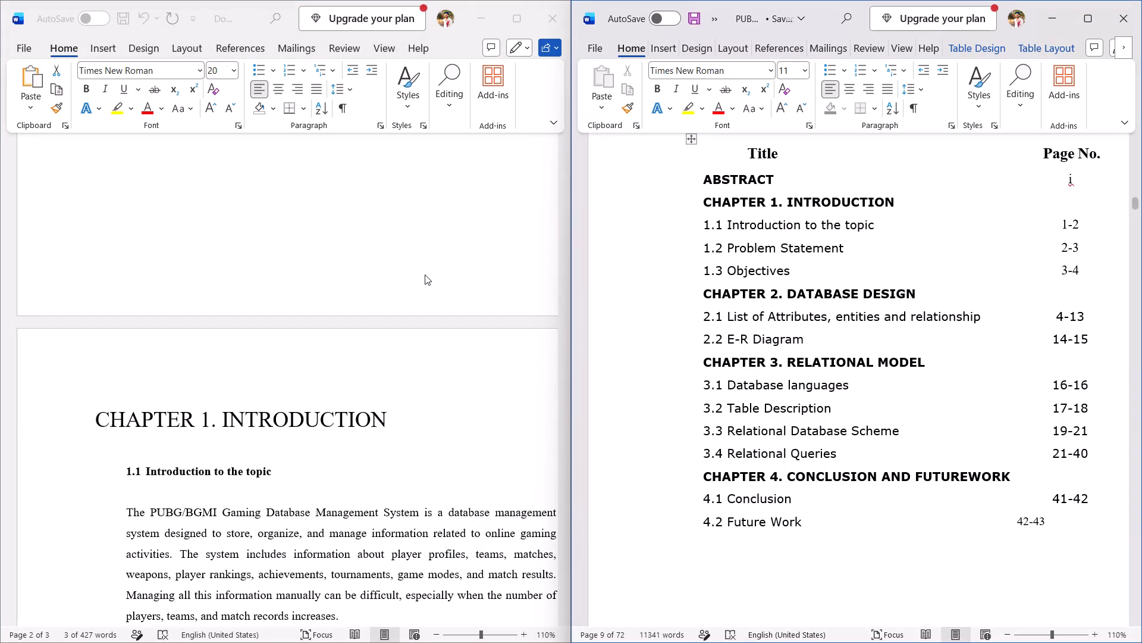
{"action": "scroll", "coordinate": [425, 274], "scroll_direction": "up", "scroll_amount": 3}
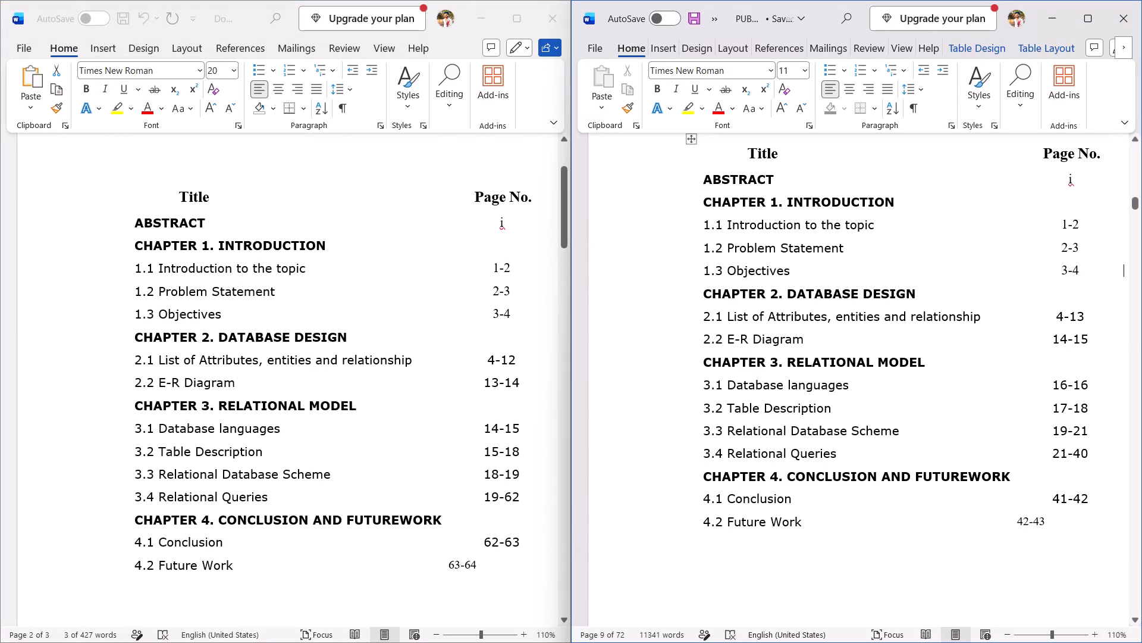
{"action": "left_click", "coordinate": [1088, 314]}
{"action": "key", "text": "BackSpace"}
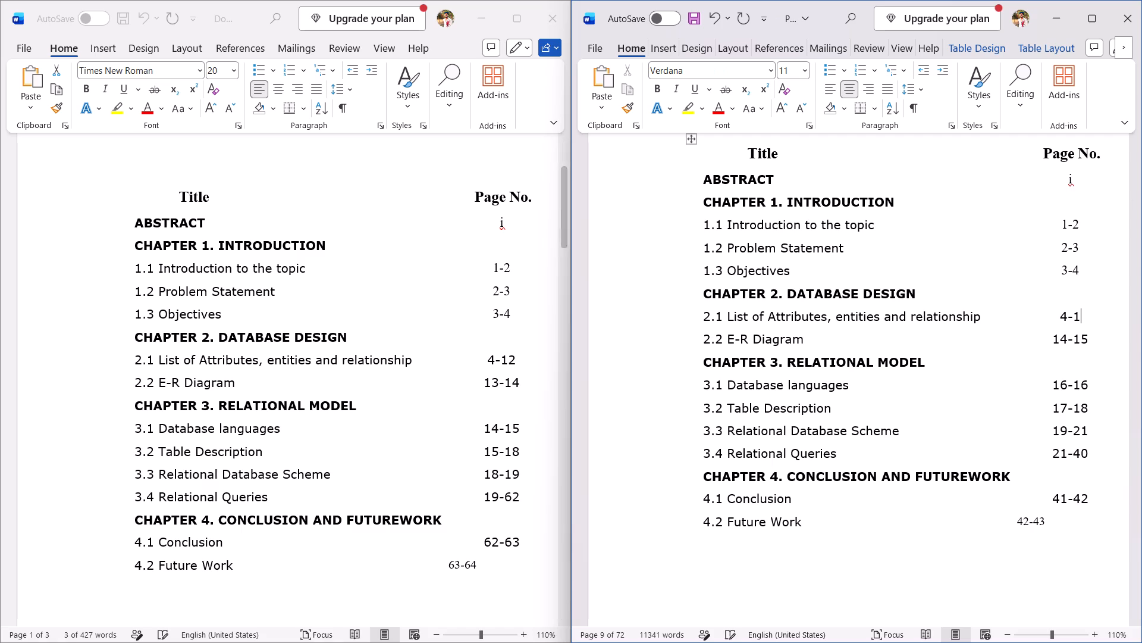
{"action": "key", "text": "2"}
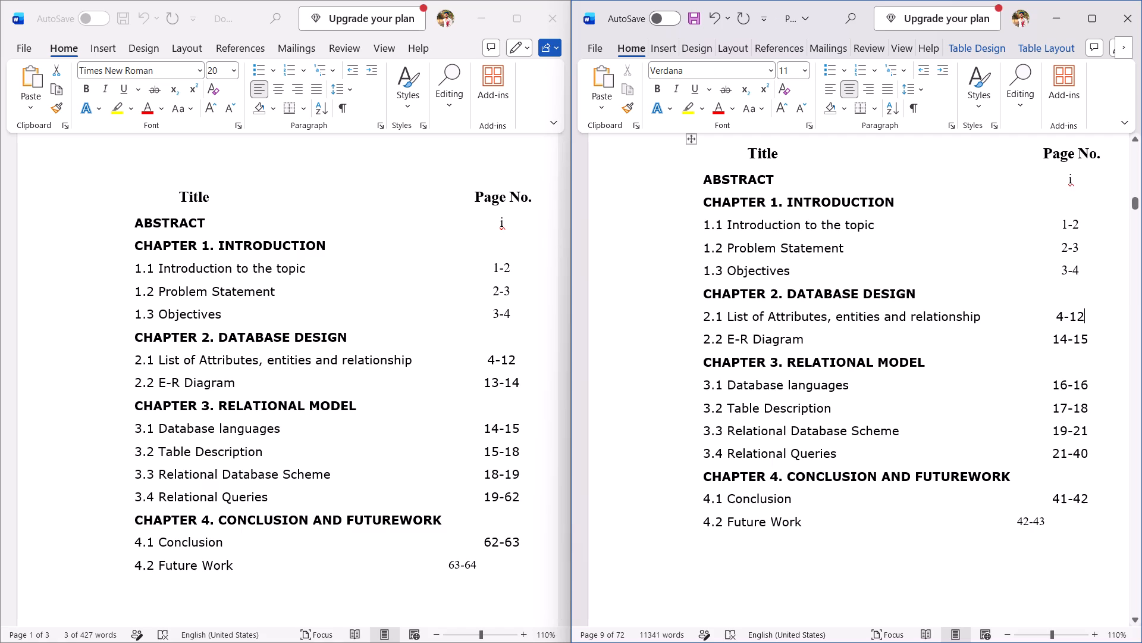
Set the page range of 2.2 E-R Diagram to 13-14 in the PUBG report's table of contents.
{"action": "left_click", "coordinate": [1068, 337]}
{"action": "key", "text": "BackSpace"}
{"action": "key", "text": "3"}
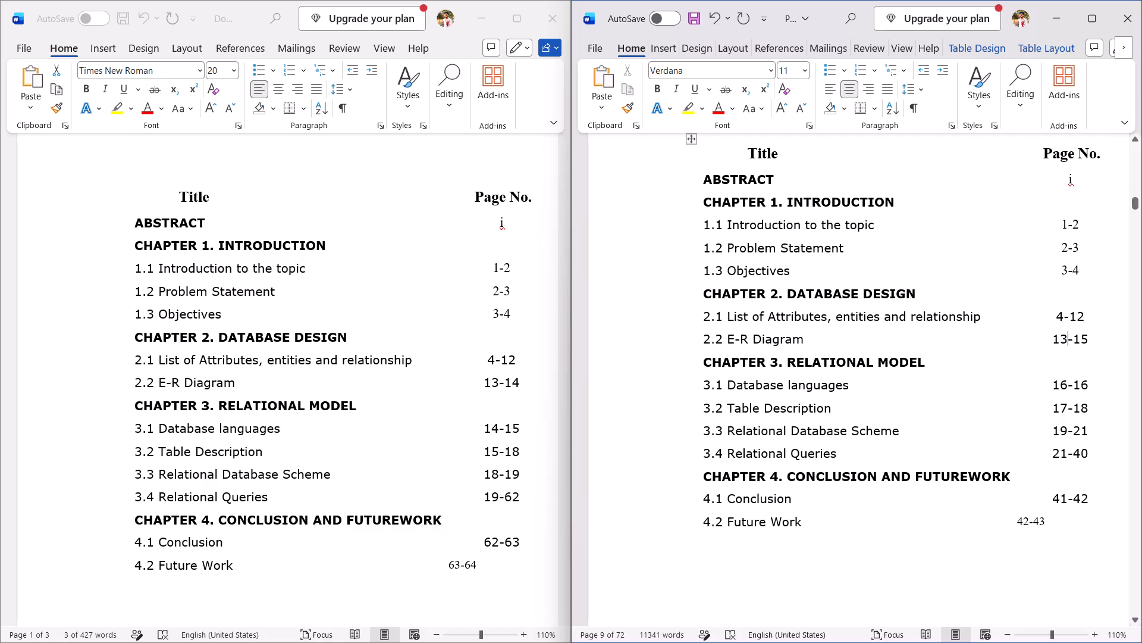
{"action": "left_click", "coordinate": [1090, 339]}
{"action": "key", "text": "BackSpace"}
{"action": "key", "text": "4"}
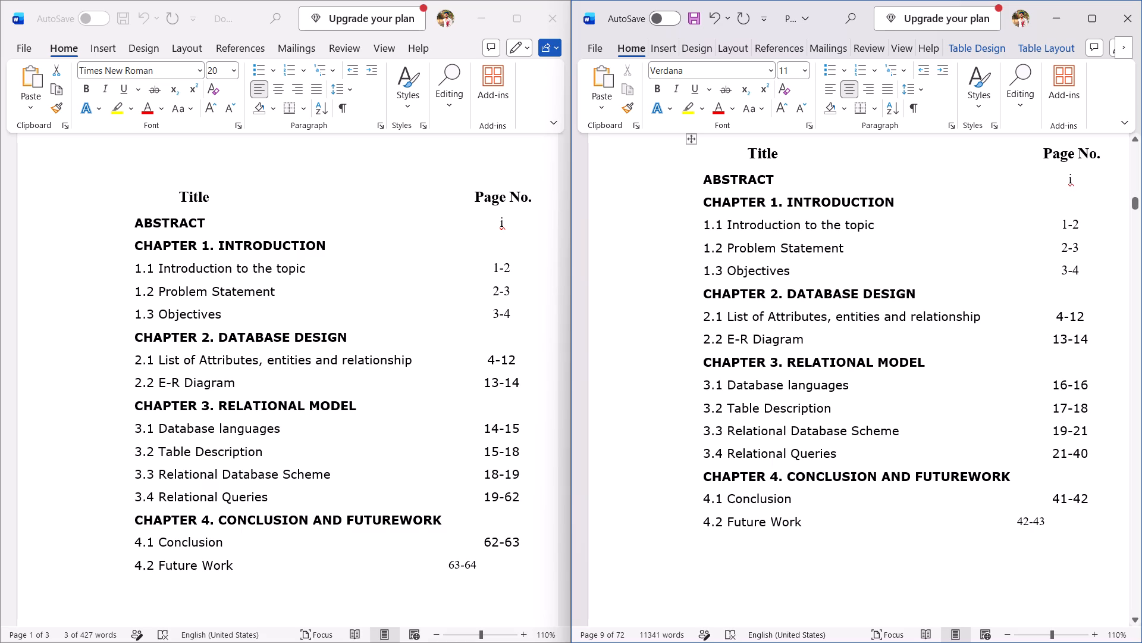
Start editing the starting page number of 3.1 Database languages in the PUBG report's table of contents.
{"action": "left_click", "coordinate": [1069, 386]}
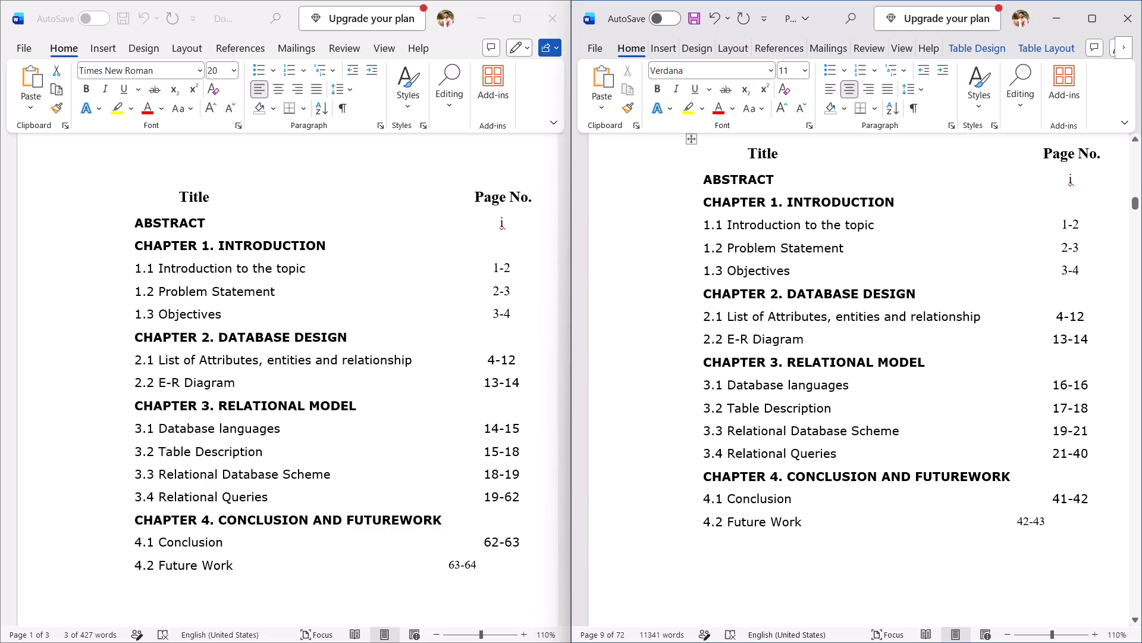
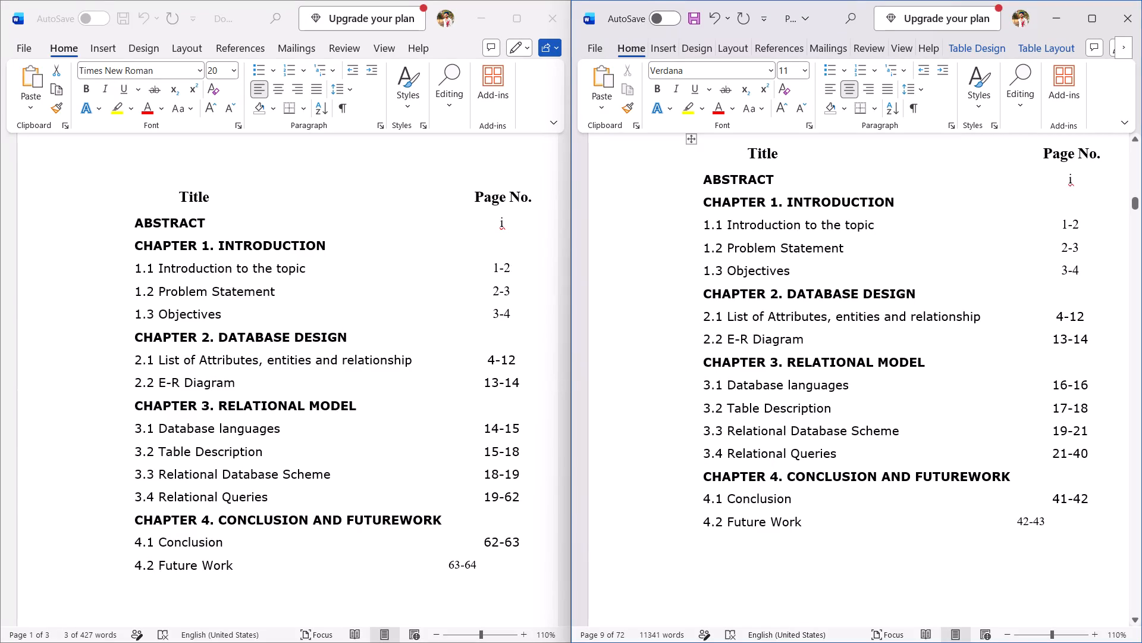
Set the page range of 3.1 Database languages to 14-15 in the PUBG report's table of contents.
{"action": "key", "text": "BackSpace"}
{"action": "key", "text": "4"}
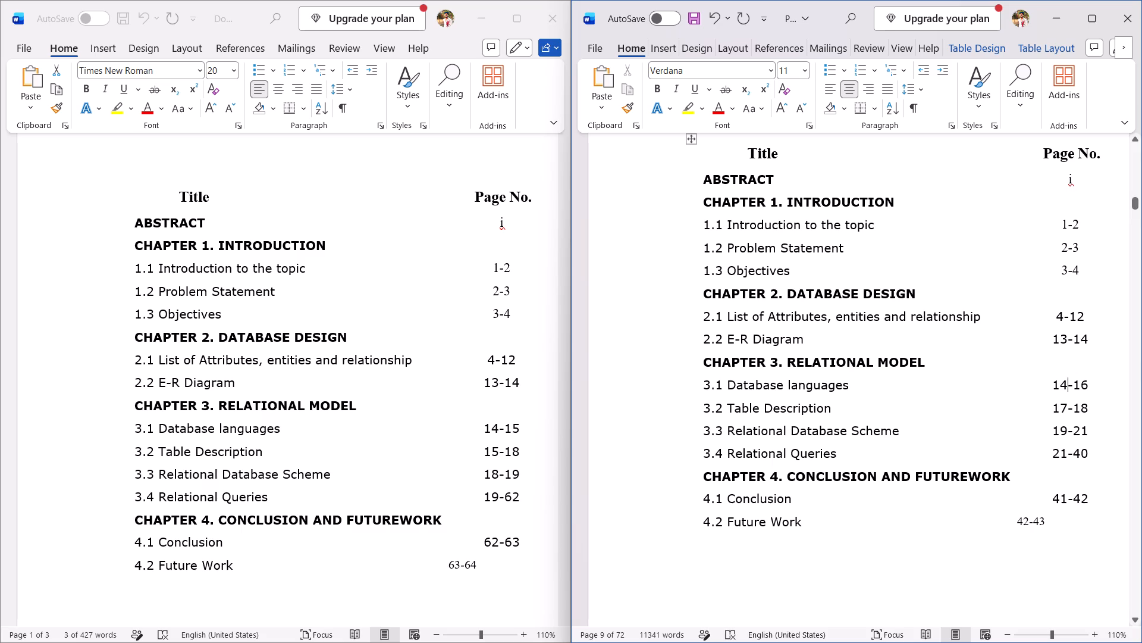
{"action": "left_click", "coordinate": [1094, 386]}
{"action": "key", "text": "BackSpace"}
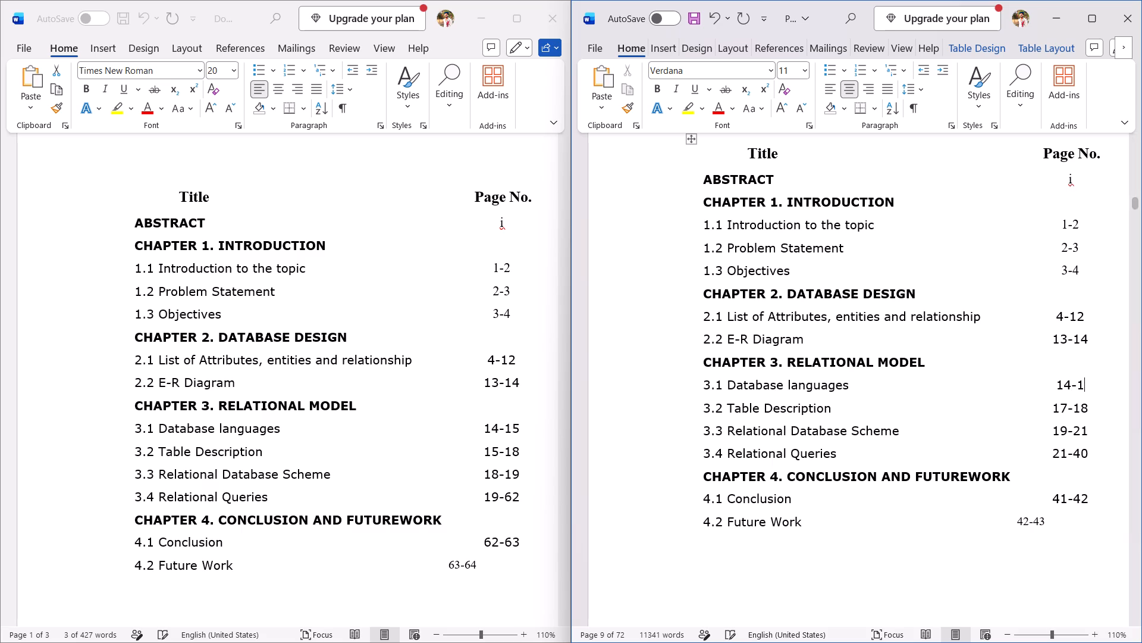
{"action": "key", "text": "5"}
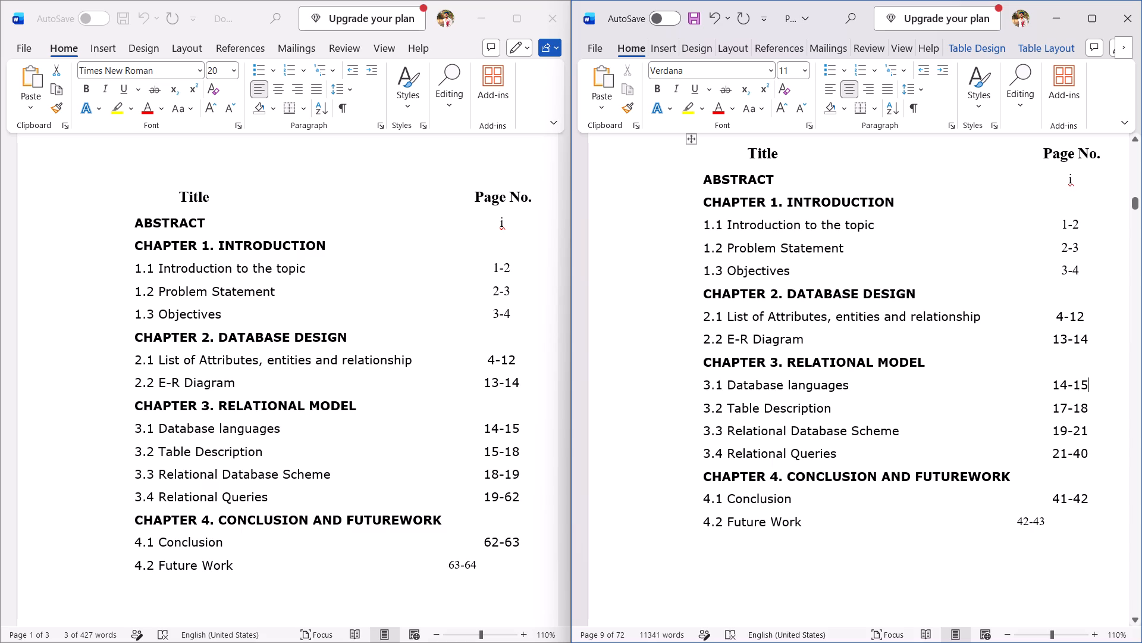
Set the starting page of 3.2 Table Description to 15 in the PUBG report's table of contents.
{"action": "left_click", "coordinate": [1065, 407]}
{"action": "key", "text": "BackSpace"}
{"action": "key", "text": "5"}
Set the page range of 3.3 Relational Database Scheme to 18-19 in the PUBG report's table of contents.
{"action": "left_click", "coordinate": [1068, 429]}
{"action": "key", "text": "BackSpace"}
{"action": "key", "text": "8"}
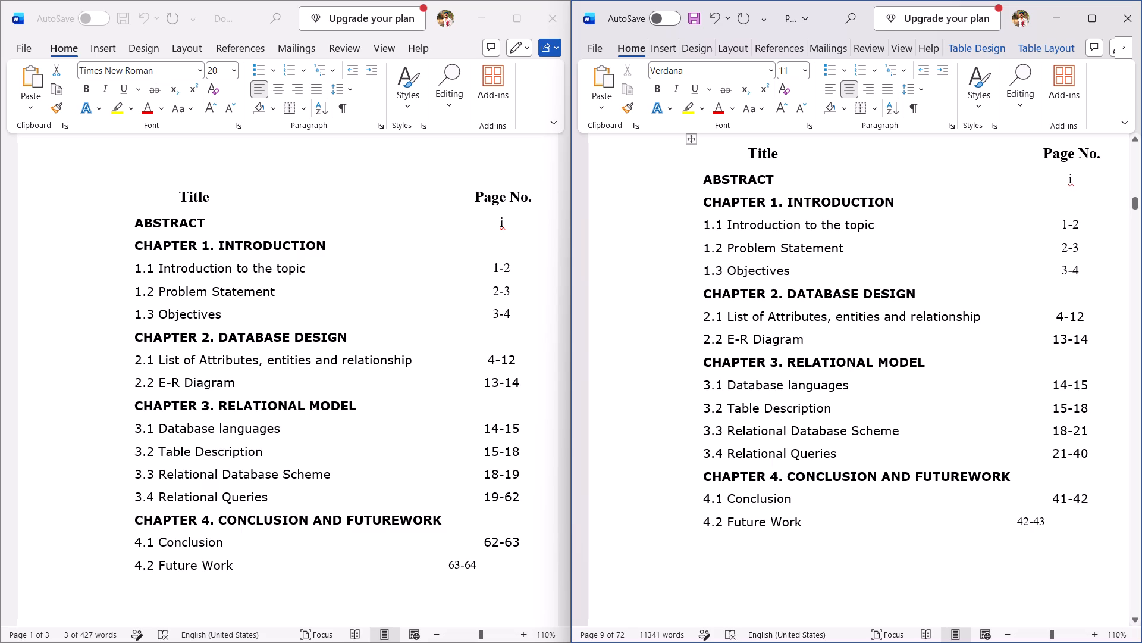
{"action": "left_click", "coordinate": [1088, 430]}
{"action": "key", "text": "BackSpace"}
{"action": "key", "text": "BackSpace"}
{"action": "key", "text": "2"}
{"action": "key", "text": "BackSpace"}
{"action": "type", "text": "19"}
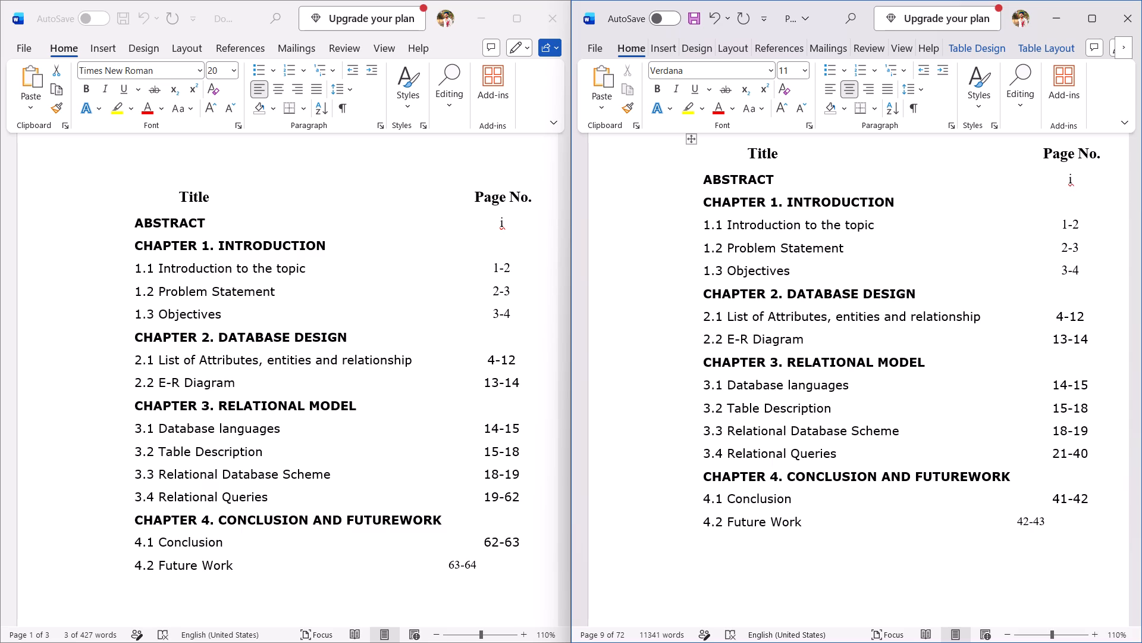
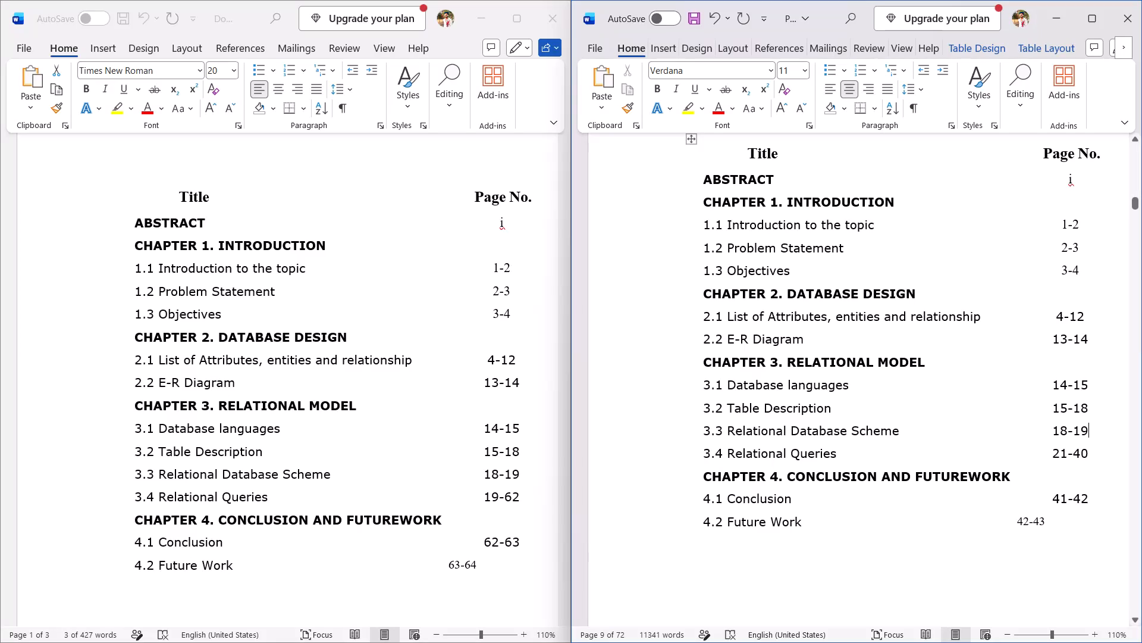
Set the page range of 3.4 Relational Queries to 19-62 in the PUBG report's table of contents.
{"action": "left_click", "coordinate": [1066, 453]}
{"action": "key", "text": "BackSpace"}
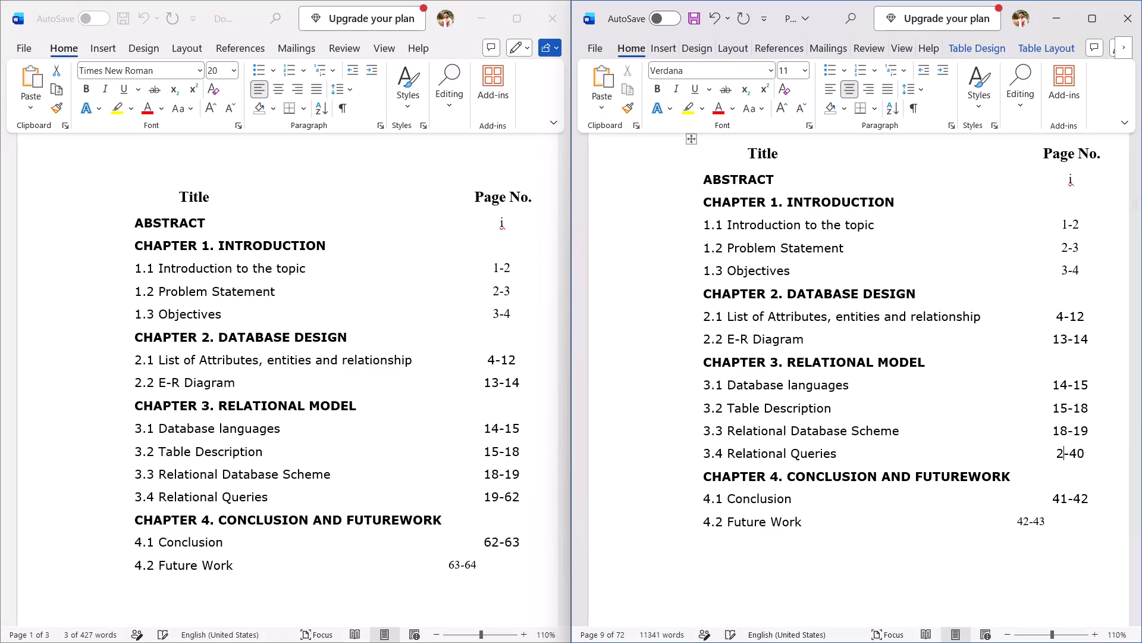
{"action": "key", "text": "BackSpace"}
{"action": "key", "text": "1"}
{"action": "key", "text": "9"}
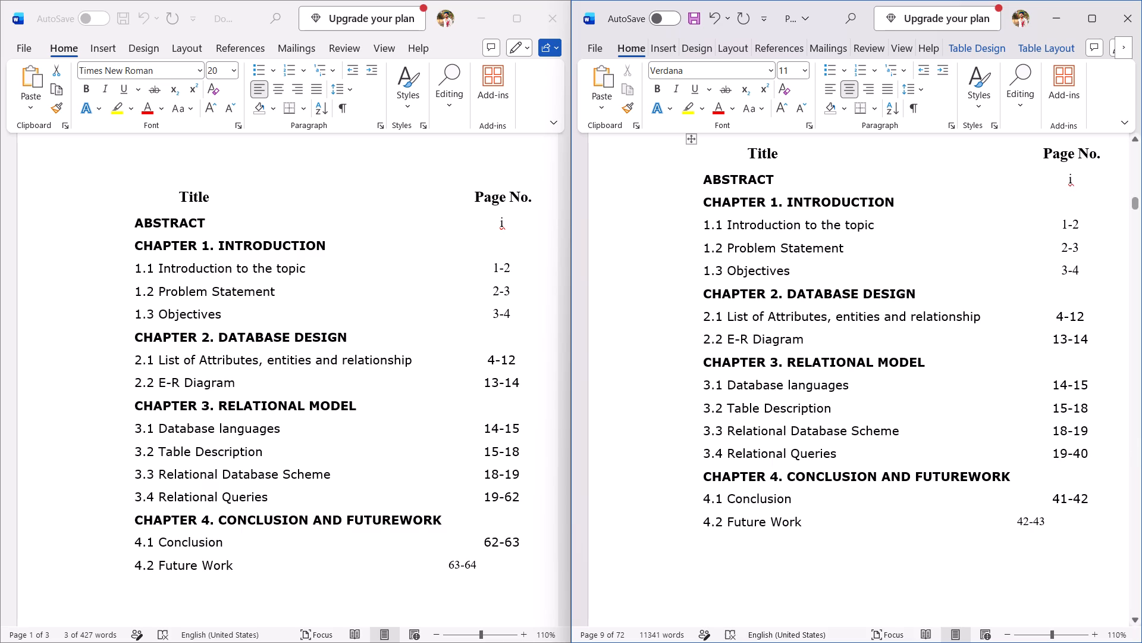
{"action": "left_click", "coordinate": [1091, 451]}
{"action": "key", "text": "BackSpace"}
{"action": "key", "text": "BackSpace"}
{"action": "key", "text": "6"}
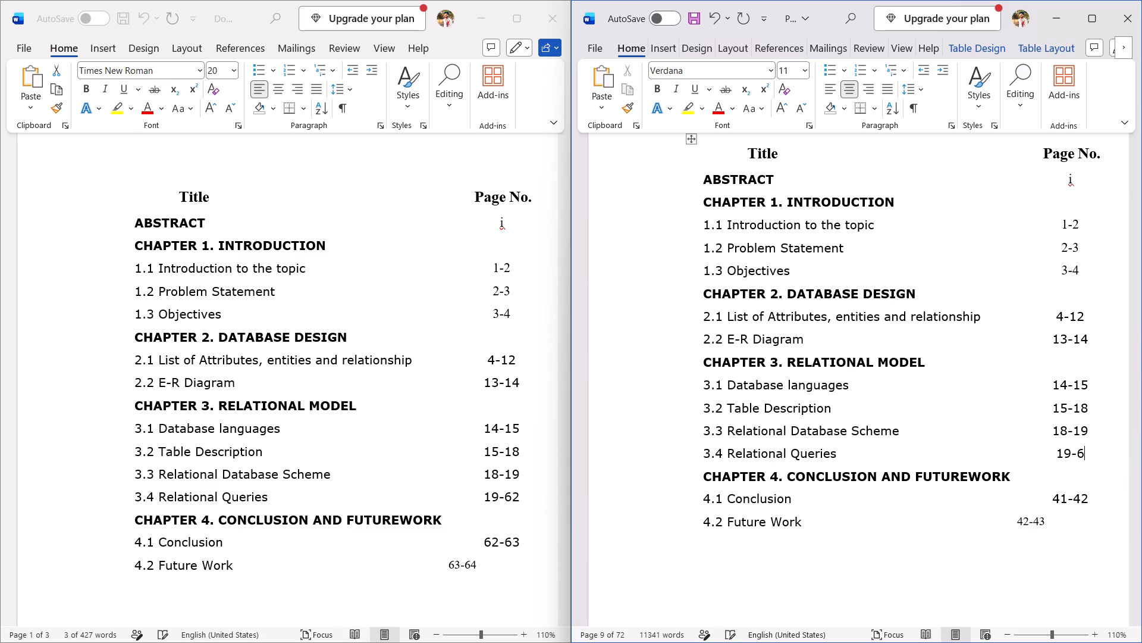
{"action": "key", "text": "2"}
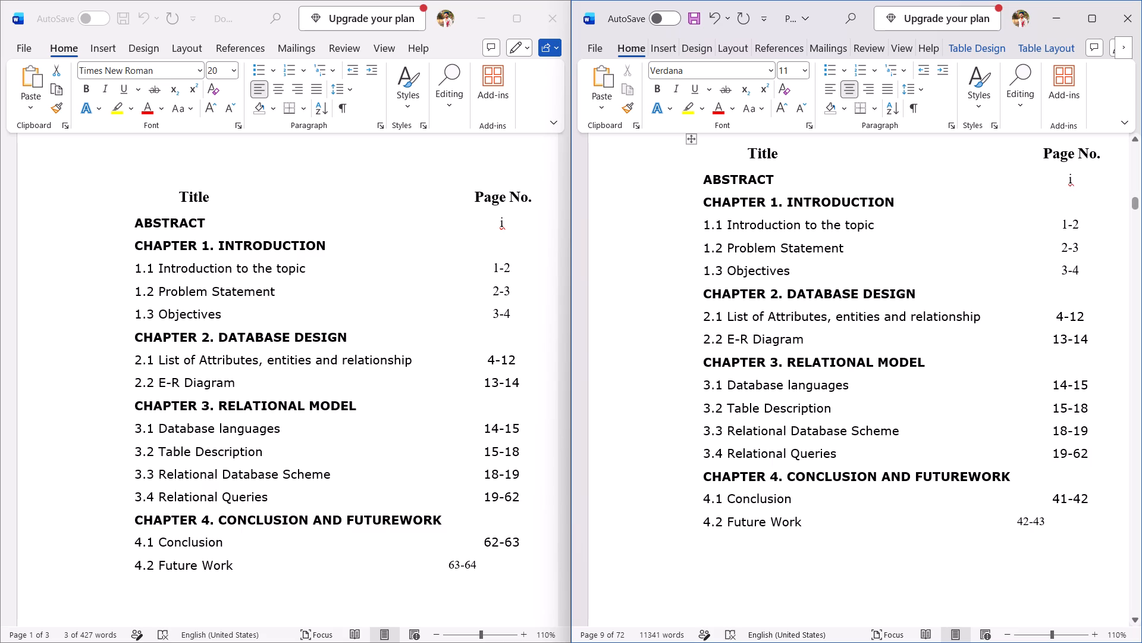
Set the page range of 4.1 Conclusion to 62-63 in the PUBG report's table of contents.
{"action": "left_click", "coordinate": [1066, 498]}
{"action": "key", "text": "BackSpace"}
{"action": "key", "text": "BackSpace"}
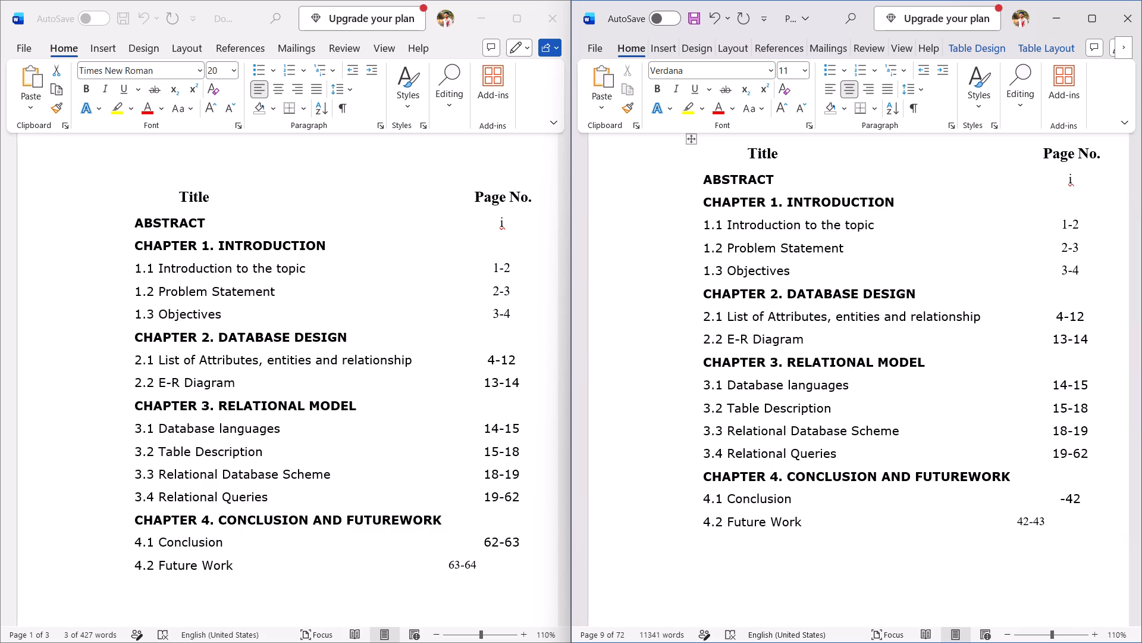
{"action": "type", "text": "62"}
{"action": "left_click", "coordinate": [1090, 495]}
{"action": "key", "text": "BackSpace"}
{"action": "key", "text": "BackSpace"}
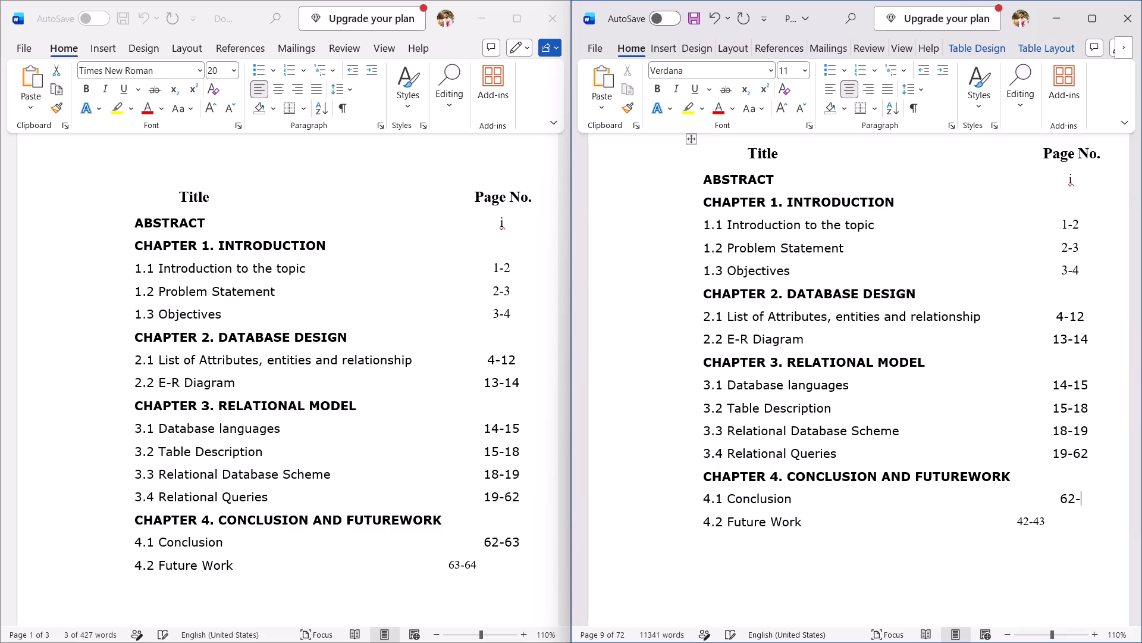
{"action": "type", "text": "63"}
Set the page range of 4.2 Future Work to 63-64 in the PUBG report's table of contents.
{"action": "left_click", "coordinate": [1030, 522]}
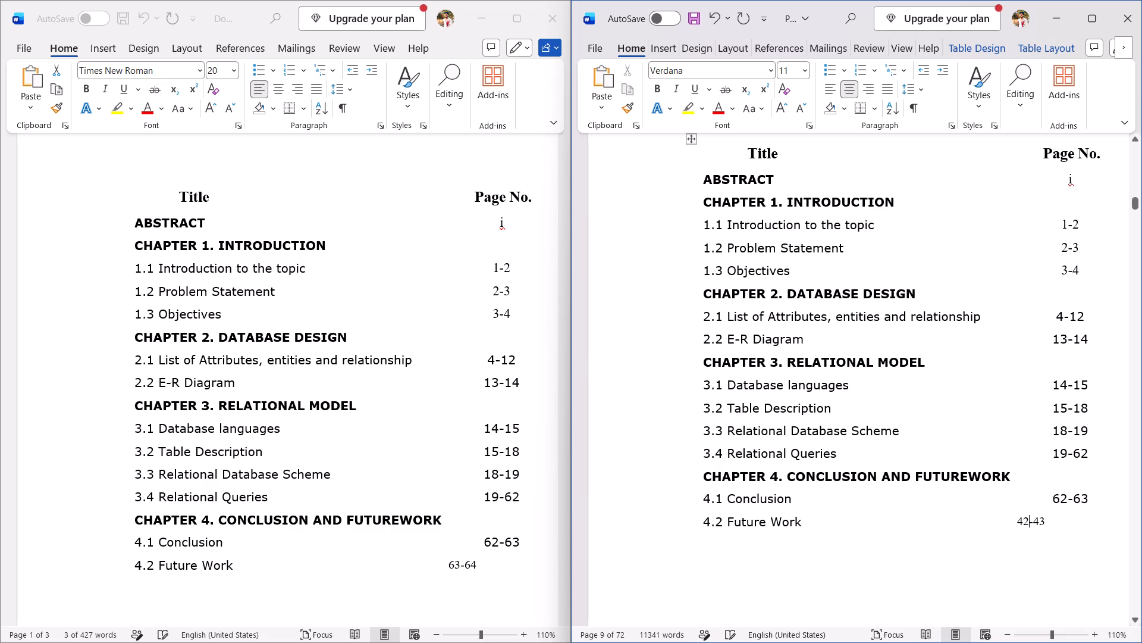
{"action": "key", "text": "BackSpace"}
{"action": "key", "text": "BackSpace"}
{"action": "type", "text": "63"}
{"action": "left_click", "coordinate": [1050, 517]}
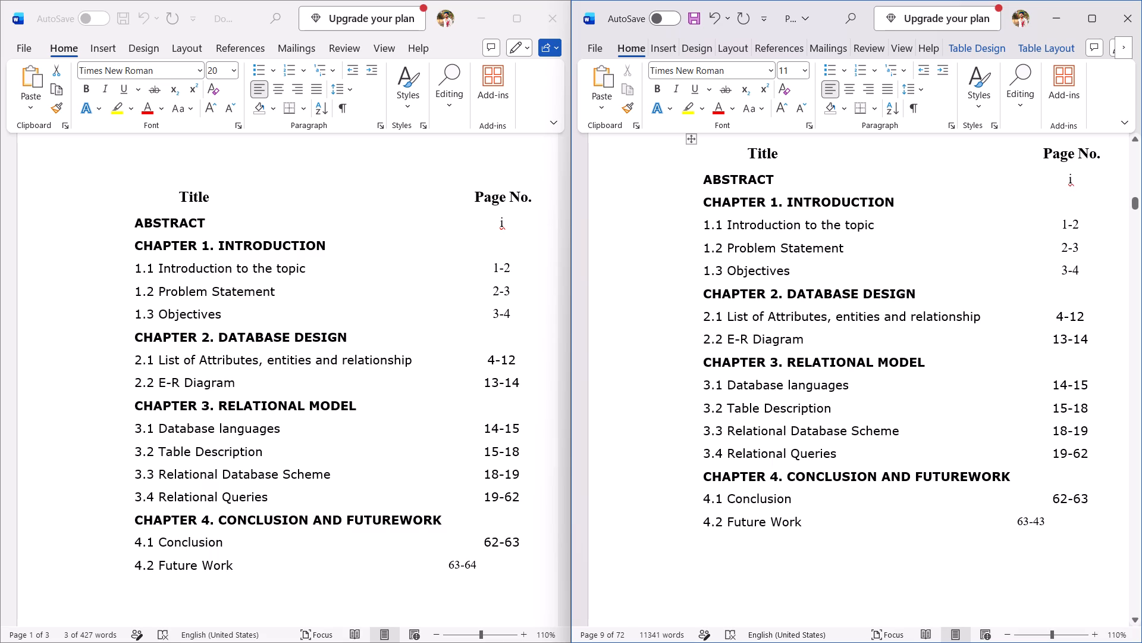
{"action": "key", "text": "BackSpace"}
{"action": "key", "text": "BackSpace"}
{"action": "type", "text": "64"}
Close the Document1 window and maximize the PUBG Gaming database report.
{"action": "scroll", "coordinate": [1032, 454], "scroll_direction": "down", "scroll_amount": 1}
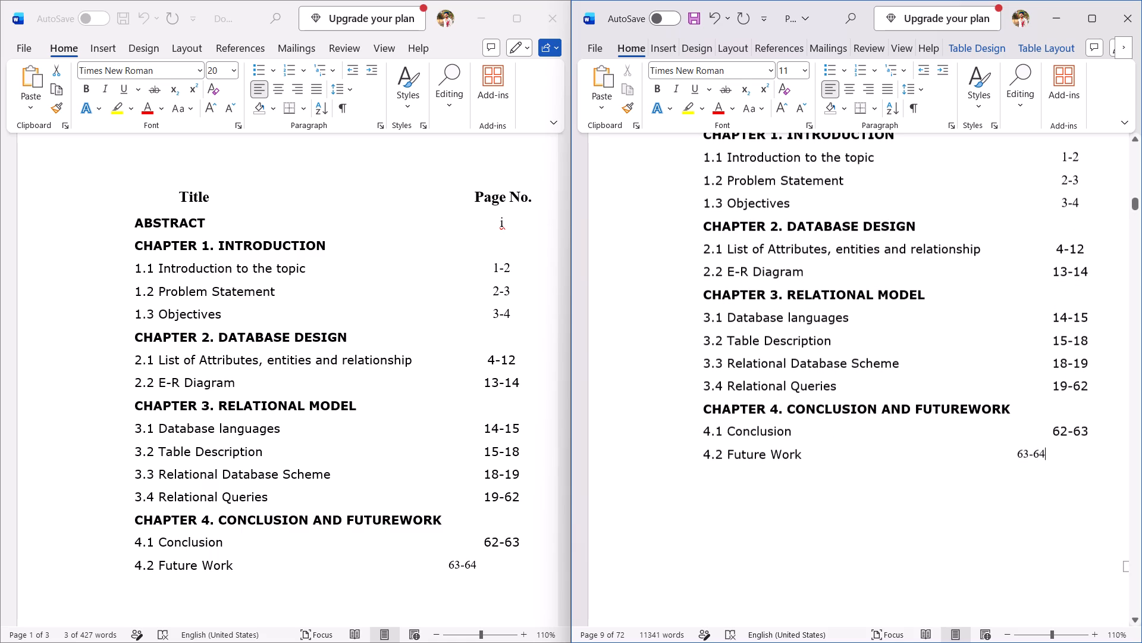
{"action": "left_click", "coordinate": [552, 26]}
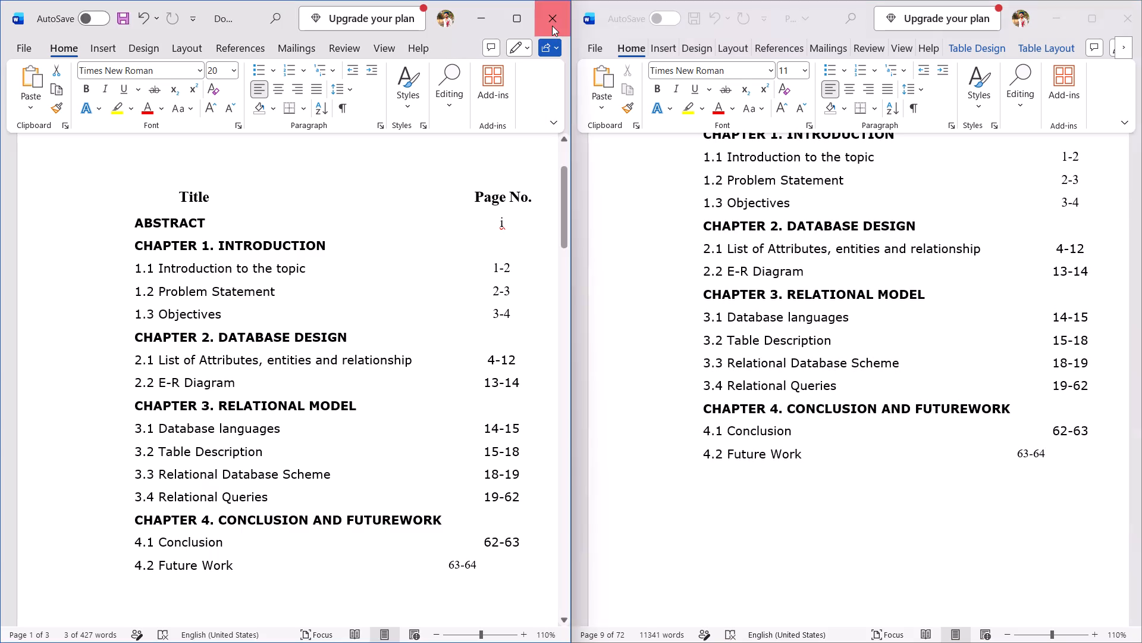
{"action": "left_click", "coordinate": [351, 414]}
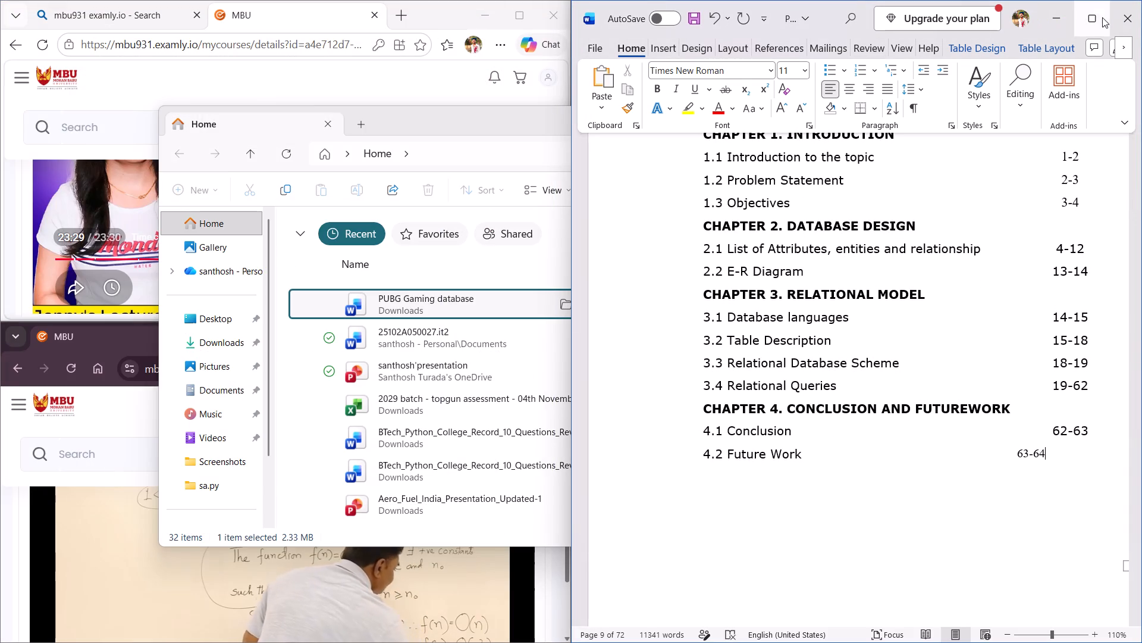
{"action": "left_click", "coordinate": [1094, 15]}
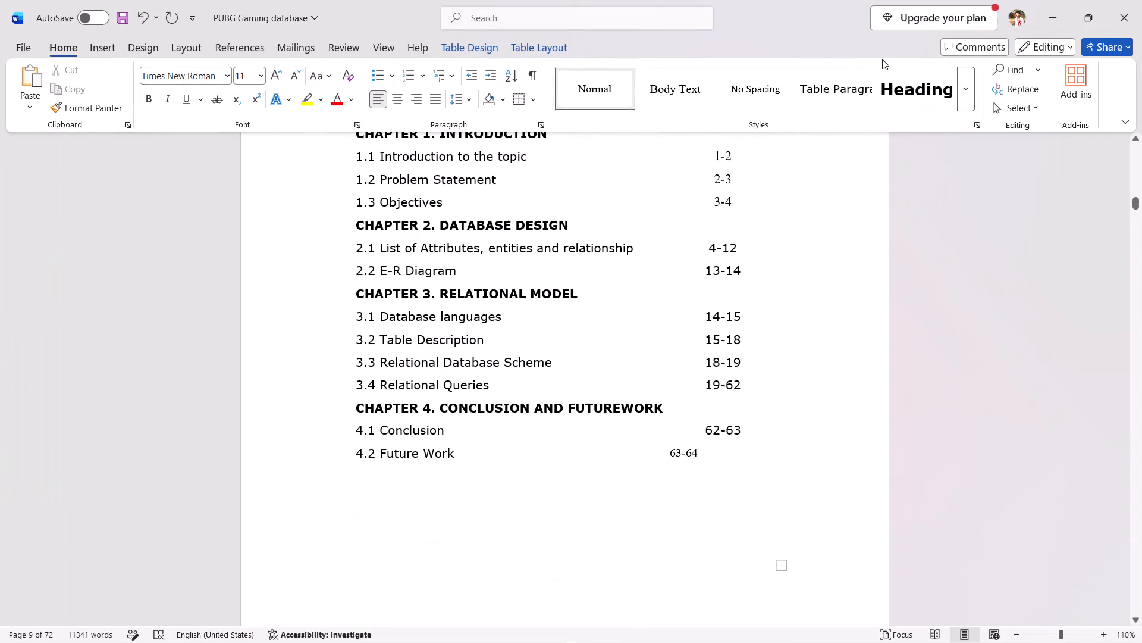
Turn on AutoSave for the PUBG Gaming database report by uploading it to OneDrive - Personal, and save it.
{"action": "scroll", "coordinate": [576, 331], "scroll_direction": "up", "scroll_amount": 1}
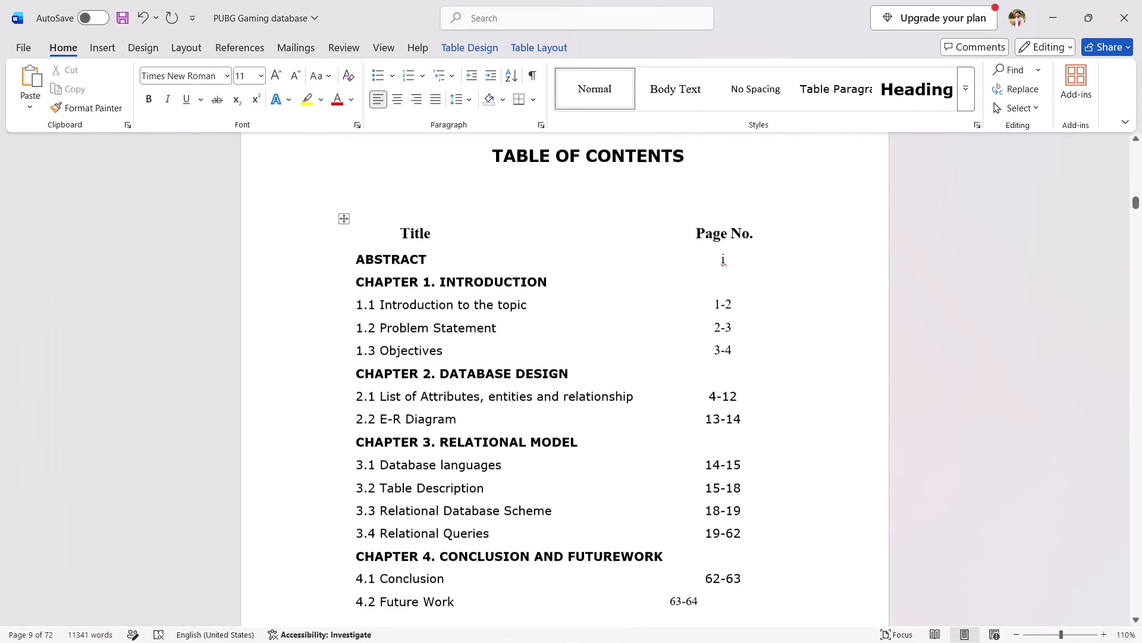
{"action": "left_click", "coordinate": [98, 15]}
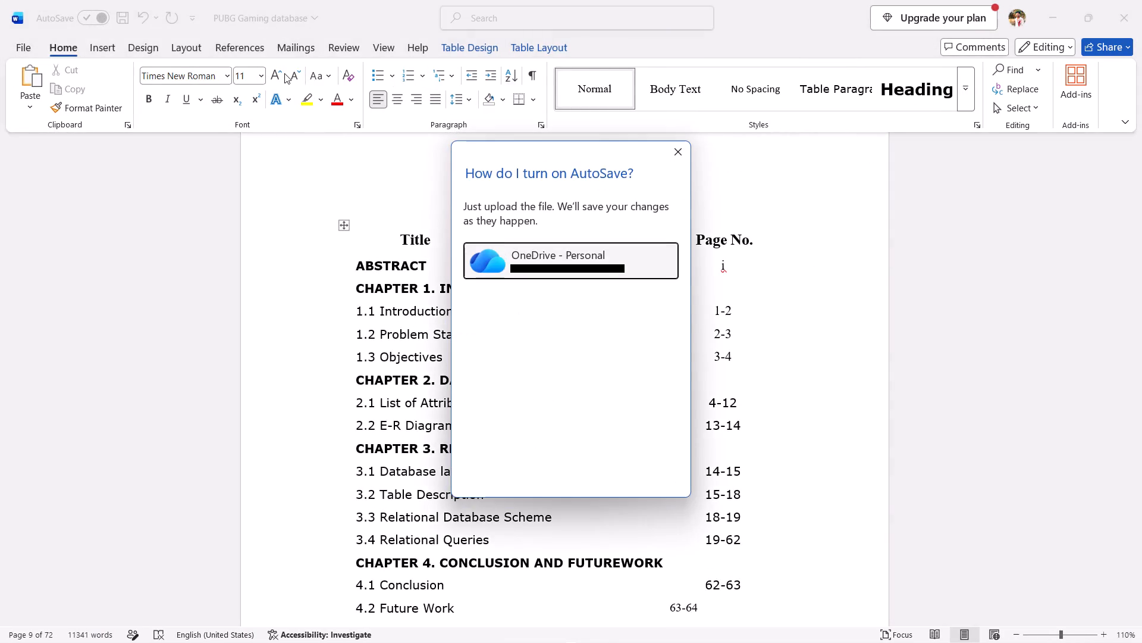
{"action": "left_click", "coordinate": [573, 268]}
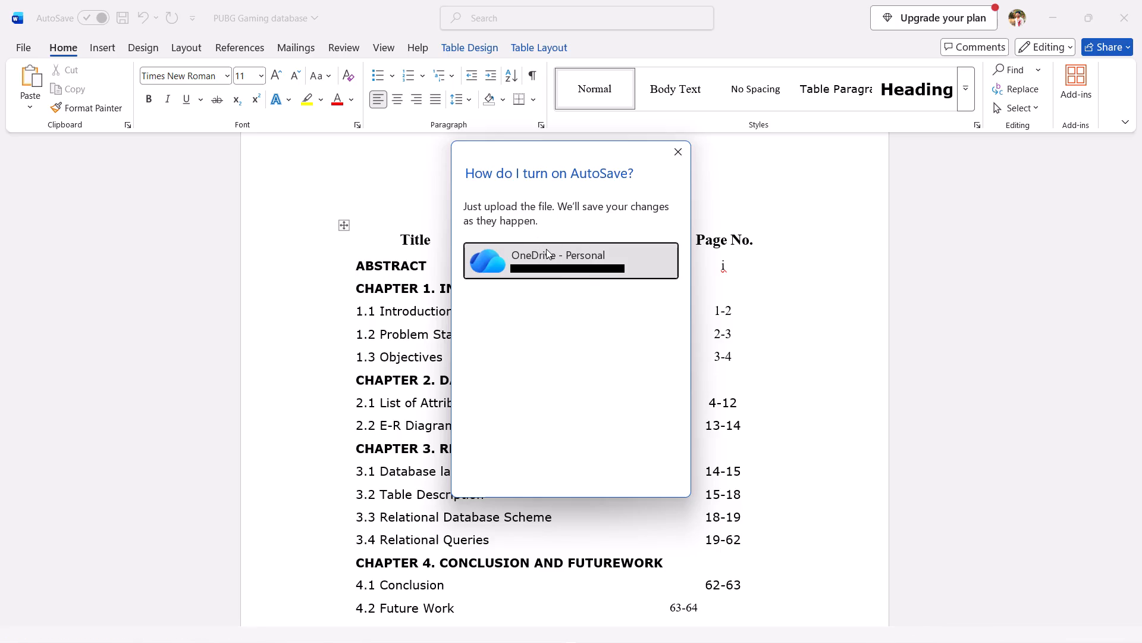
{"action": "left_click", "coordinate": [673, 151]}
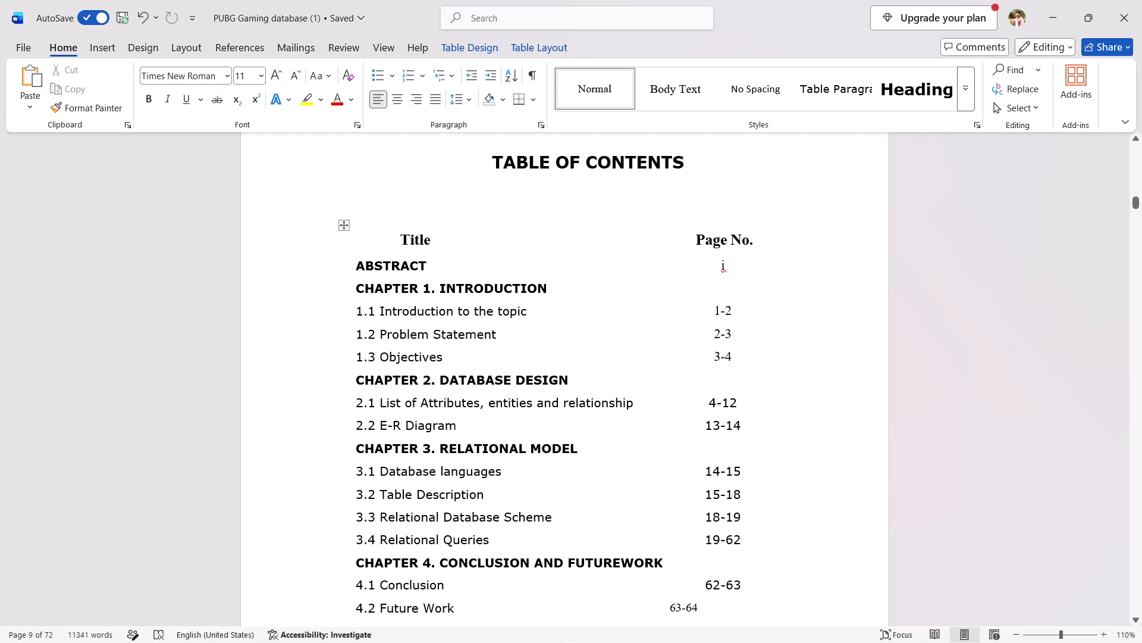
{"action": "left_click", "coordinate": [121, 19]}
Check the report's file name and save location.
{"action": "left_click", "coordinate": [343, 17]}
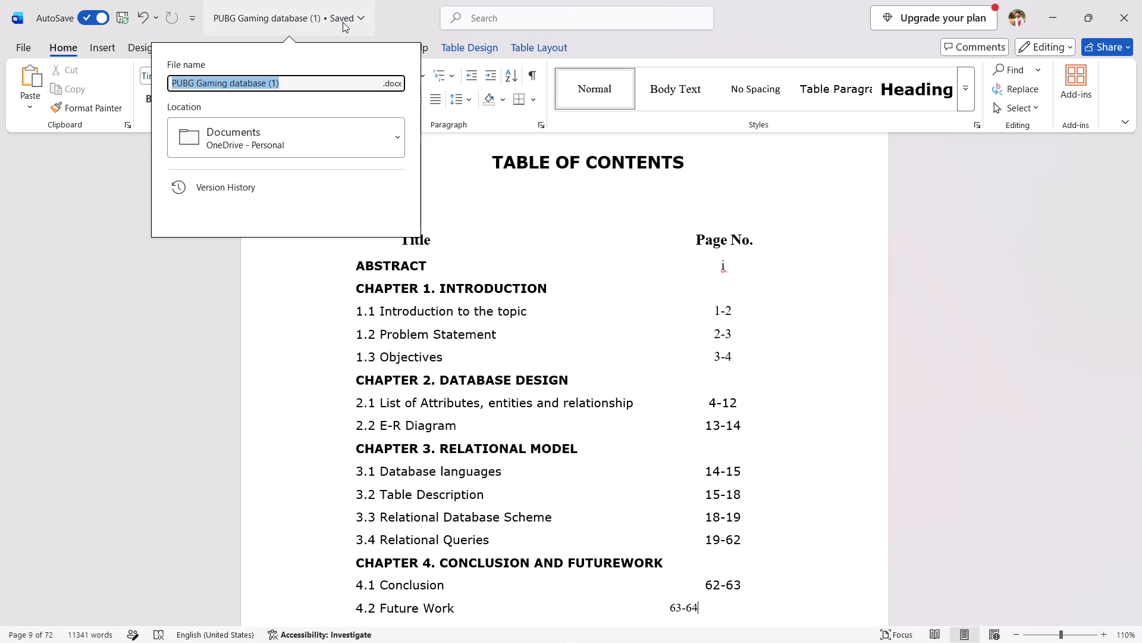
{"action": "left_click", "coordinate": [155, 362]}
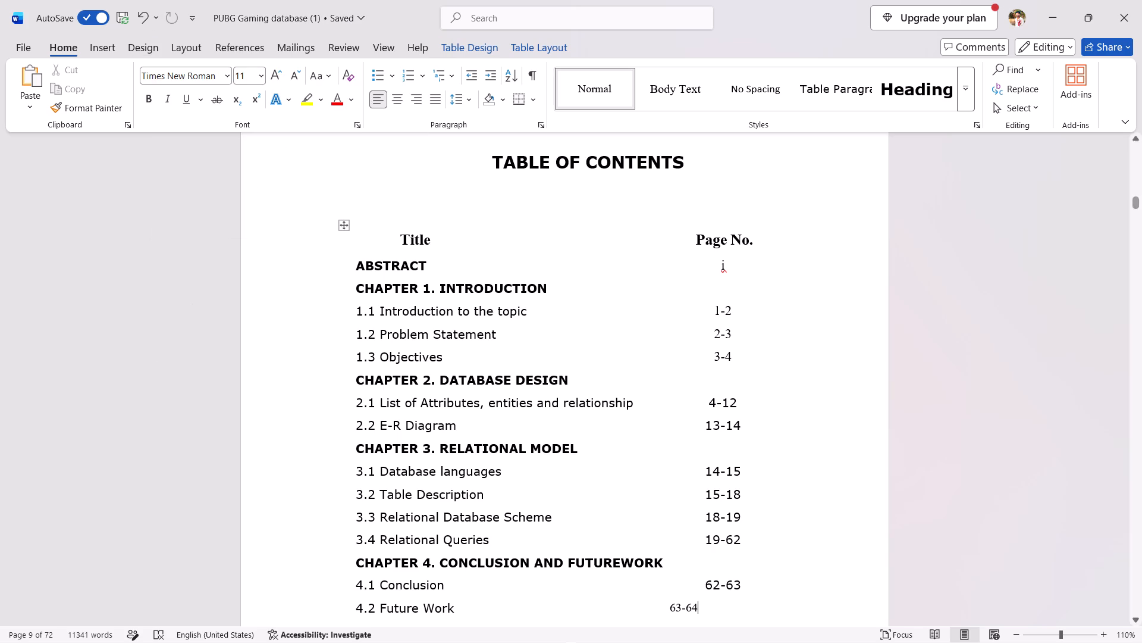
Save the PUBG Gaming database report again.
{"action": "left_click", "coordinate": [123, 10]}
{"action": "triple_click", "coordinate": [123, 10]}
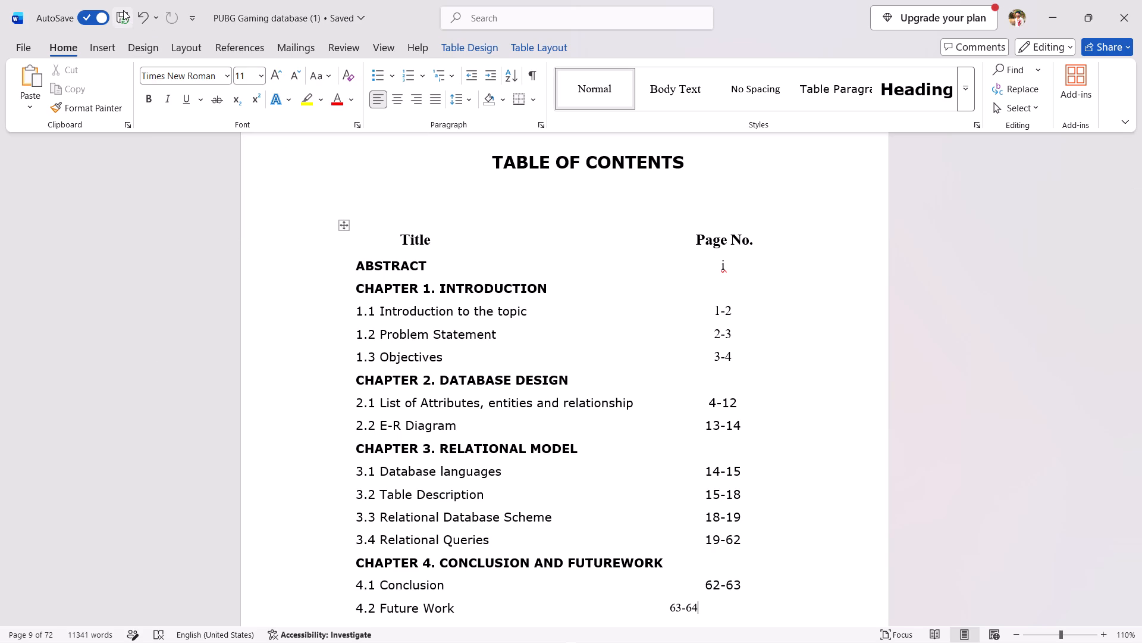
{"action": "double_click", "coordinate": [123, 10]}
Minimize the PUBG report and close the File Explorer window.
{"action": "left_click", "coordinate": [1059, 12]}
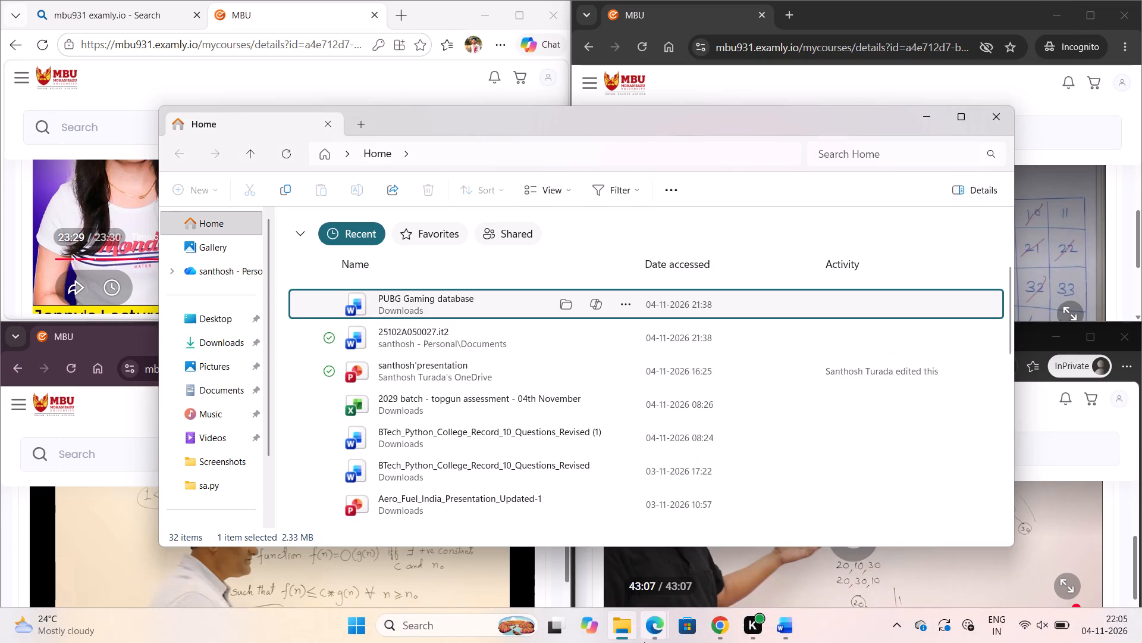
{"action": "left_click", "coordinate": [994, 117]}
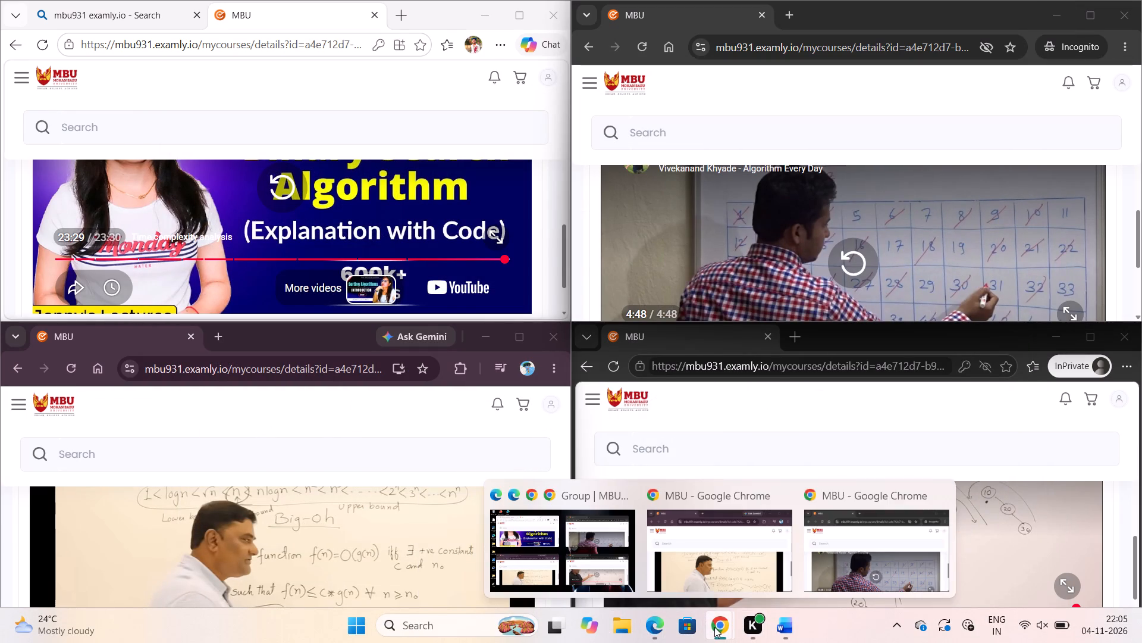
Open a new Google Chrome window and maximize it.
{"action": "left_click", "coordinate": [705, 573]}
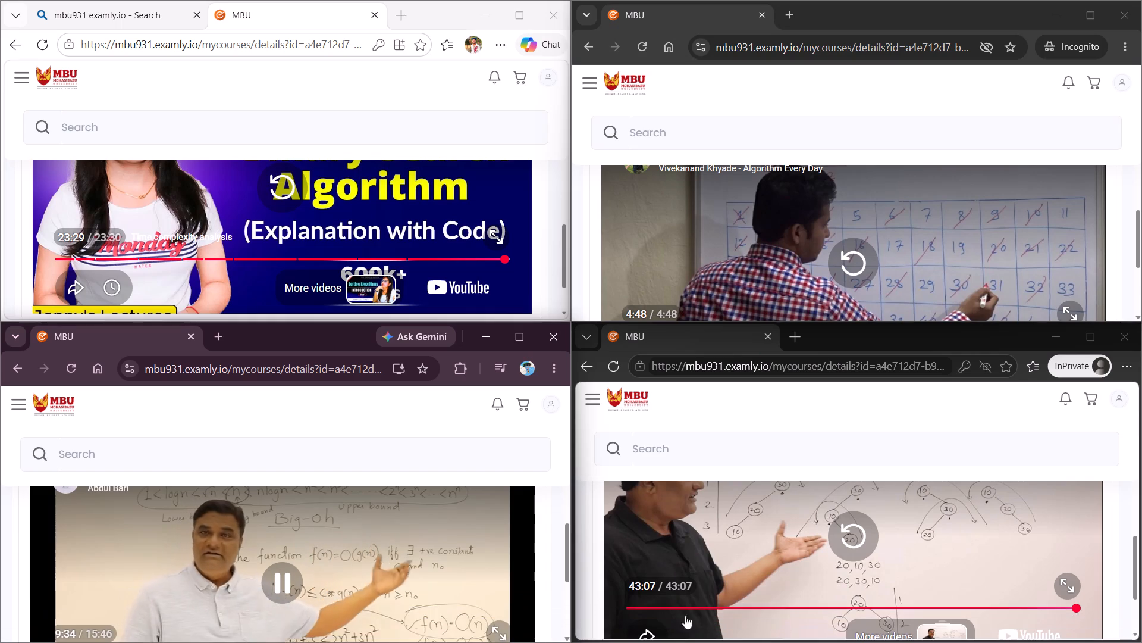
{"action": "left_click", "coordinate": [468, 629]}
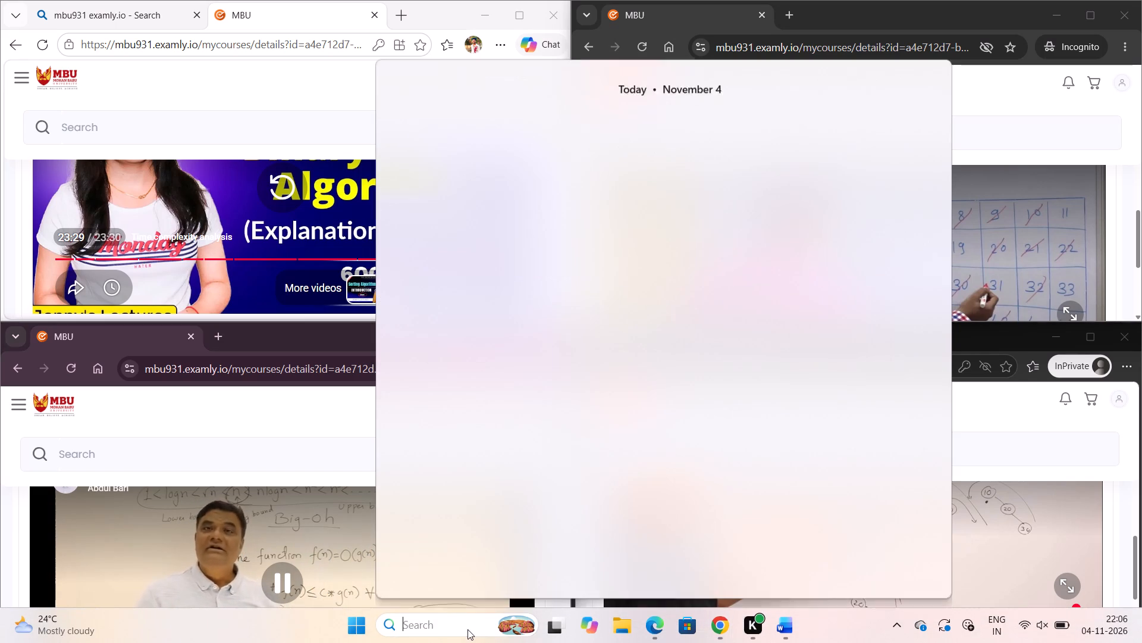
{"action": "left_click", "coordinate": [490, 150]}
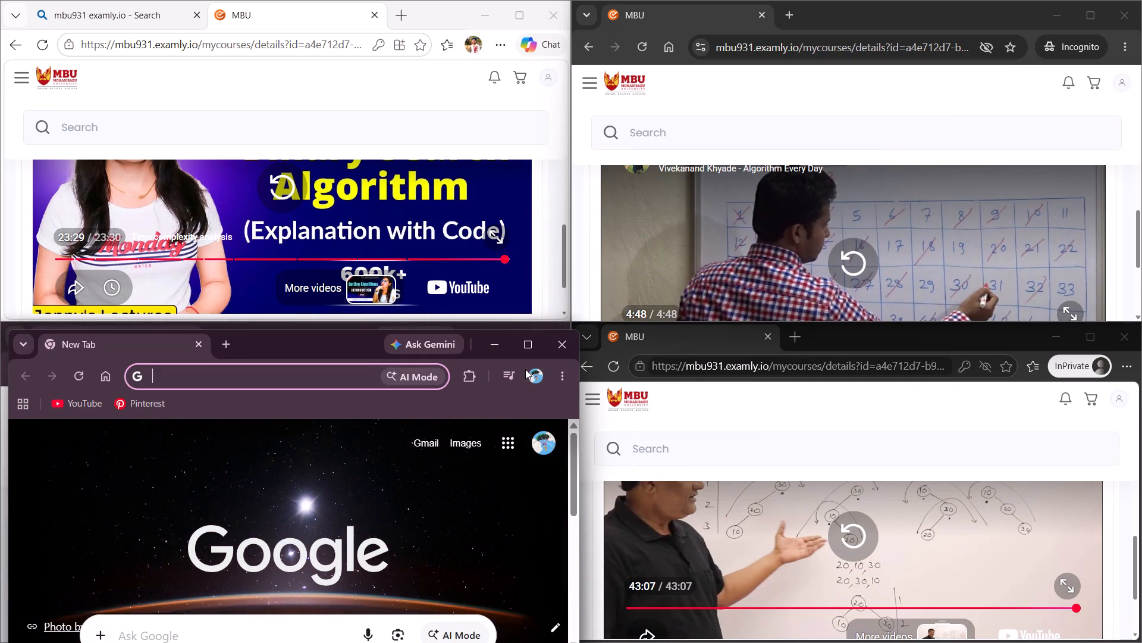
{"action": "left_click", "coordinate": [527, 345]}
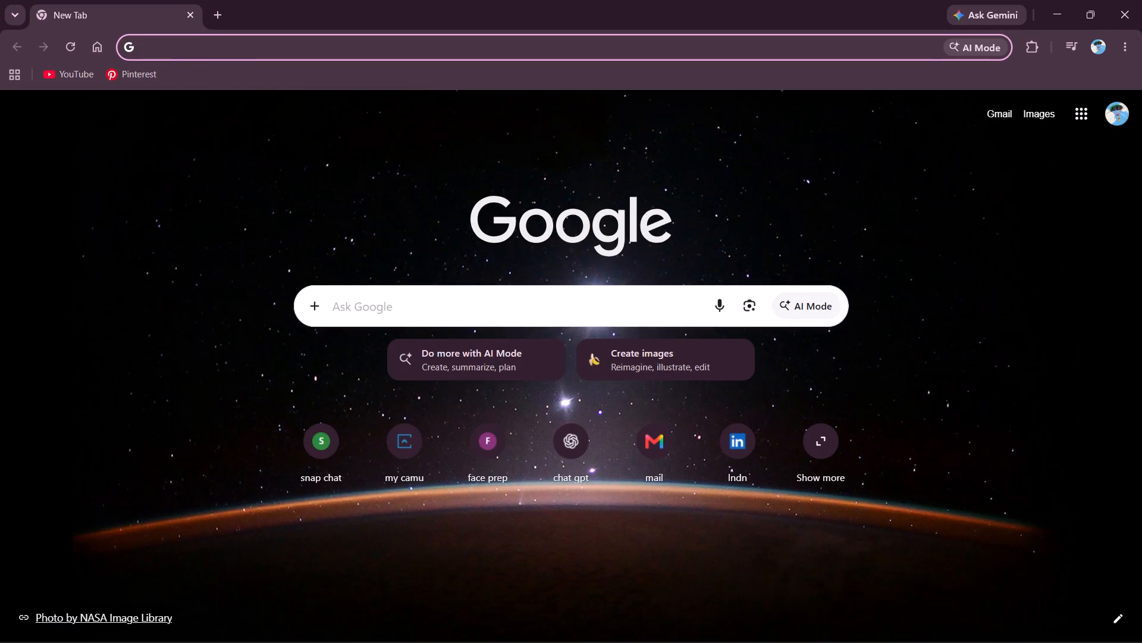
Search the web for WhatsApp in the new browser window.
{"action": "left_click", "coordinate": [445, 305]}
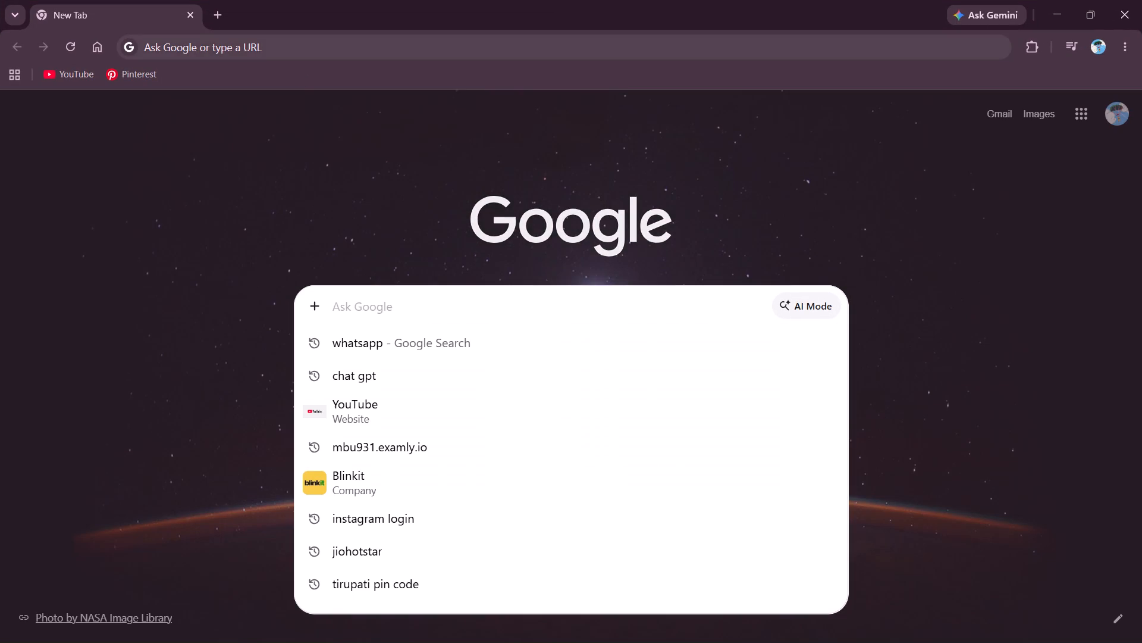
{"action": "left_click", "coordinate": [297, 48]}
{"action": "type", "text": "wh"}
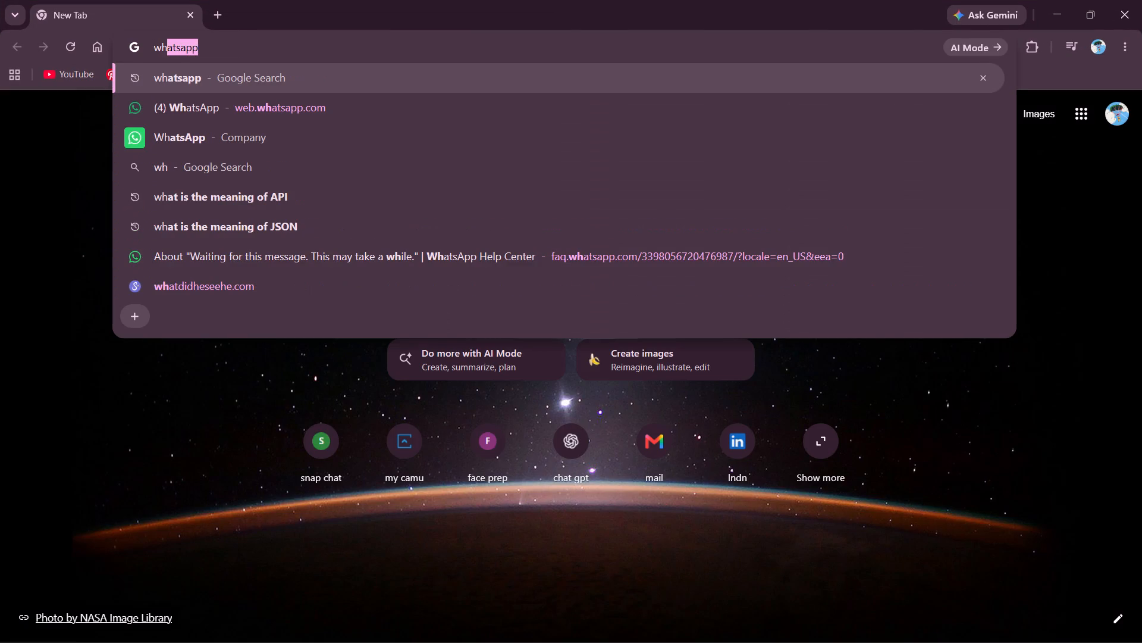
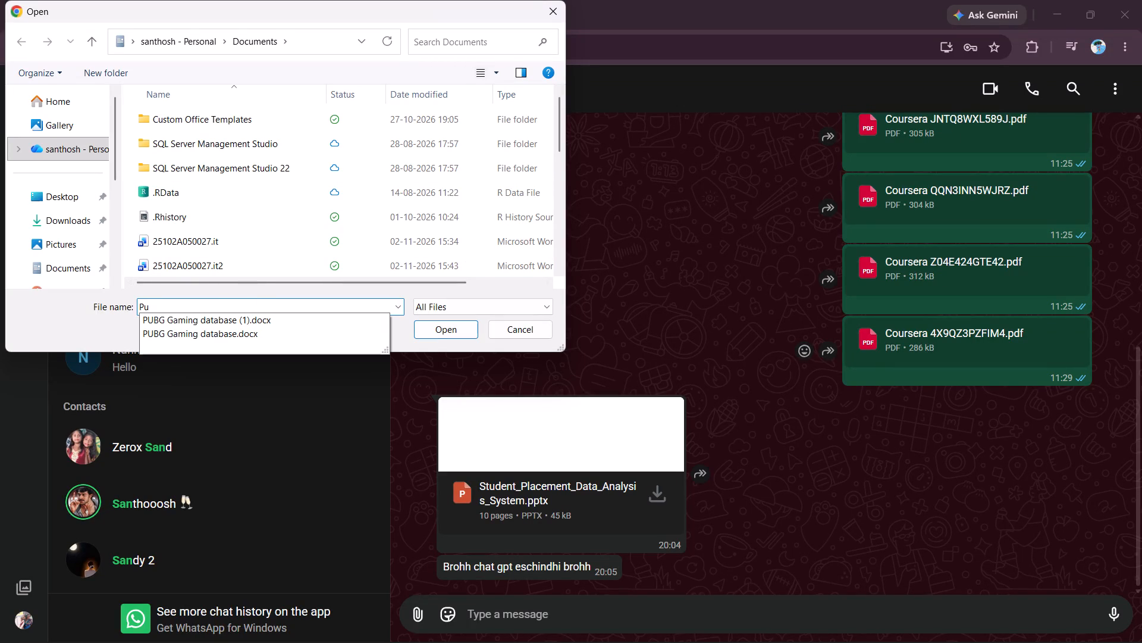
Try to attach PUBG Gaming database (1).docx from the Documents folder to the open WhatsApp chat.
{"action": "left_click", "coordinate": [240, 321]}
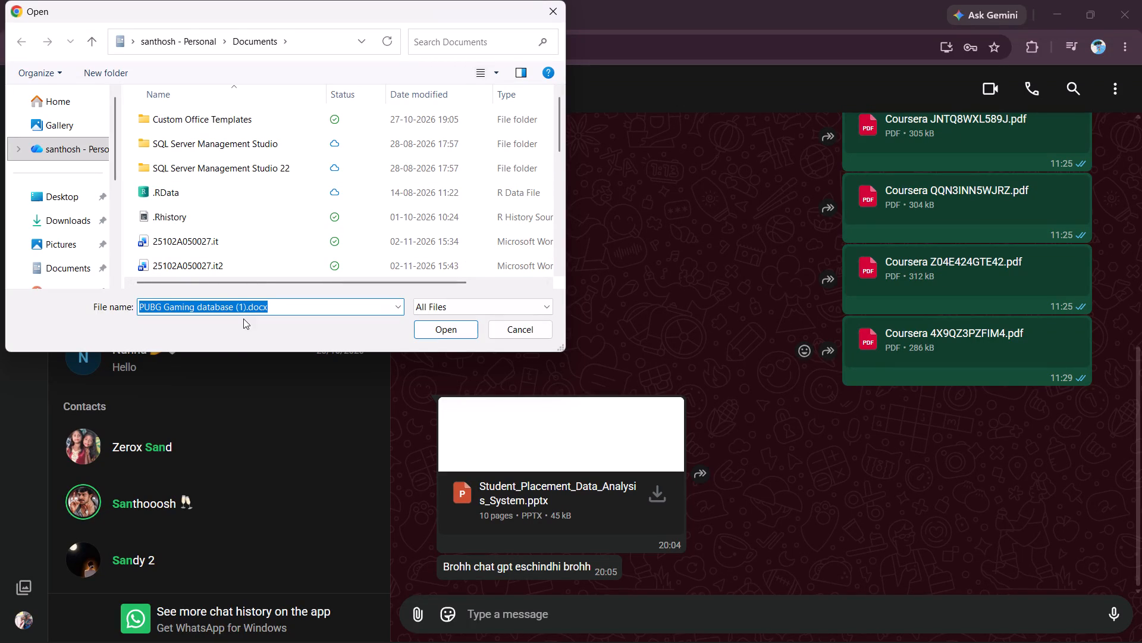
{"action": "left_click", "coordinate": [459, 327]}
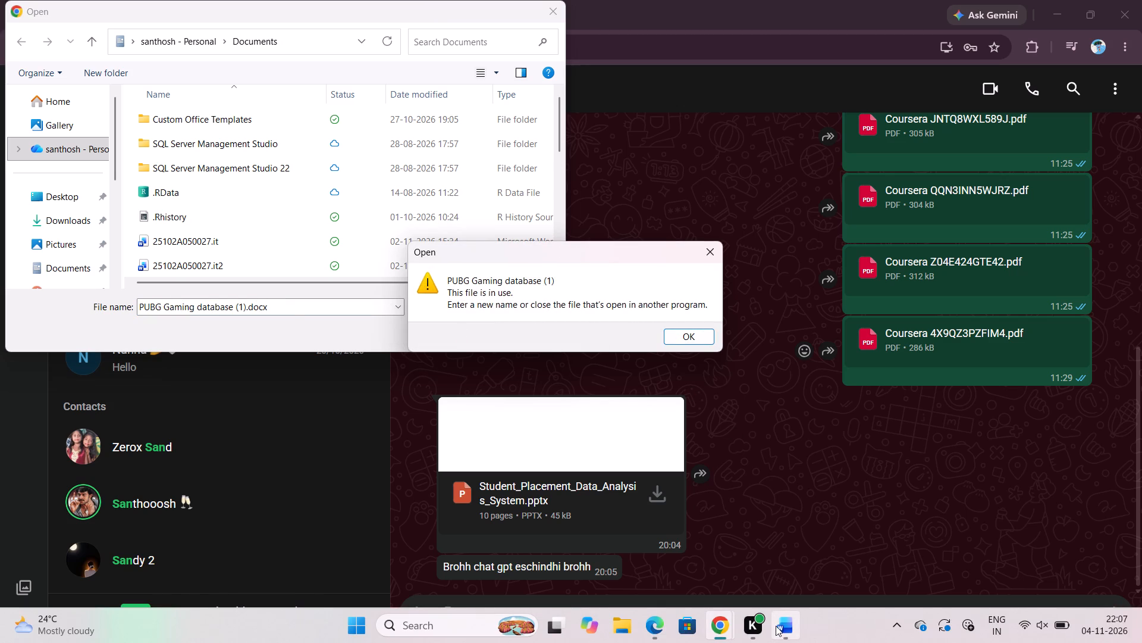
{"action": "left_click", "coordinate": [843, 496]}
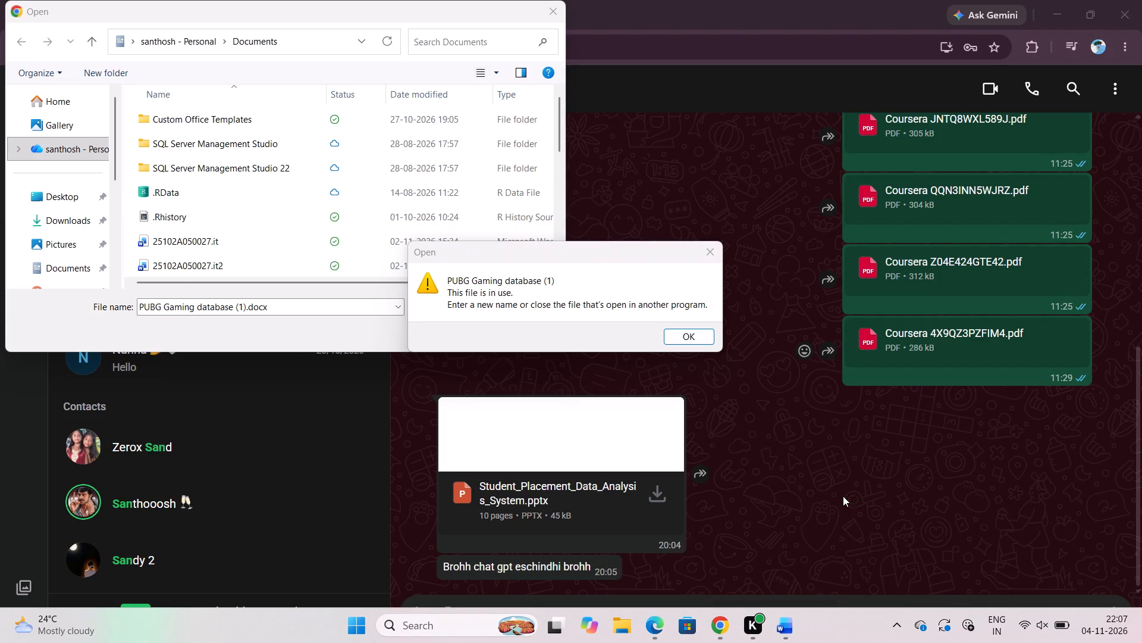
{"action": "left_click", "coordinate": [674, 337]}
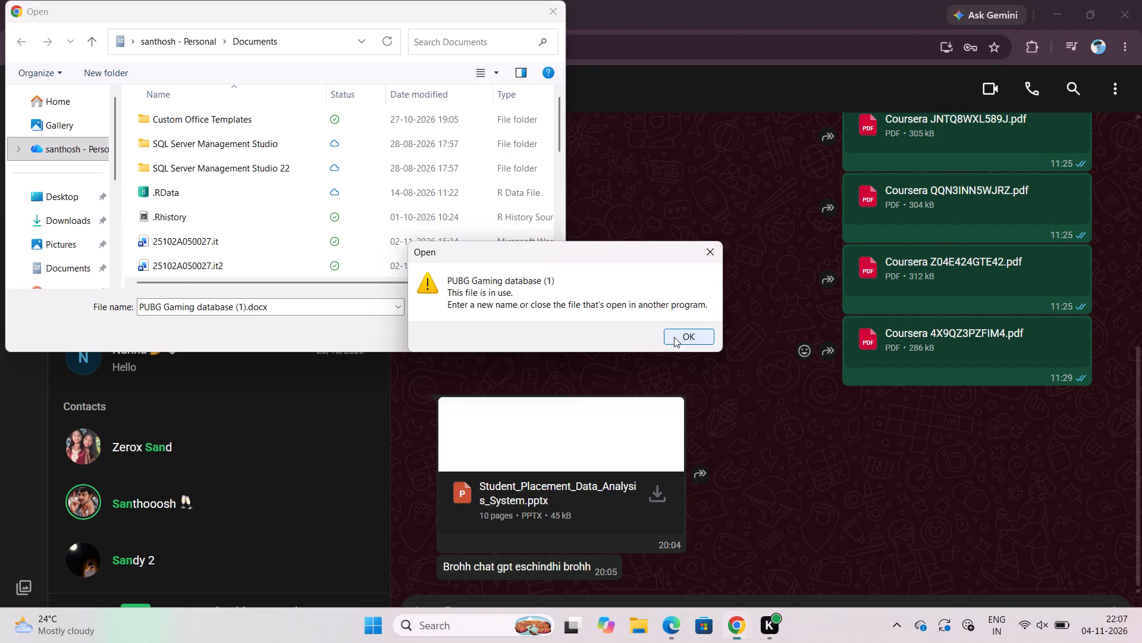